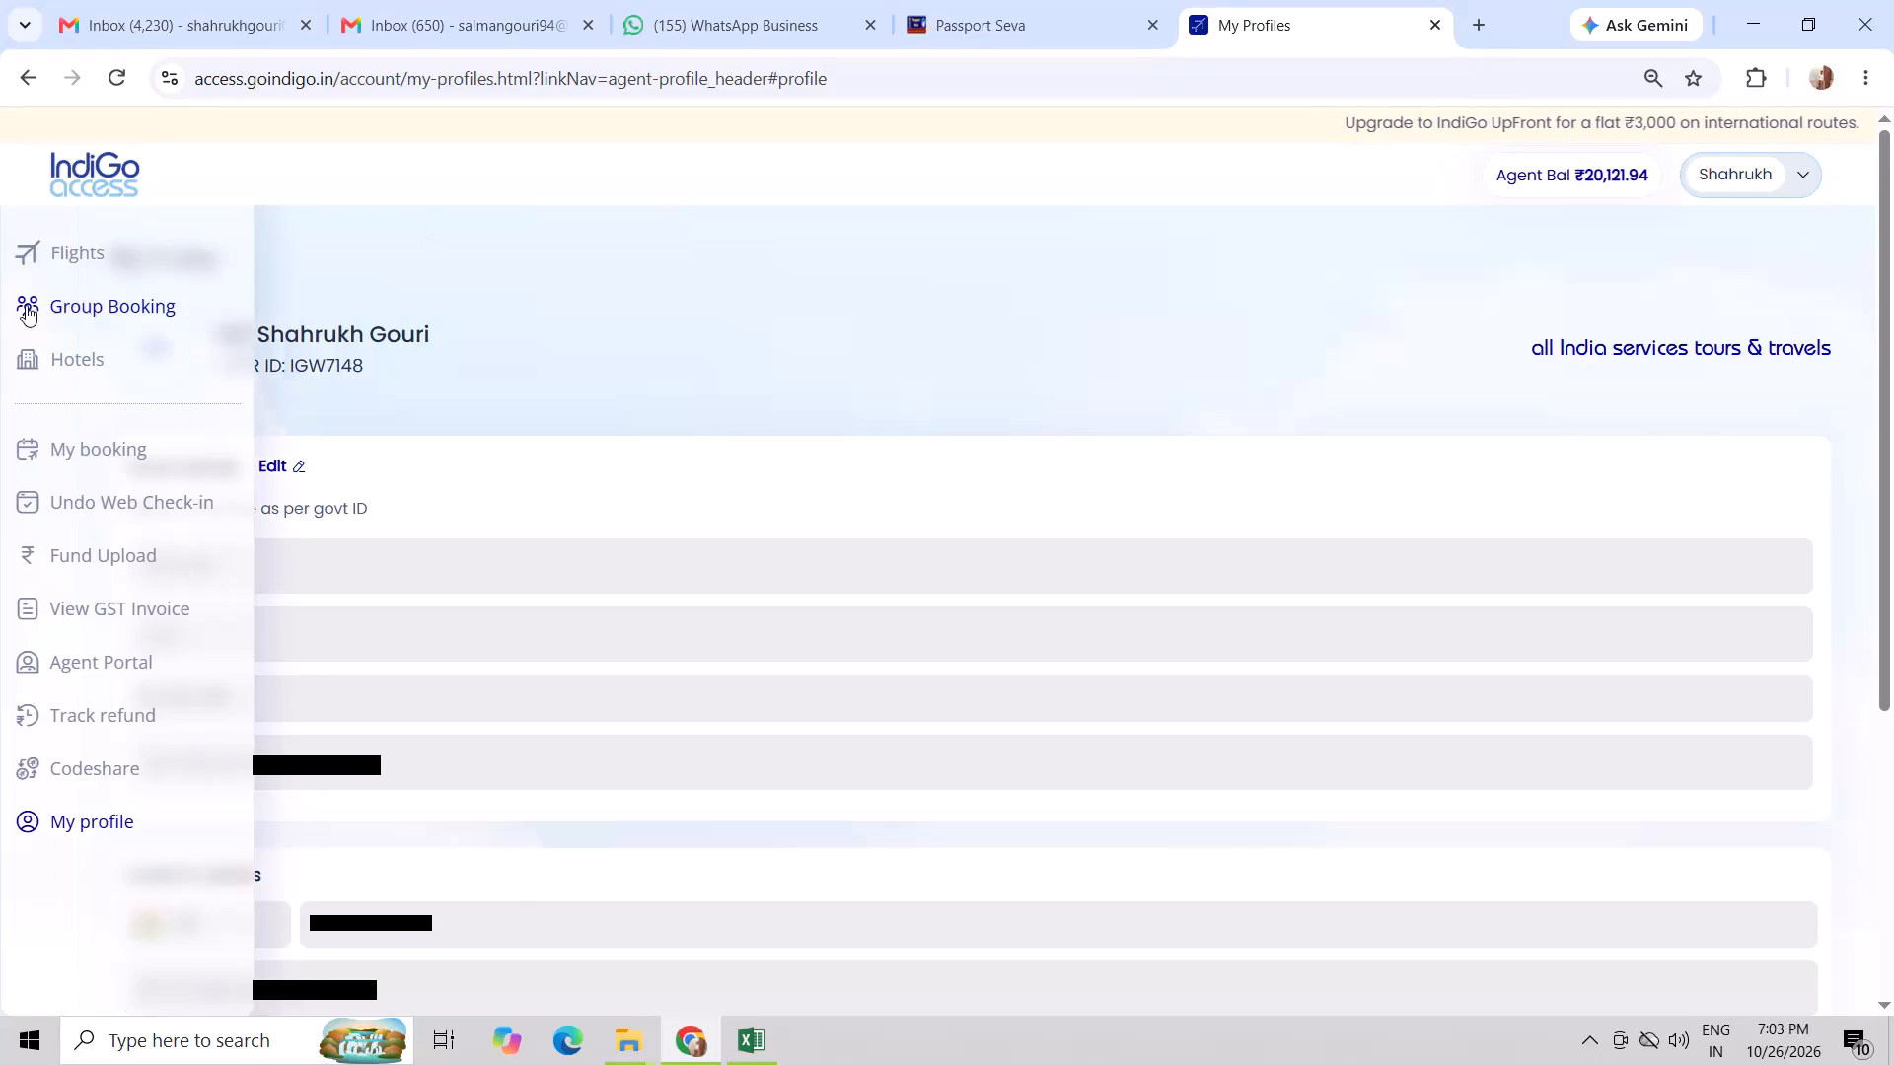
# Open the flight booking page and set the one-way departure airport to Indore (IDR).
pyautogui.click(99, 248)
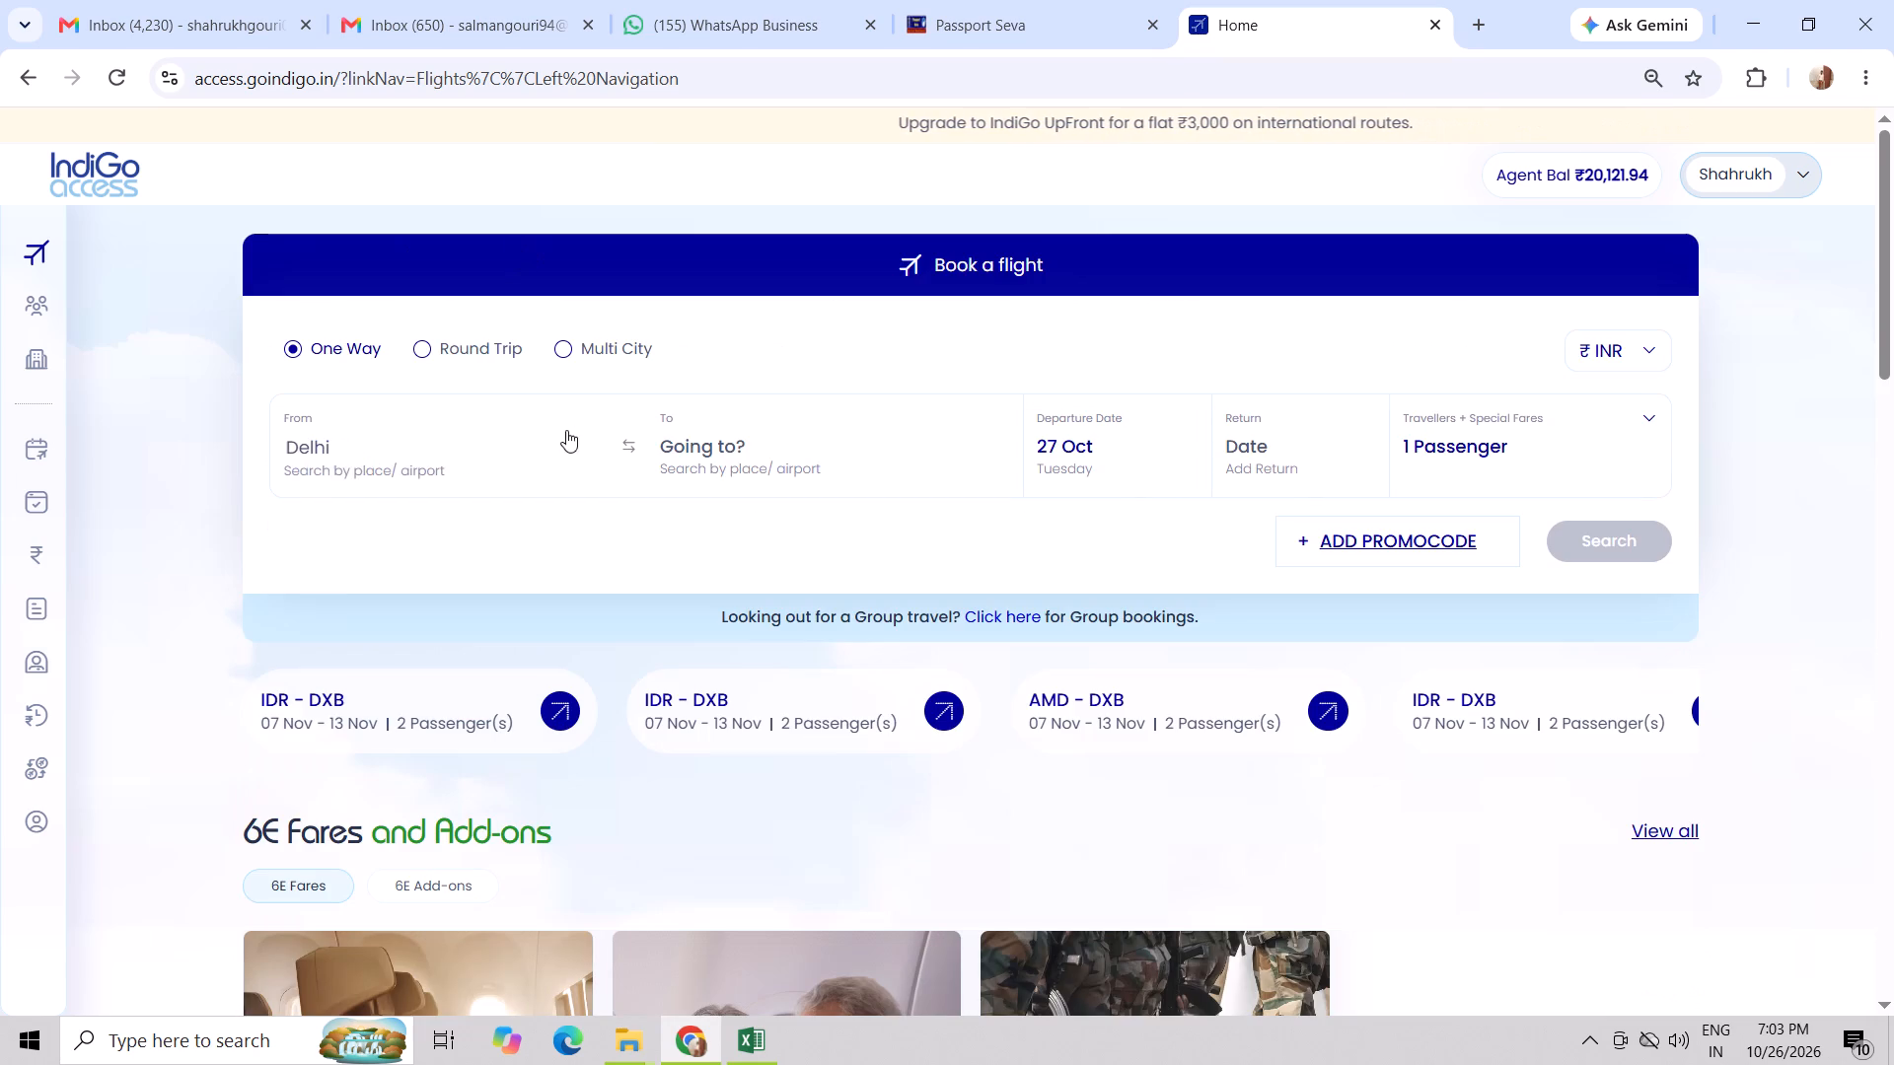
pyautogui.click(345, 446)
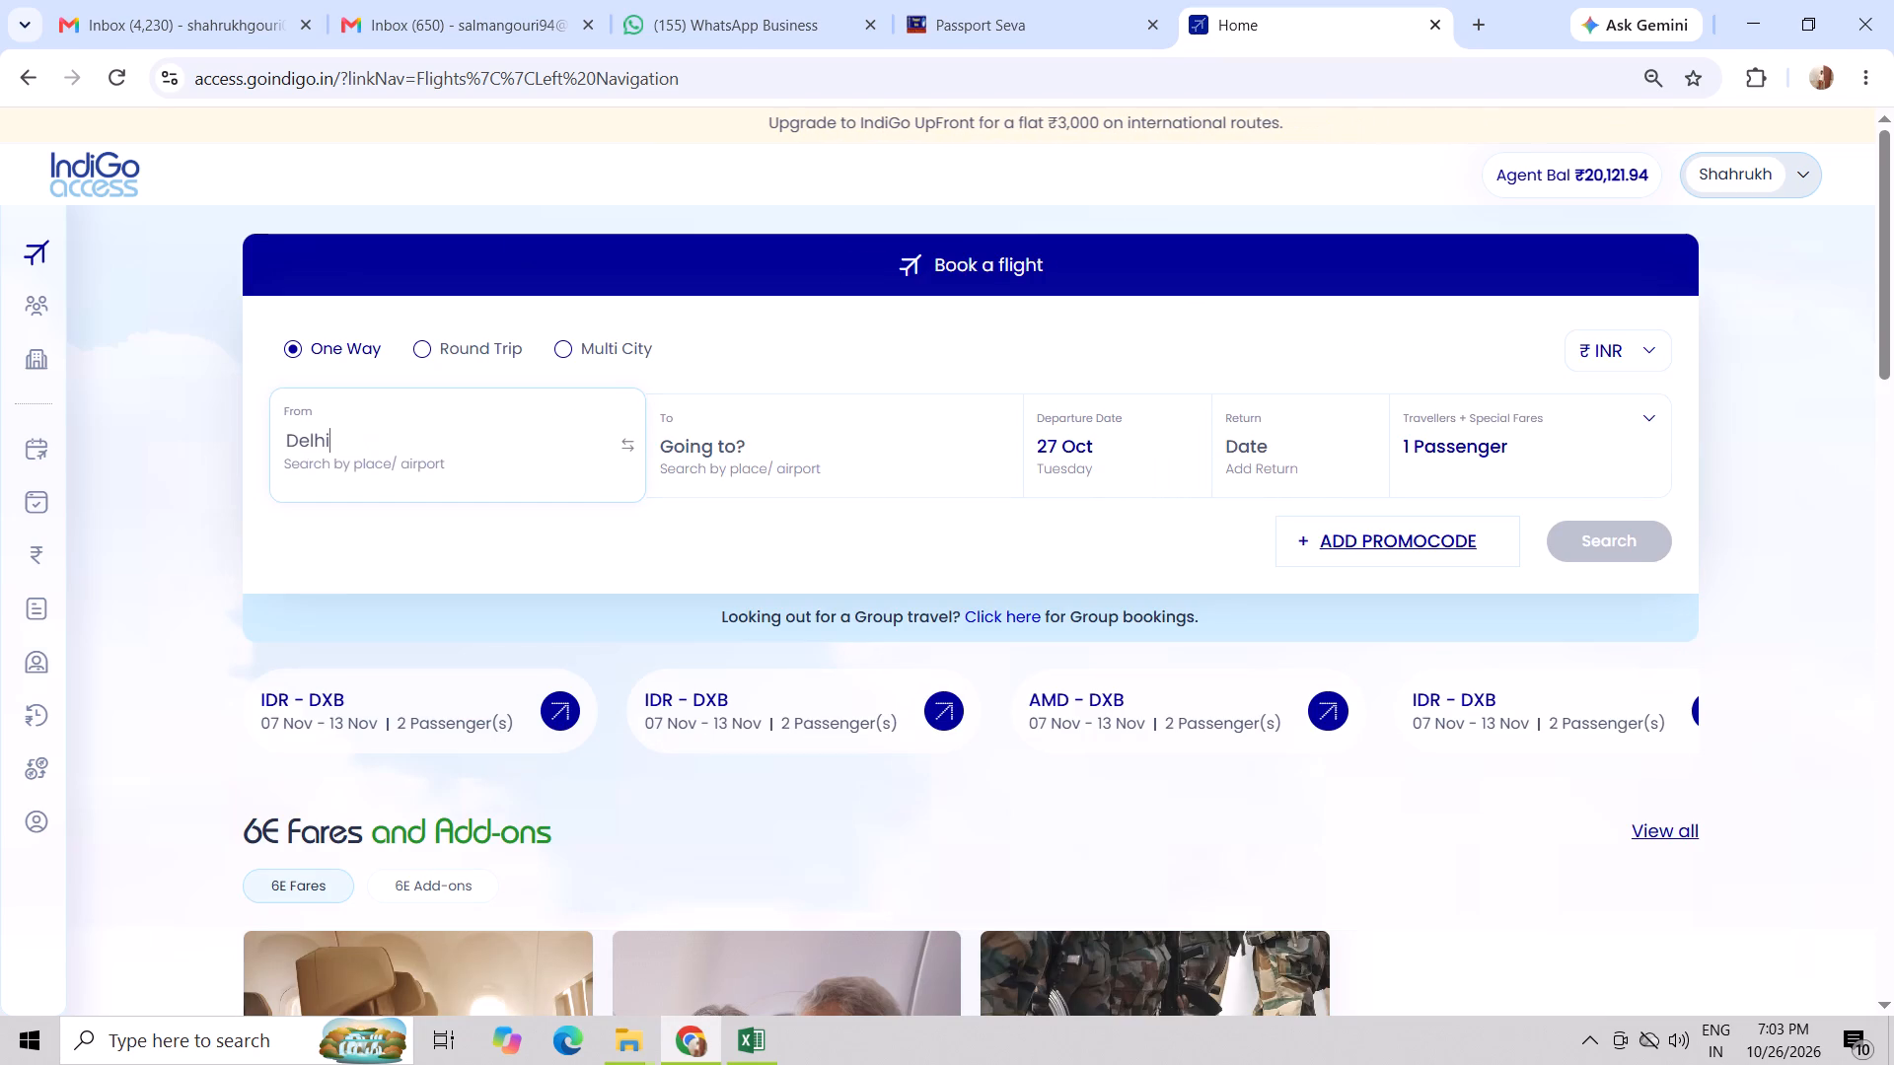
pyautogui.click(345, 443)
pyautogui.write('IDR')
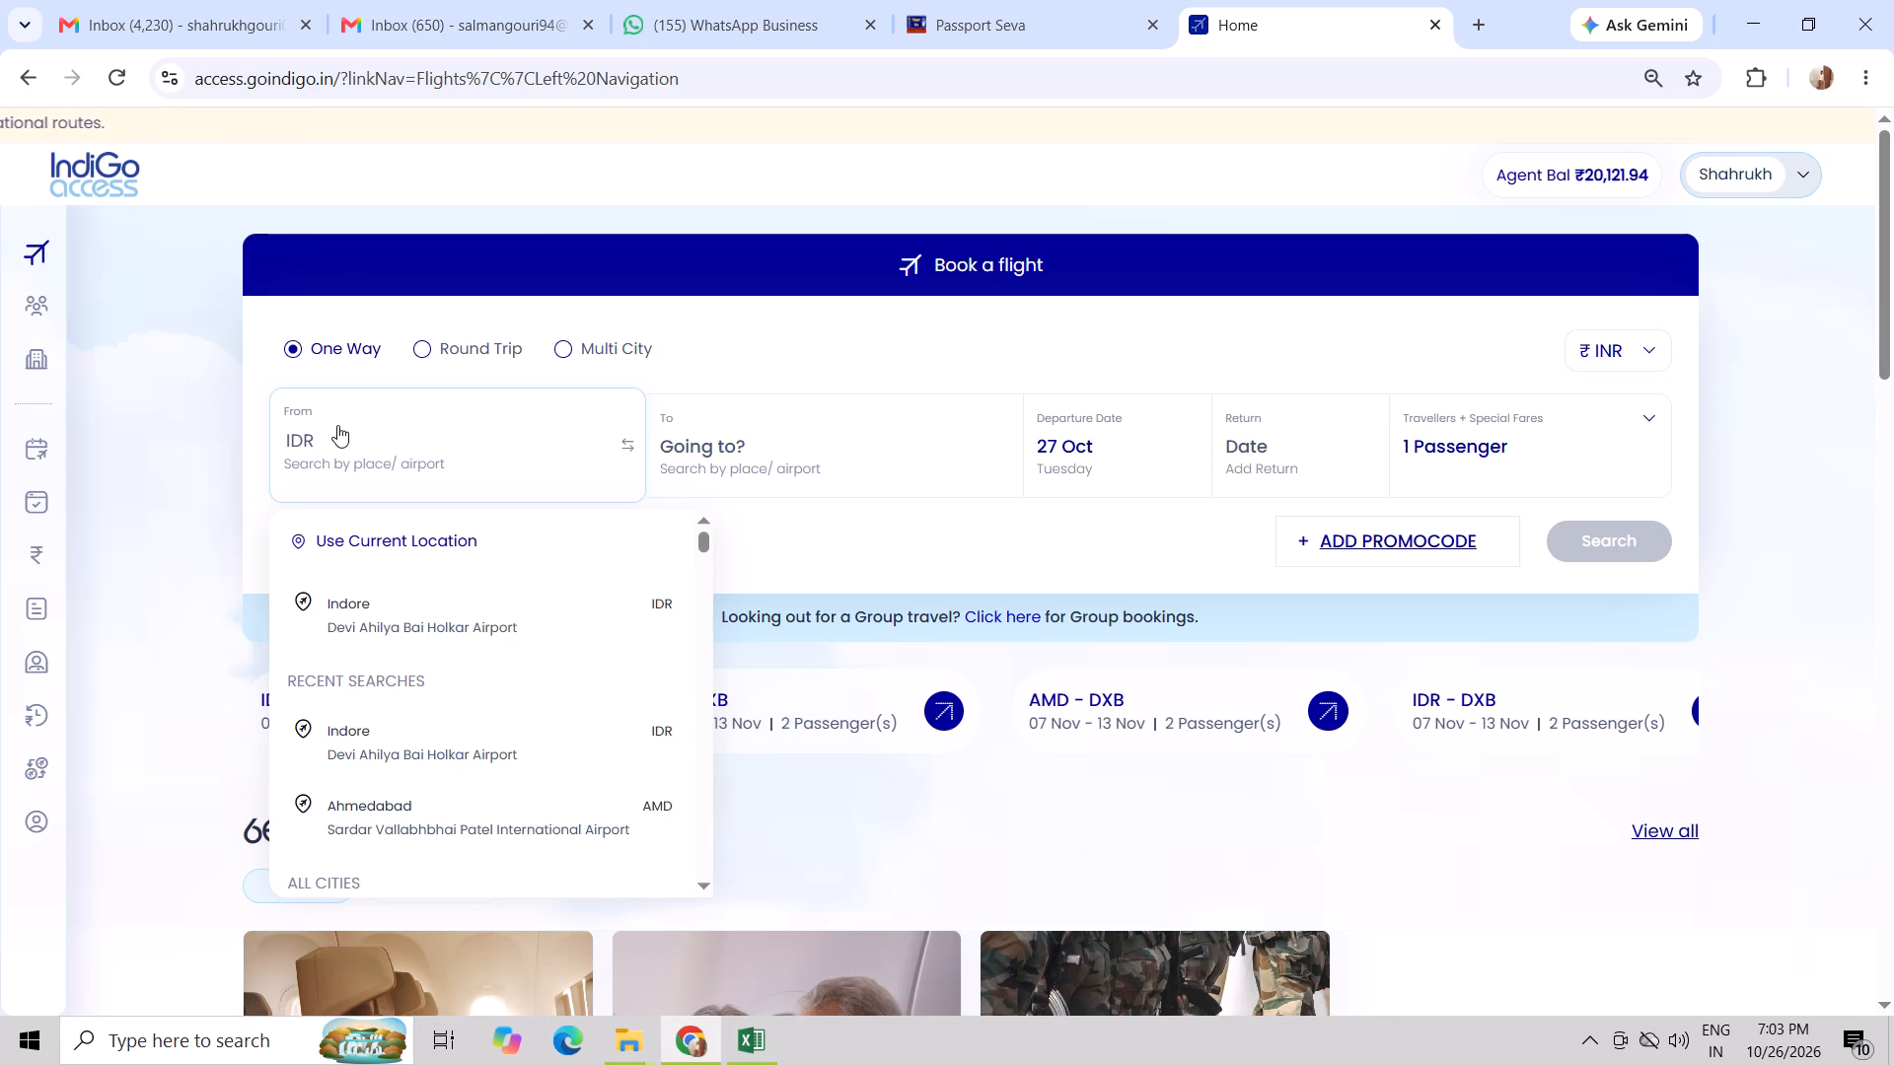
pyautogui.click(387, 646)
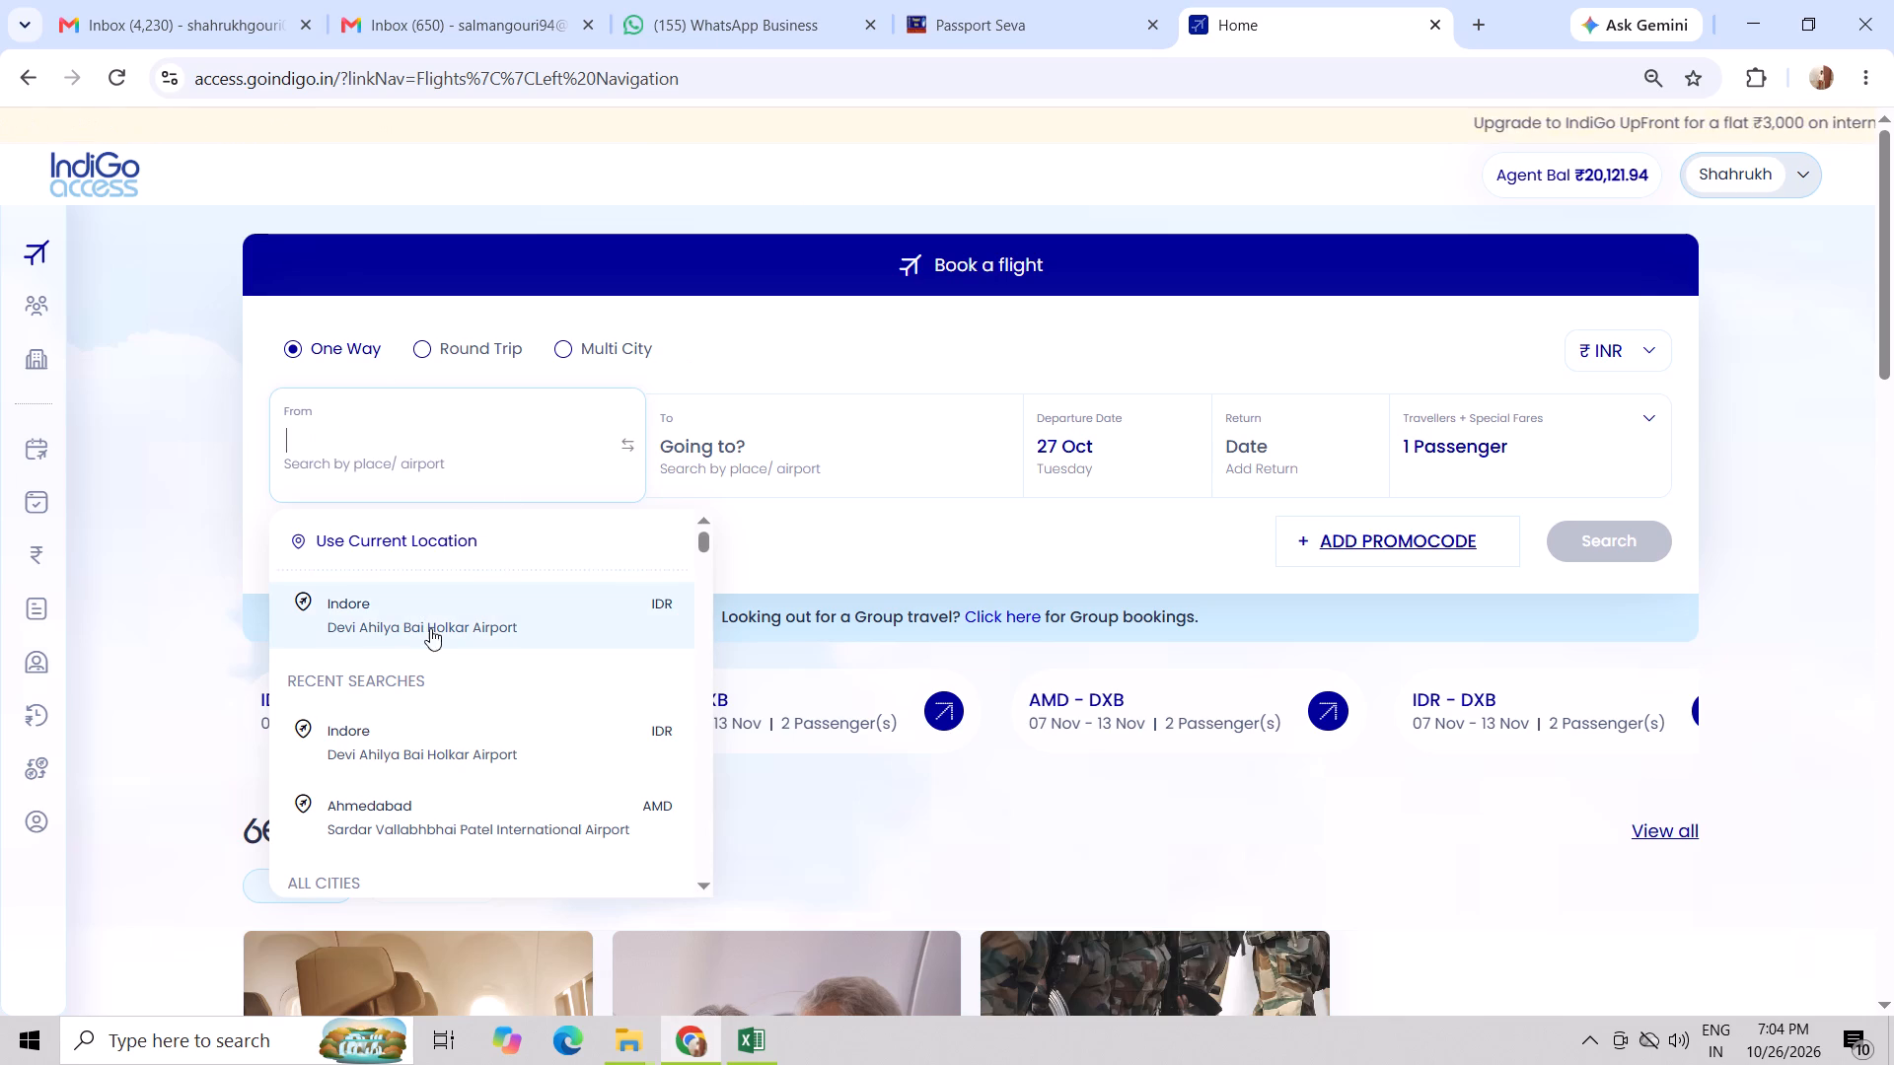
# Search the destination airports for JAGANATH.
pyautogui.click(791, 433)
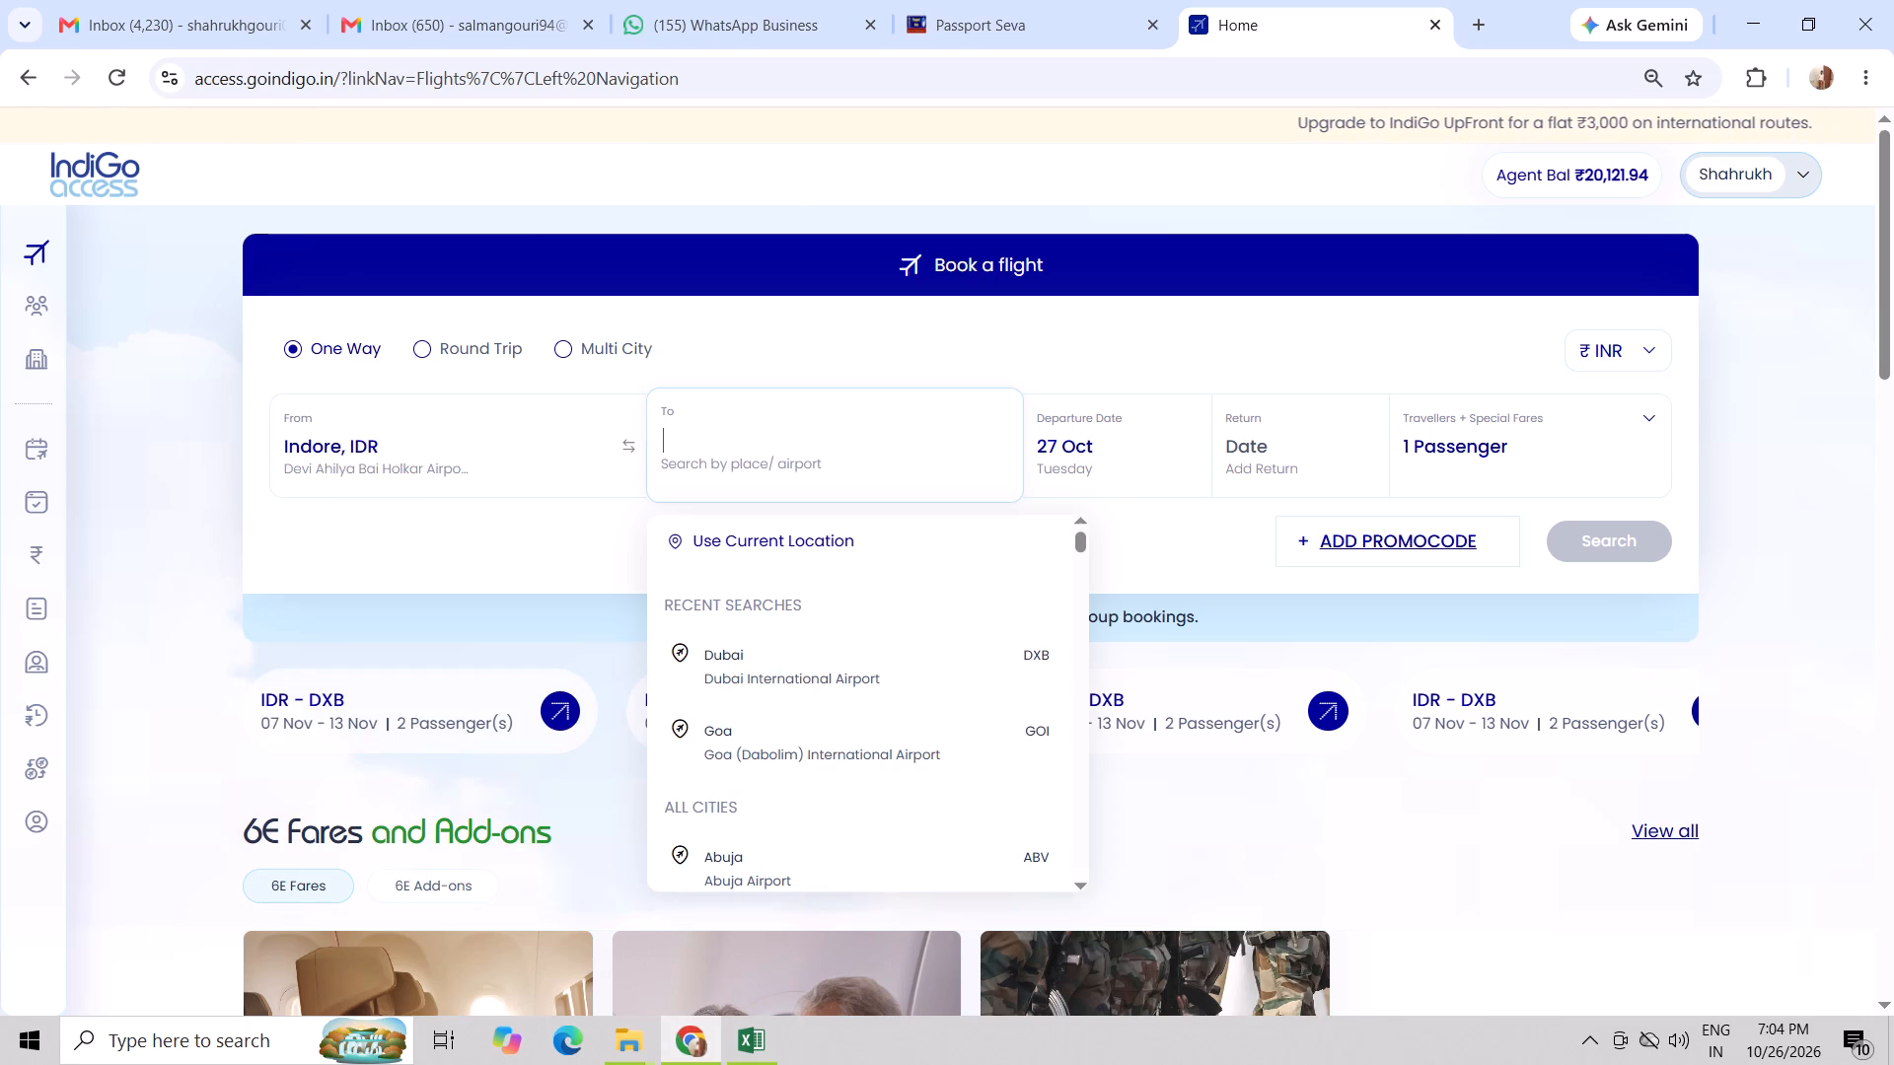
pyautogui.write('JAGAN')
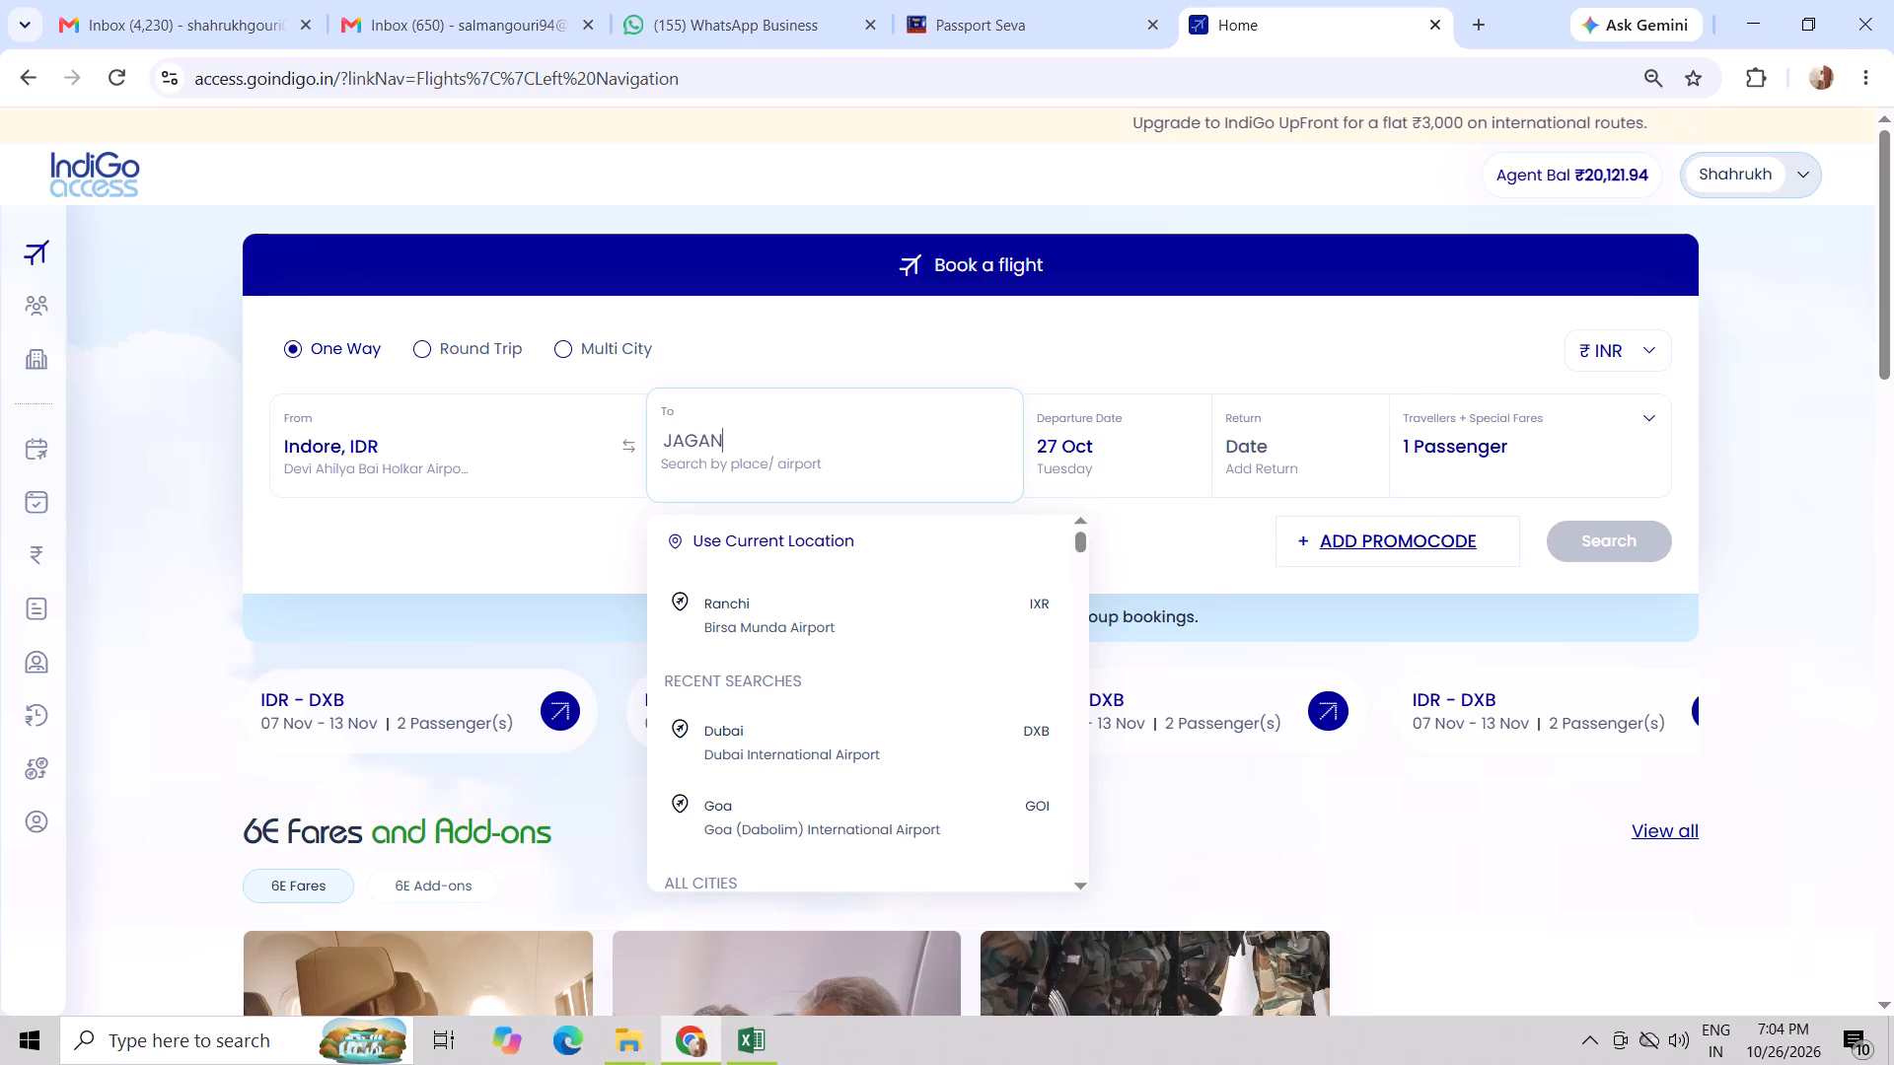
pyautogui.write('ATH')
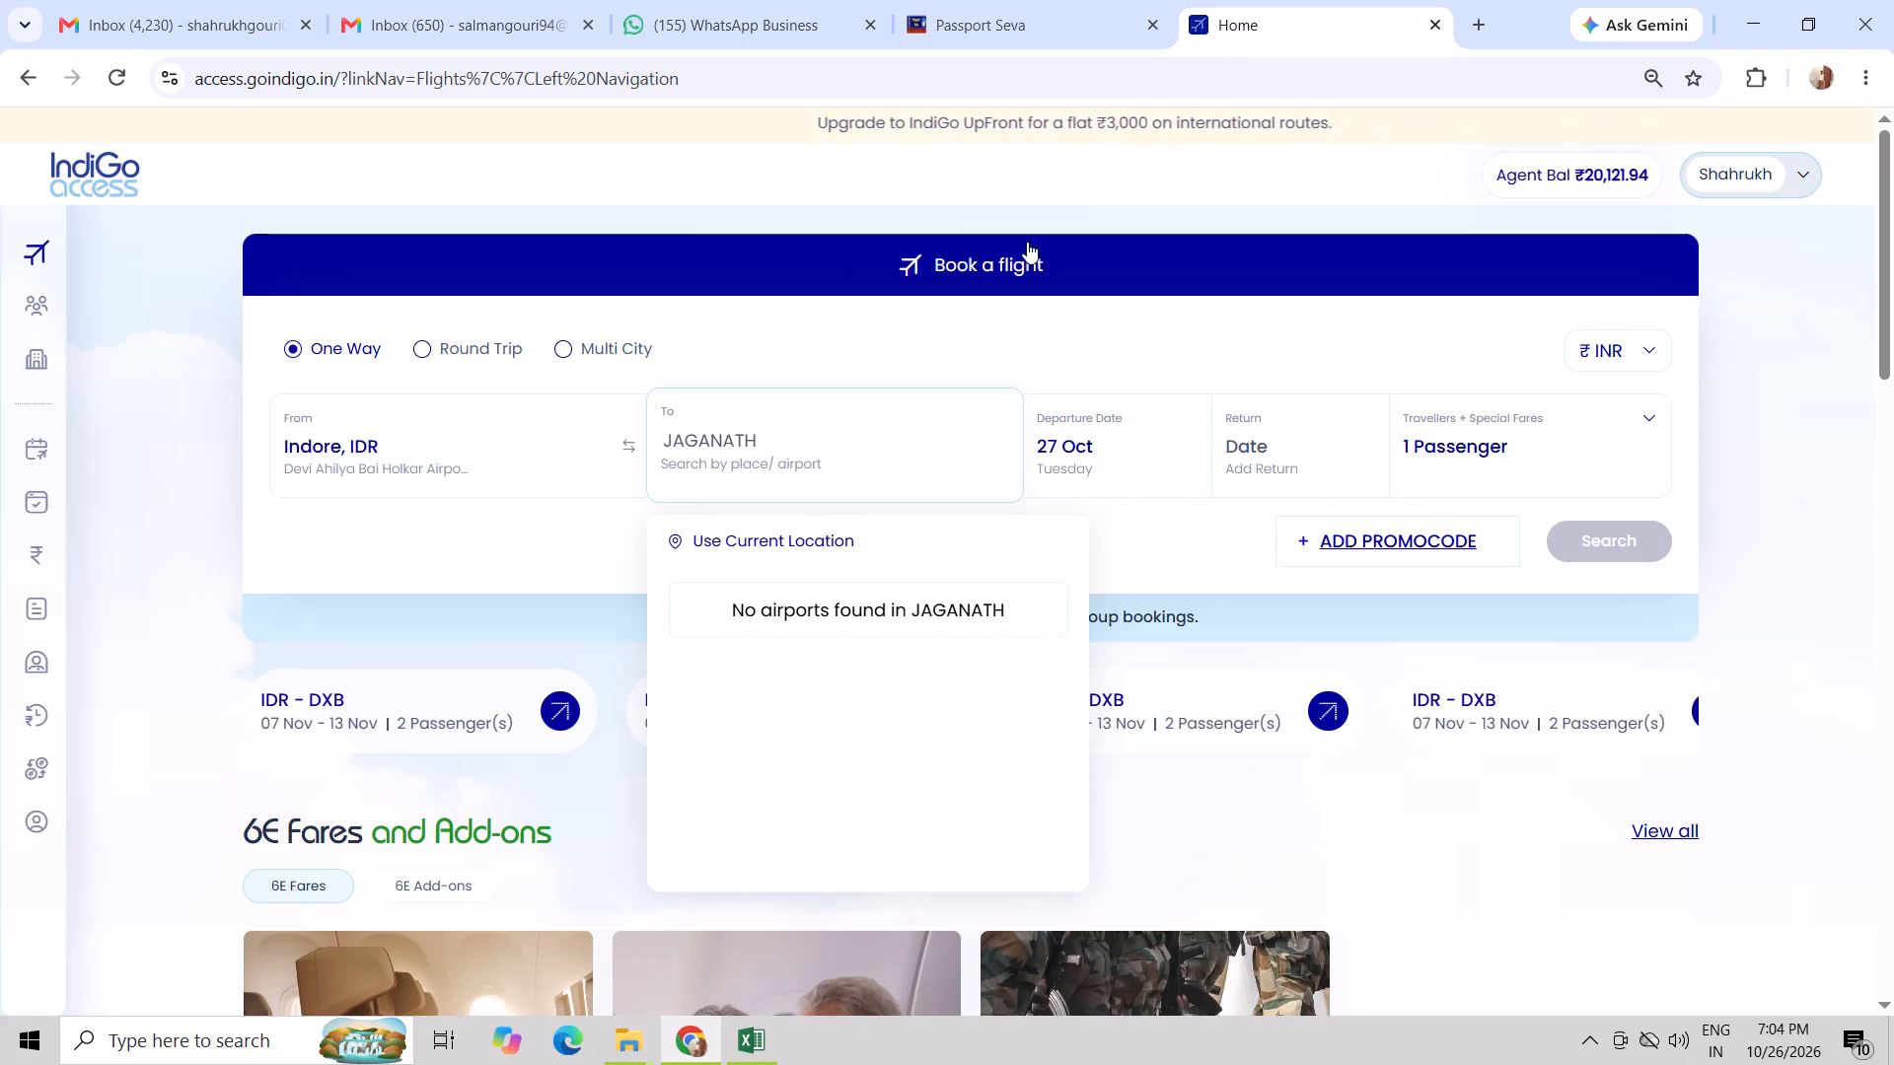
# Search Google for jagannath puri in a new browser tab.
pyautogui.click(1477, 24)
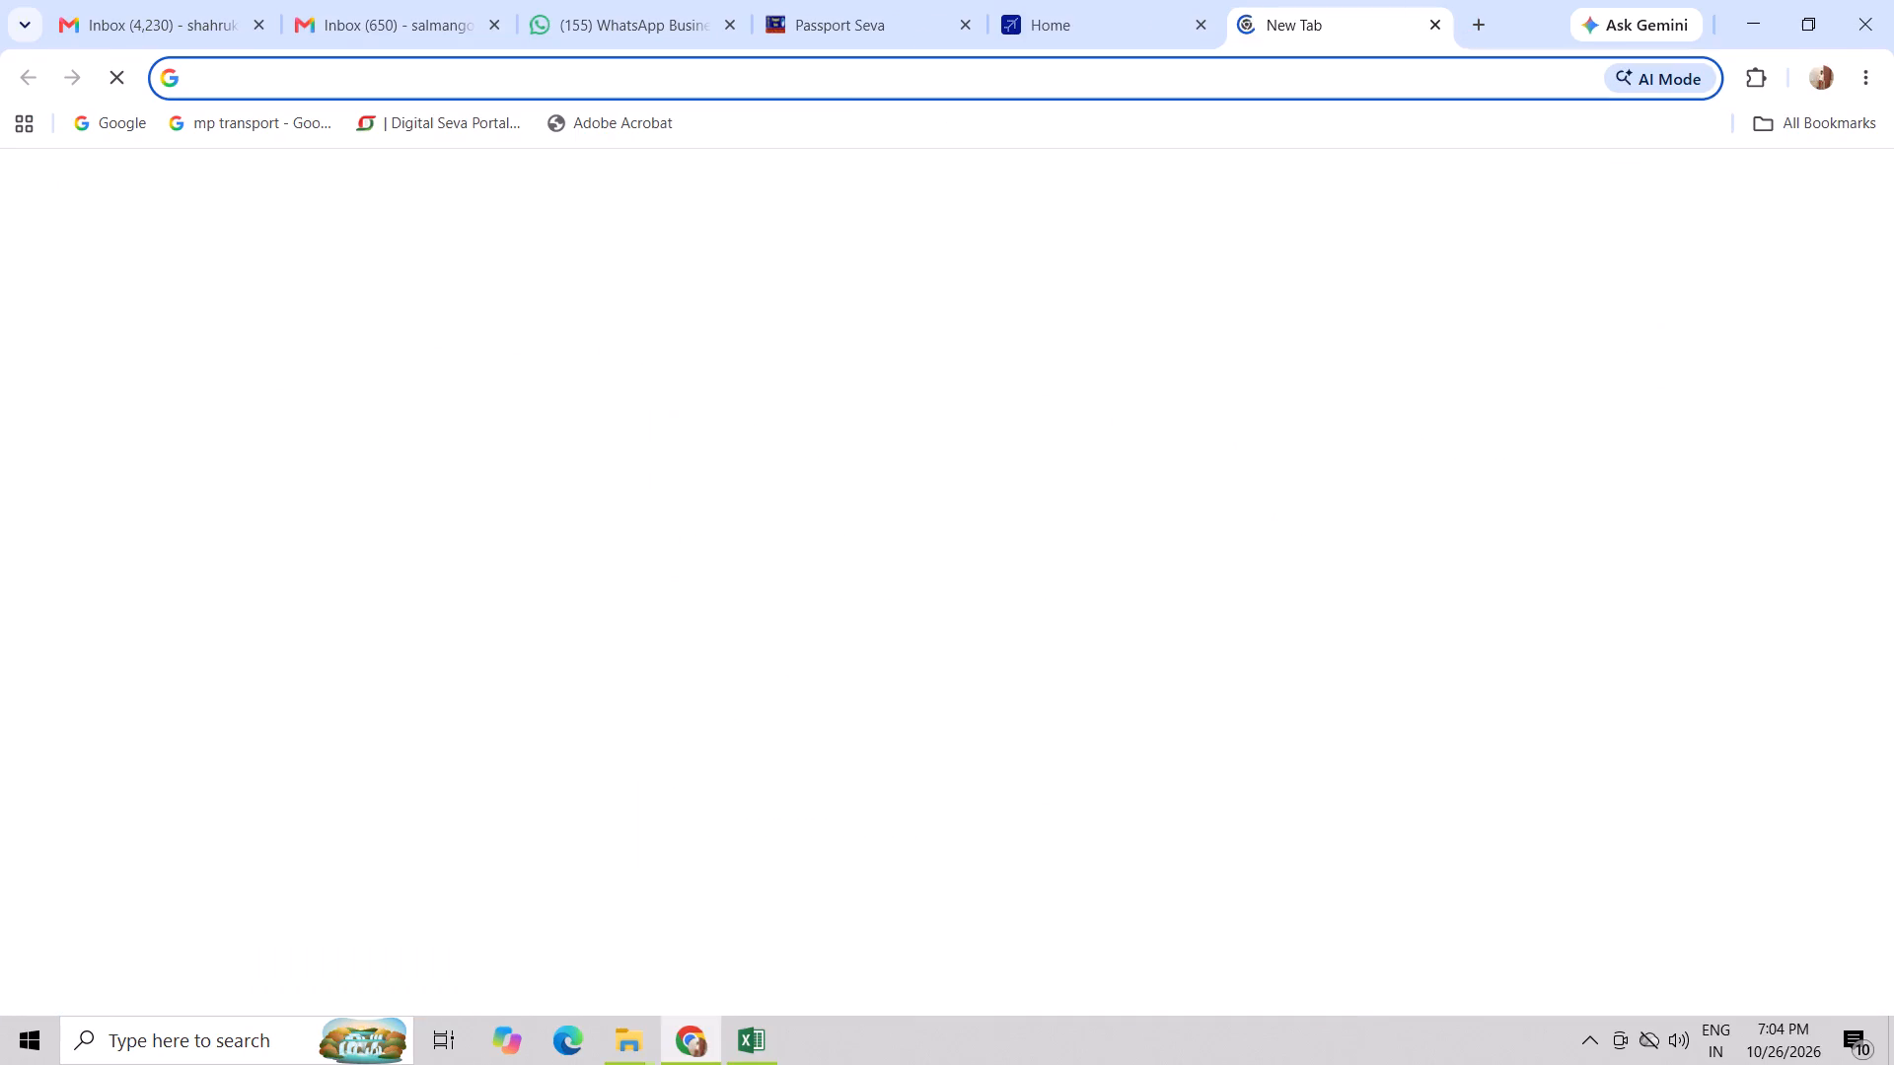
pyautogui.click(830, 83)
pyautogui.write('JAGA')
pyautogui.press('n')
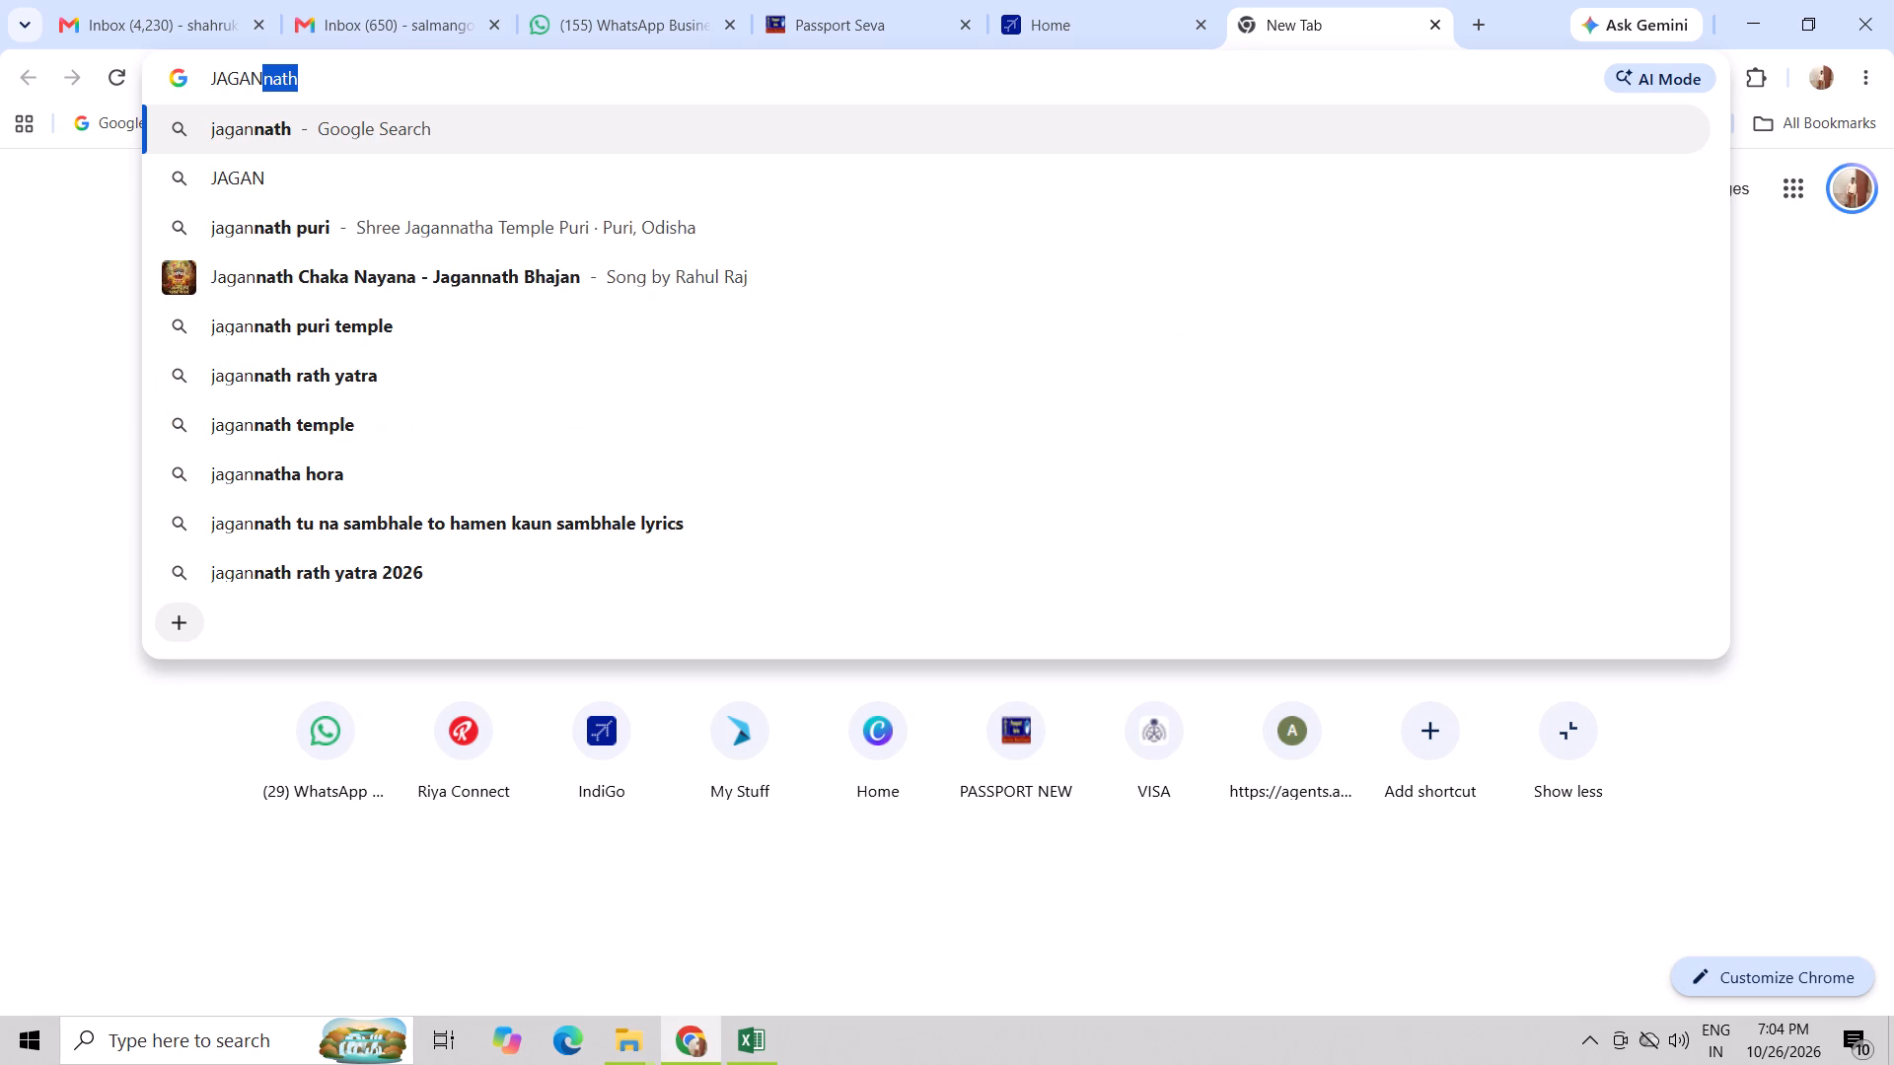
pyautogui.press('Down')
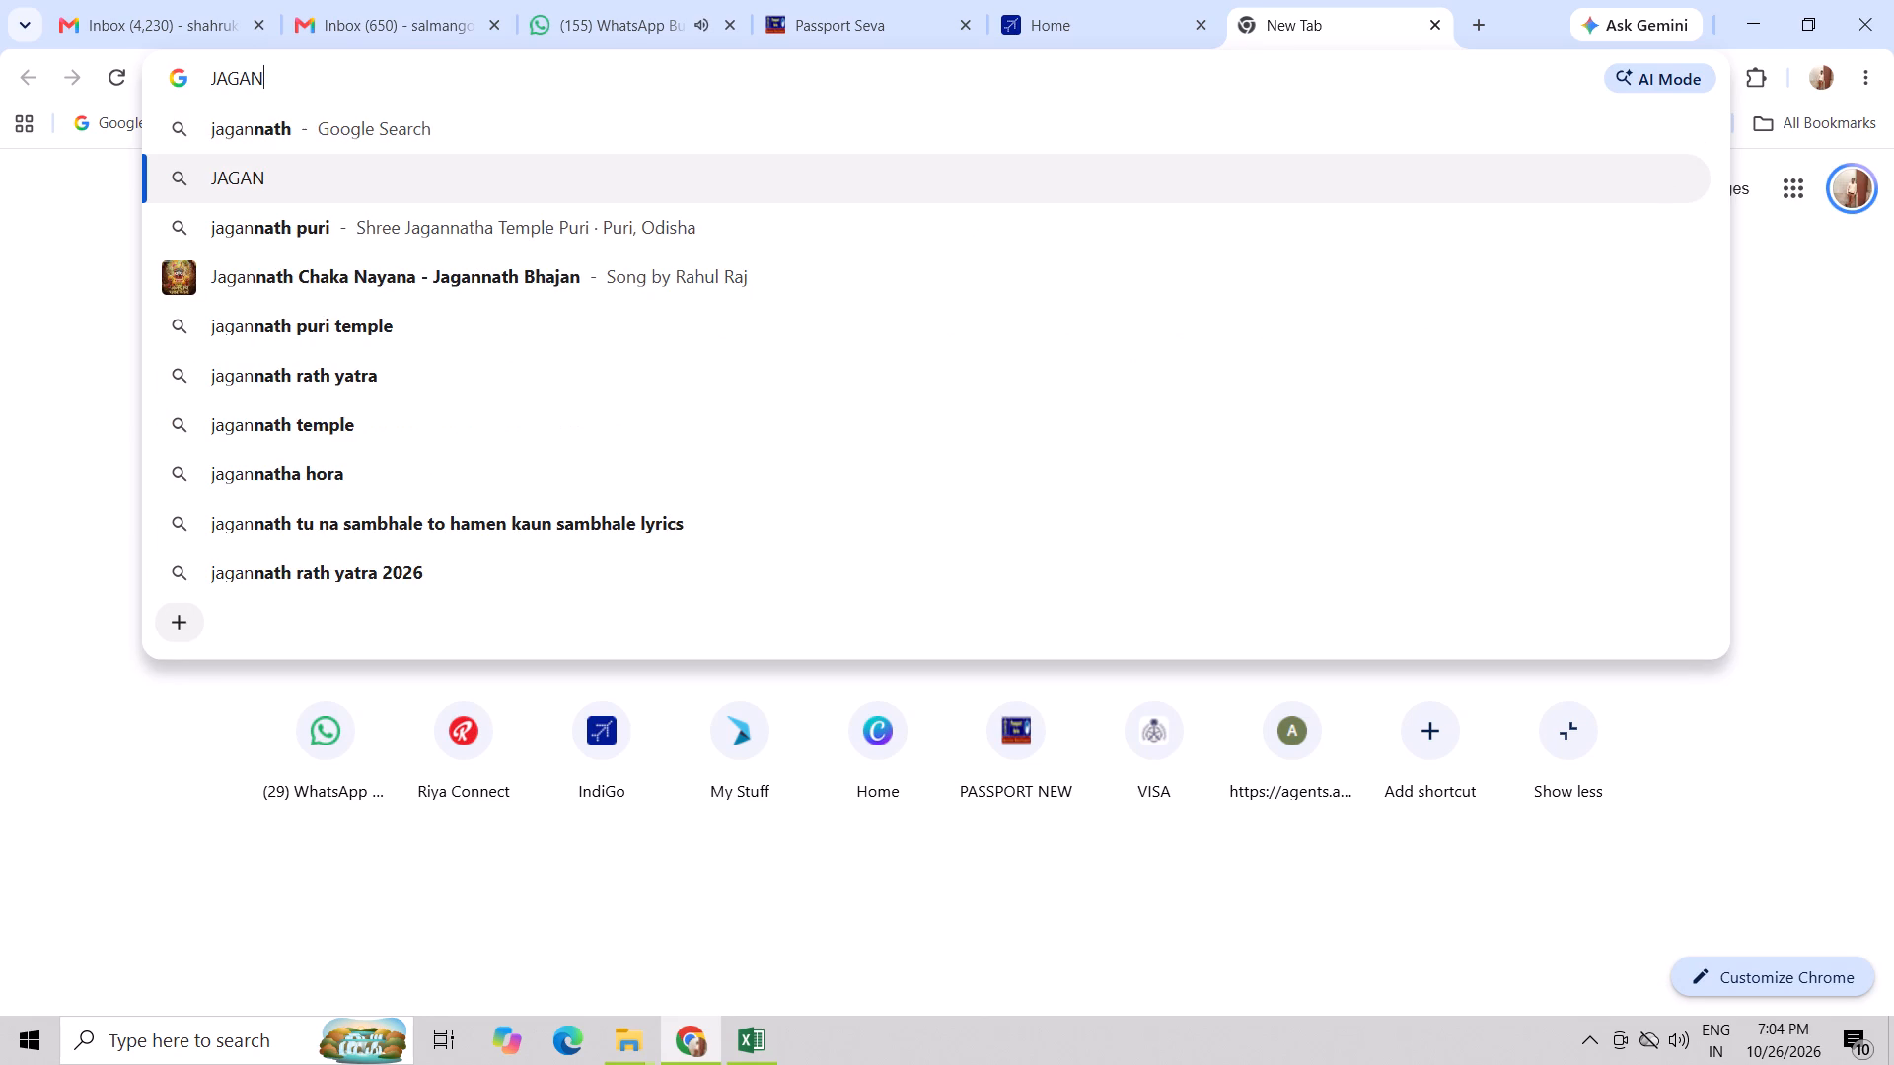
pyautogui.press('Up')
pyautogui.press('Down')
pyautogui.press('Down')
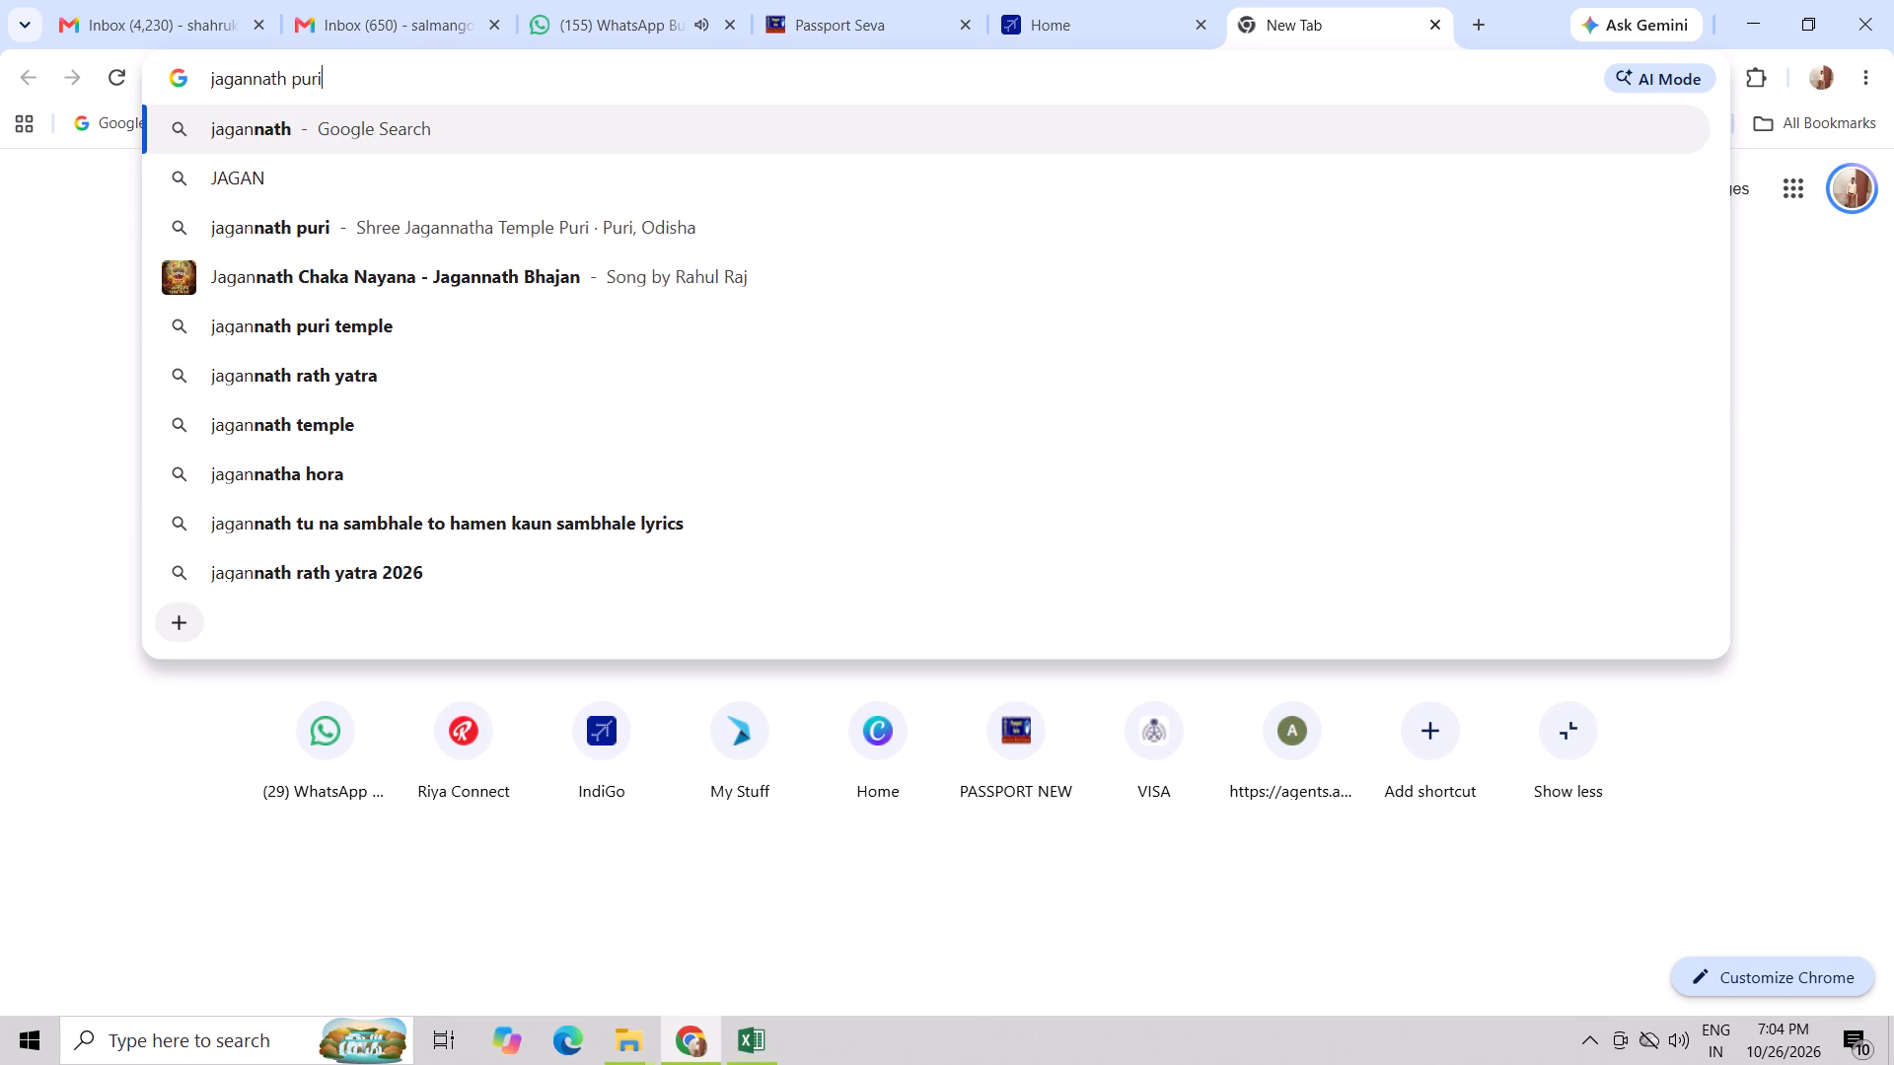
pyautogui.press('Return')
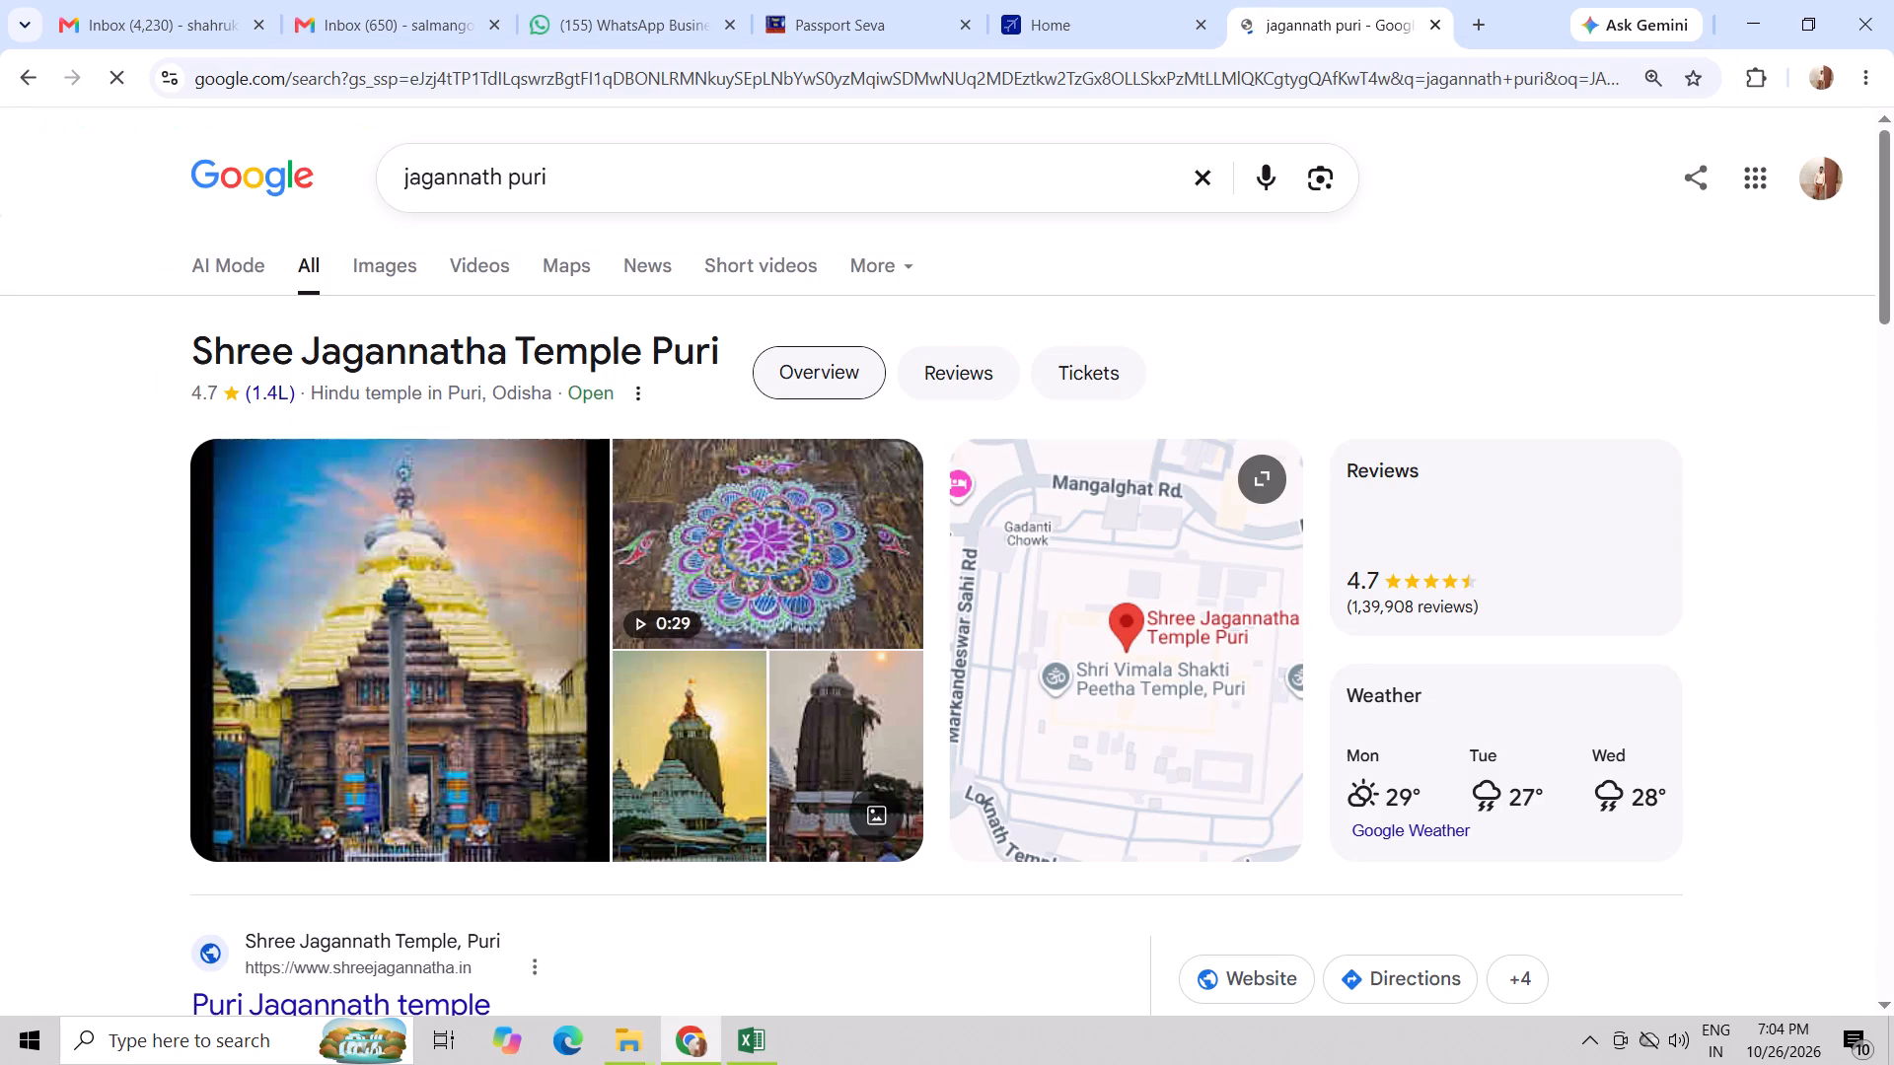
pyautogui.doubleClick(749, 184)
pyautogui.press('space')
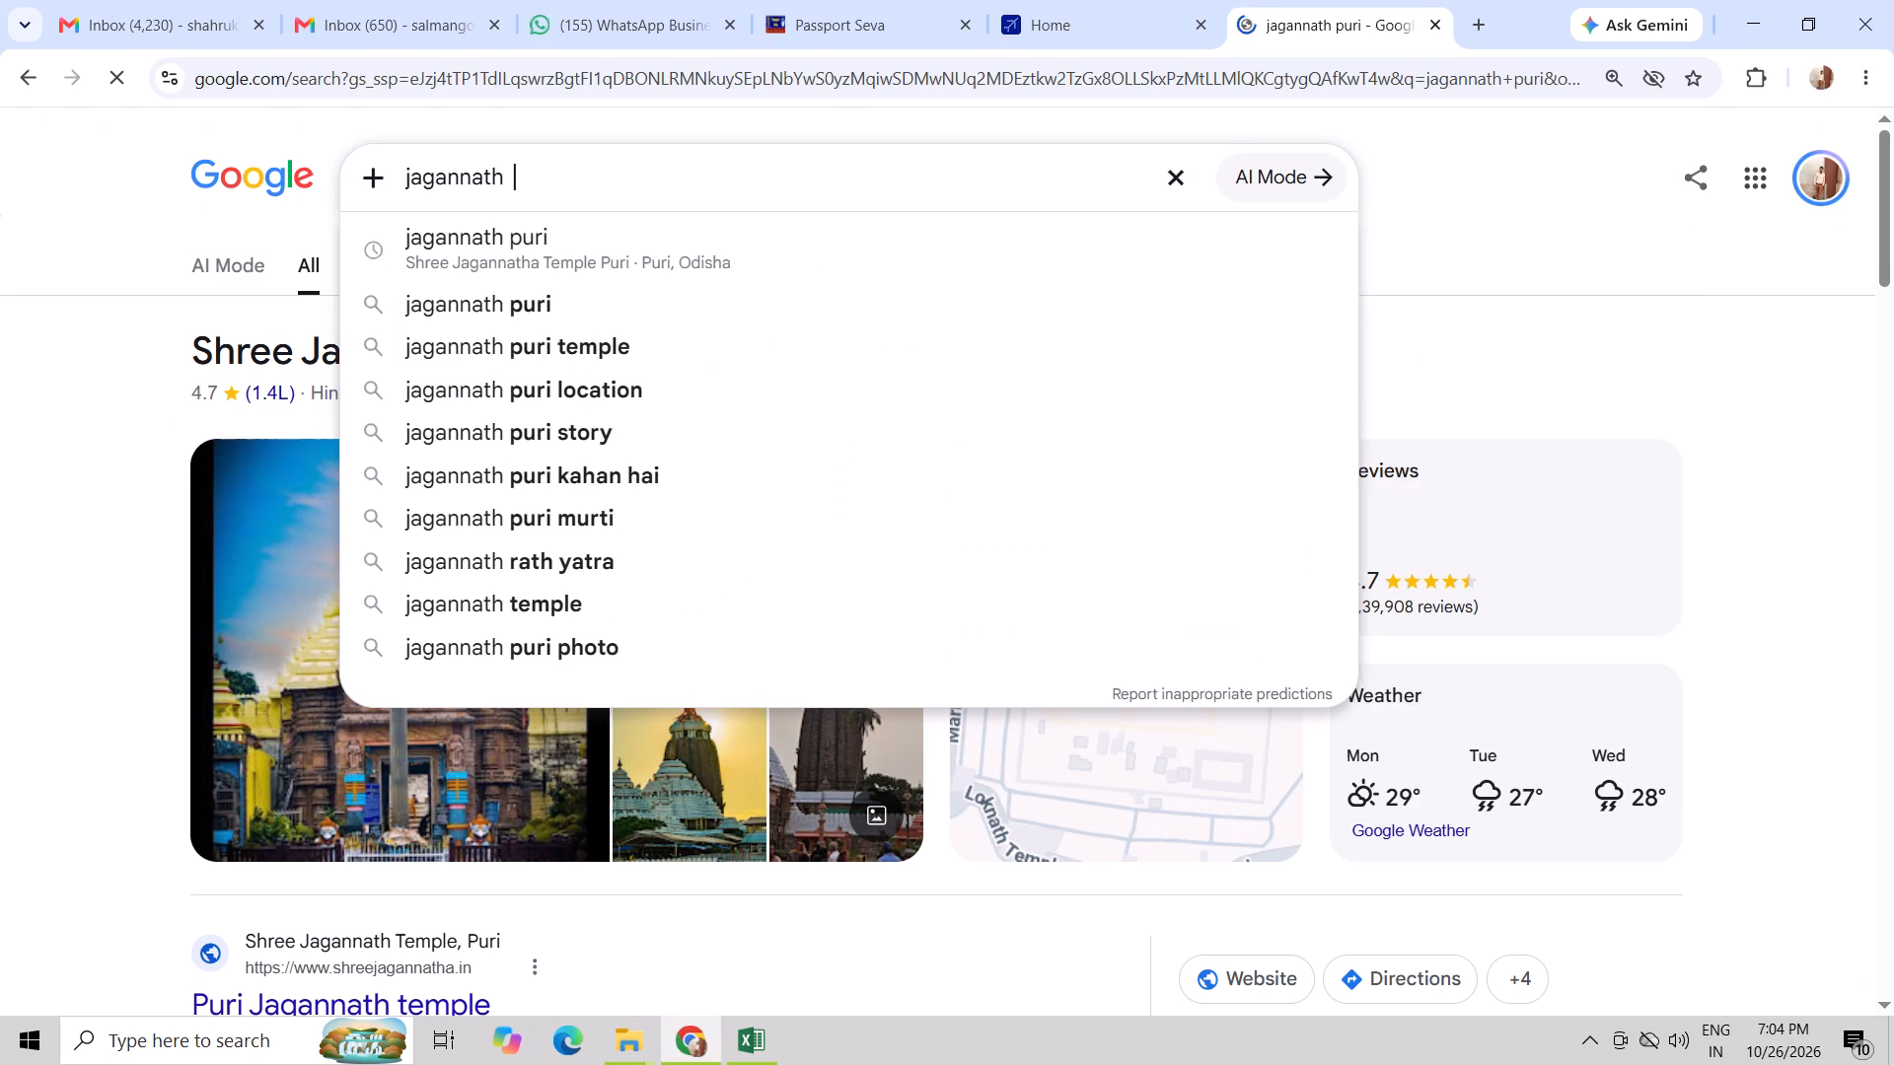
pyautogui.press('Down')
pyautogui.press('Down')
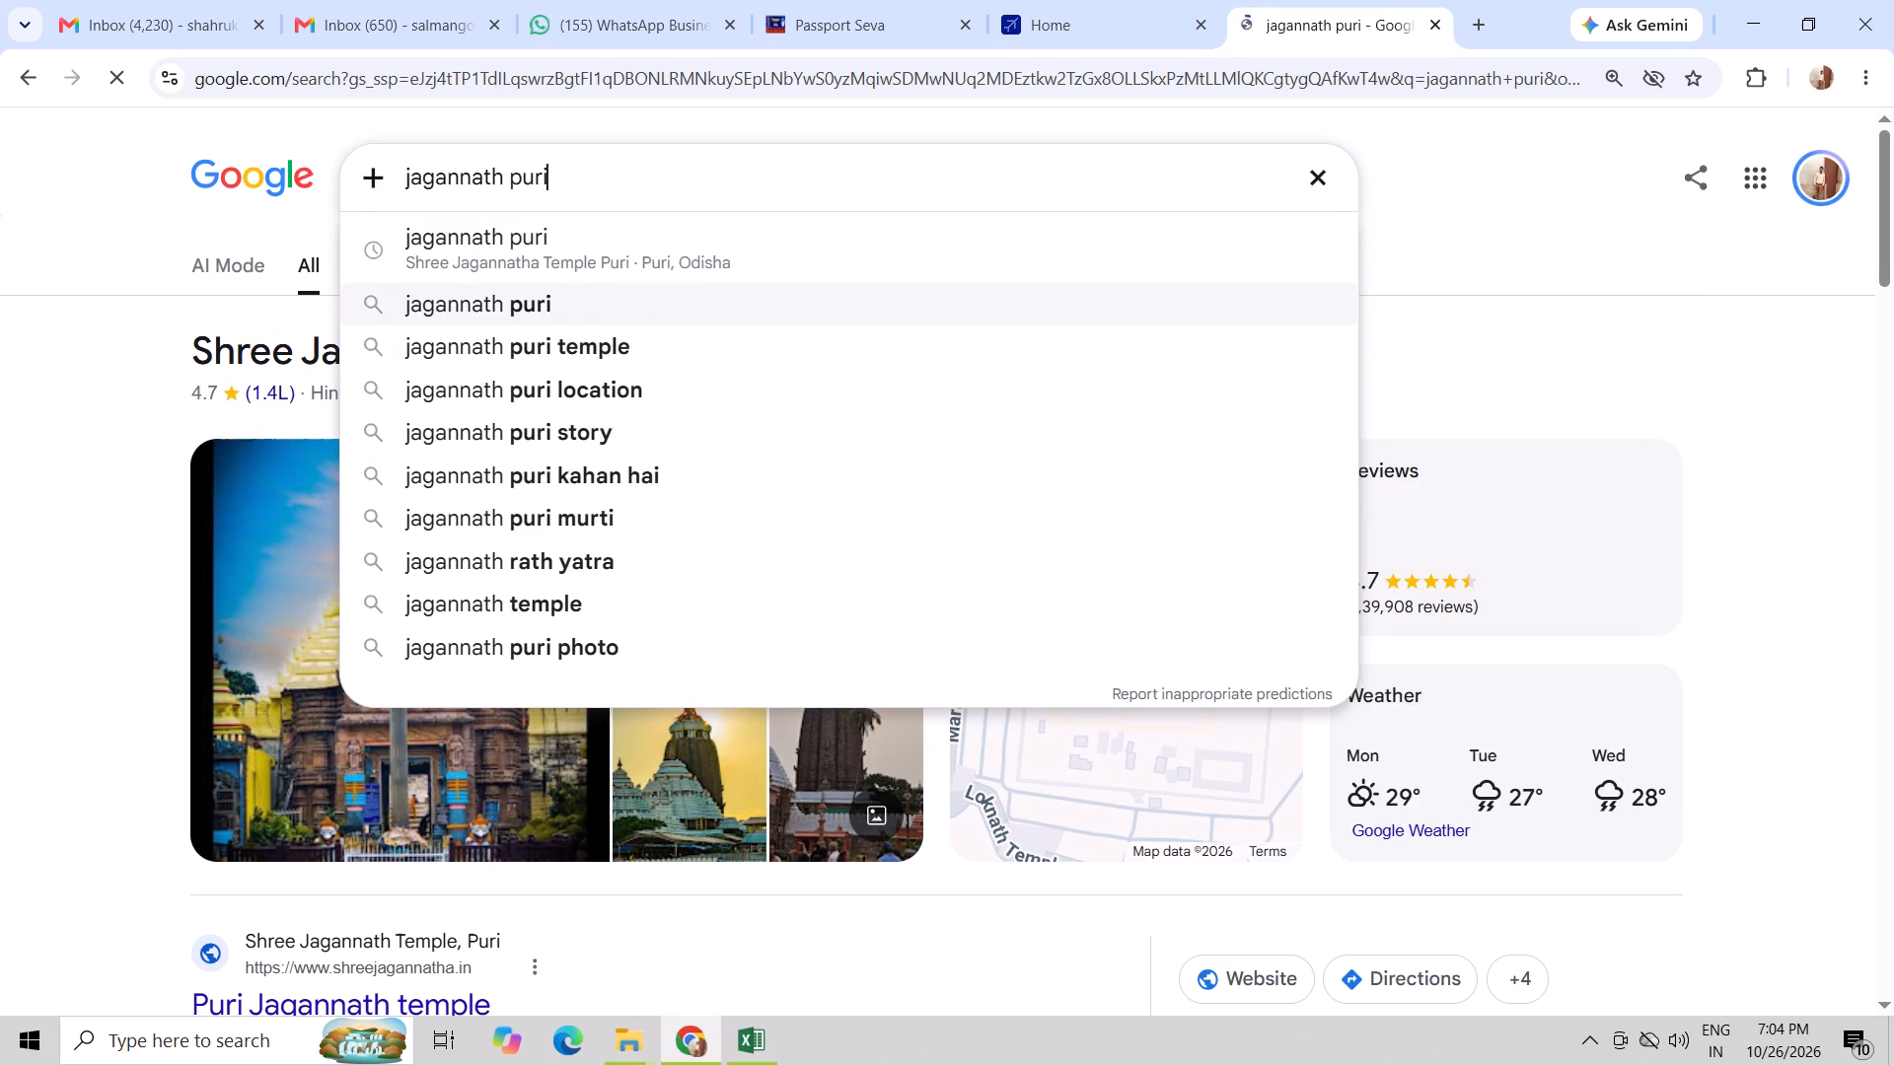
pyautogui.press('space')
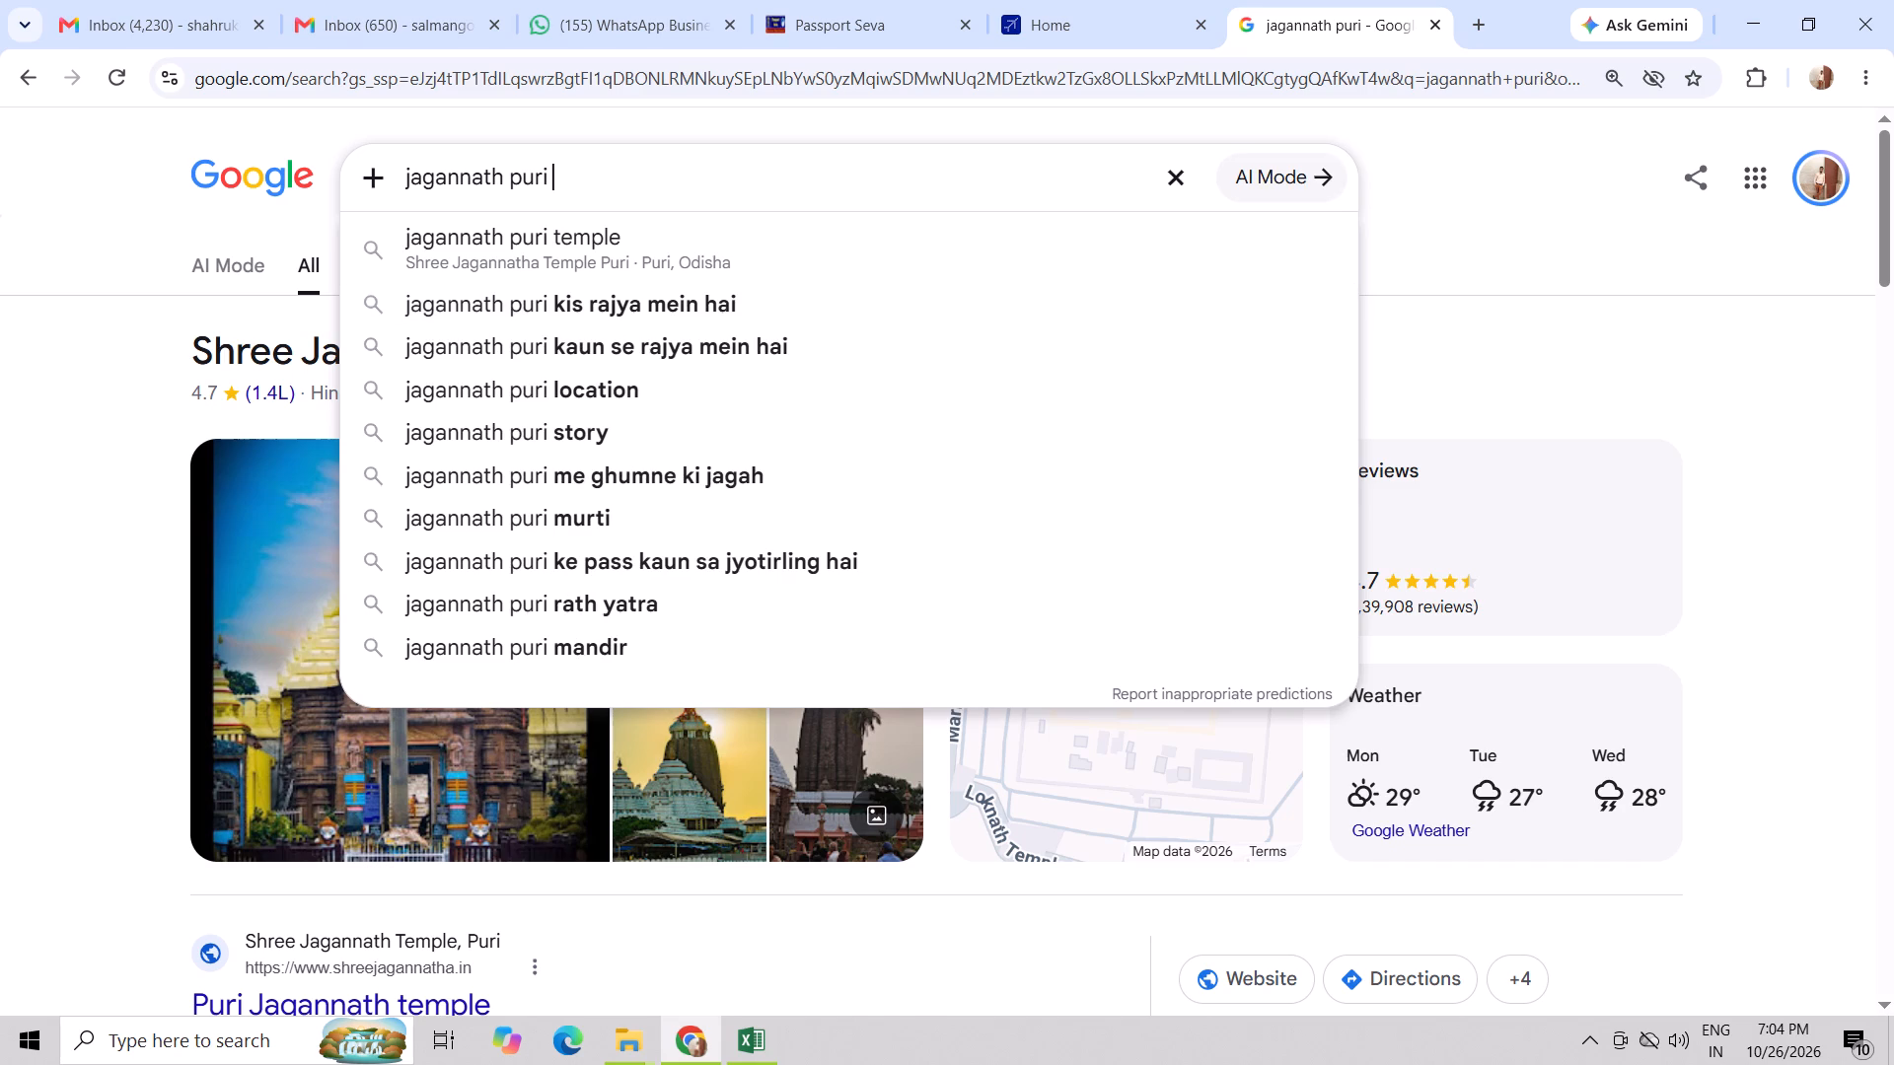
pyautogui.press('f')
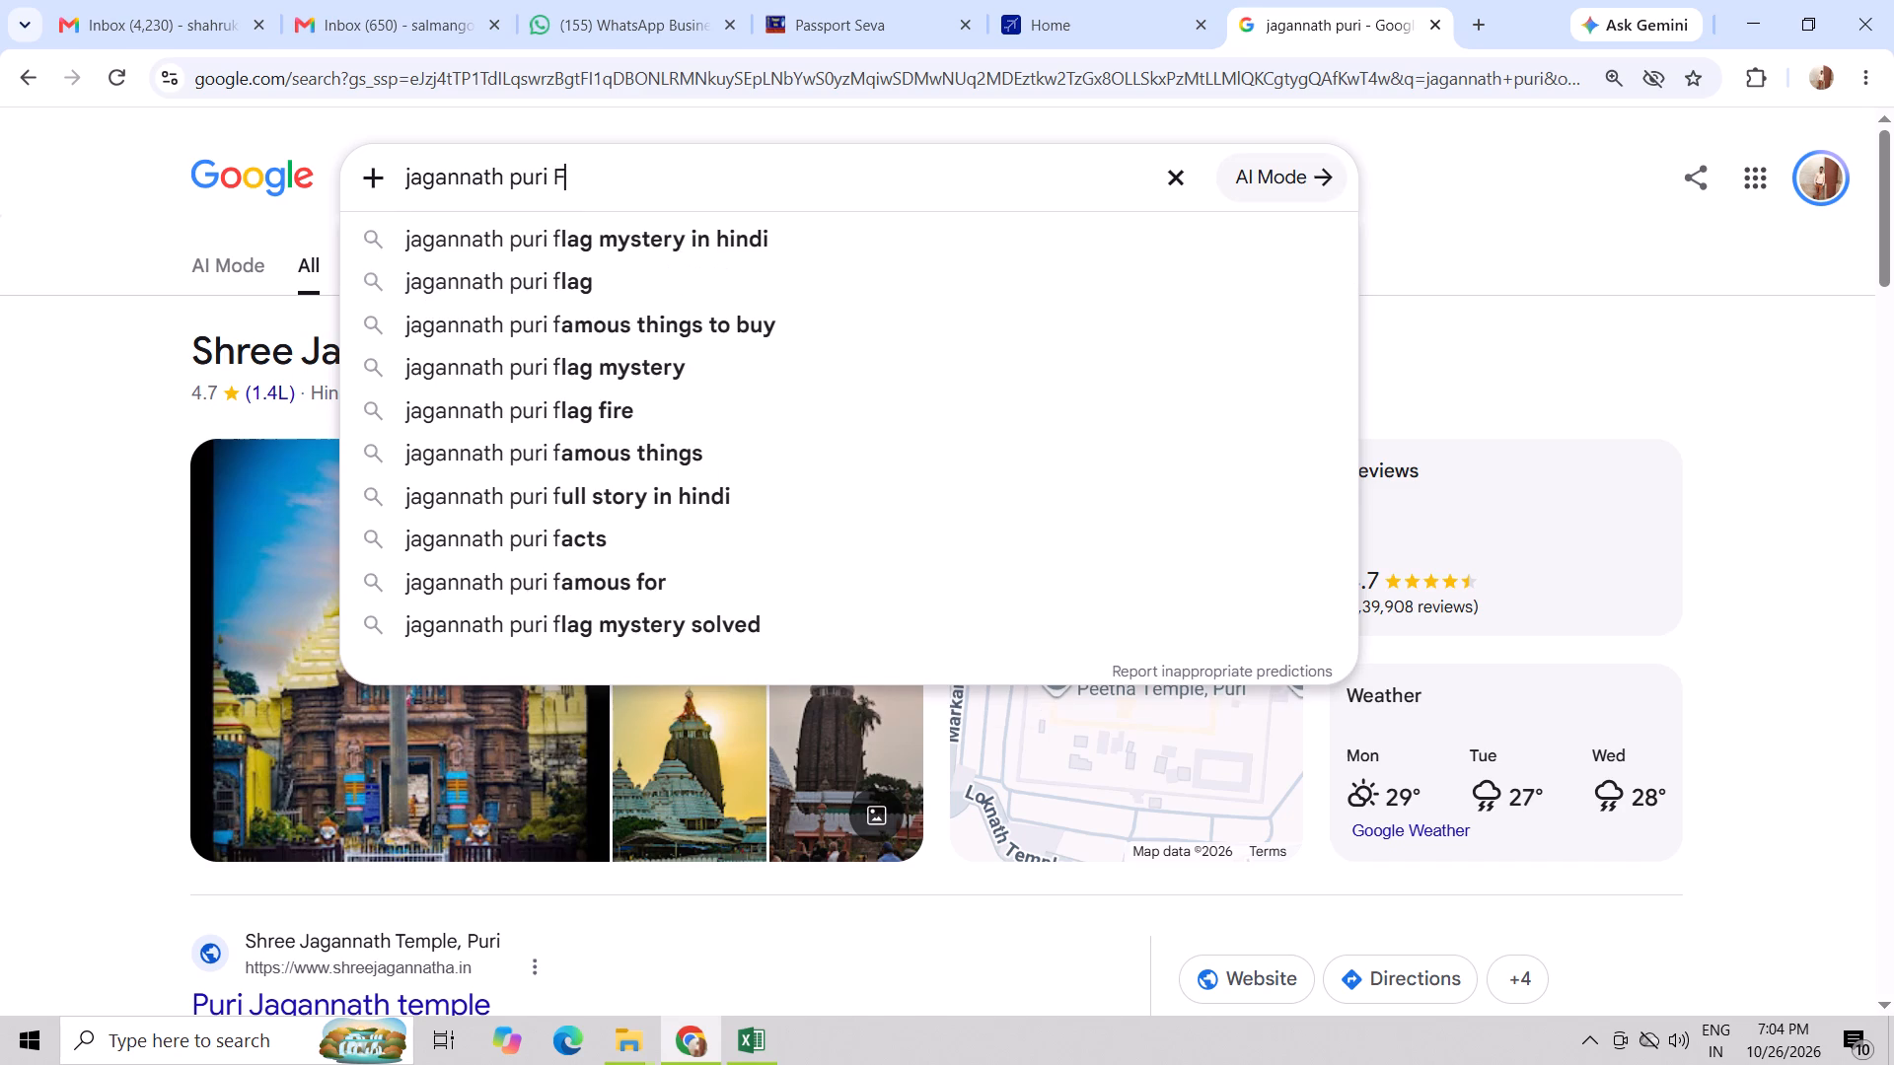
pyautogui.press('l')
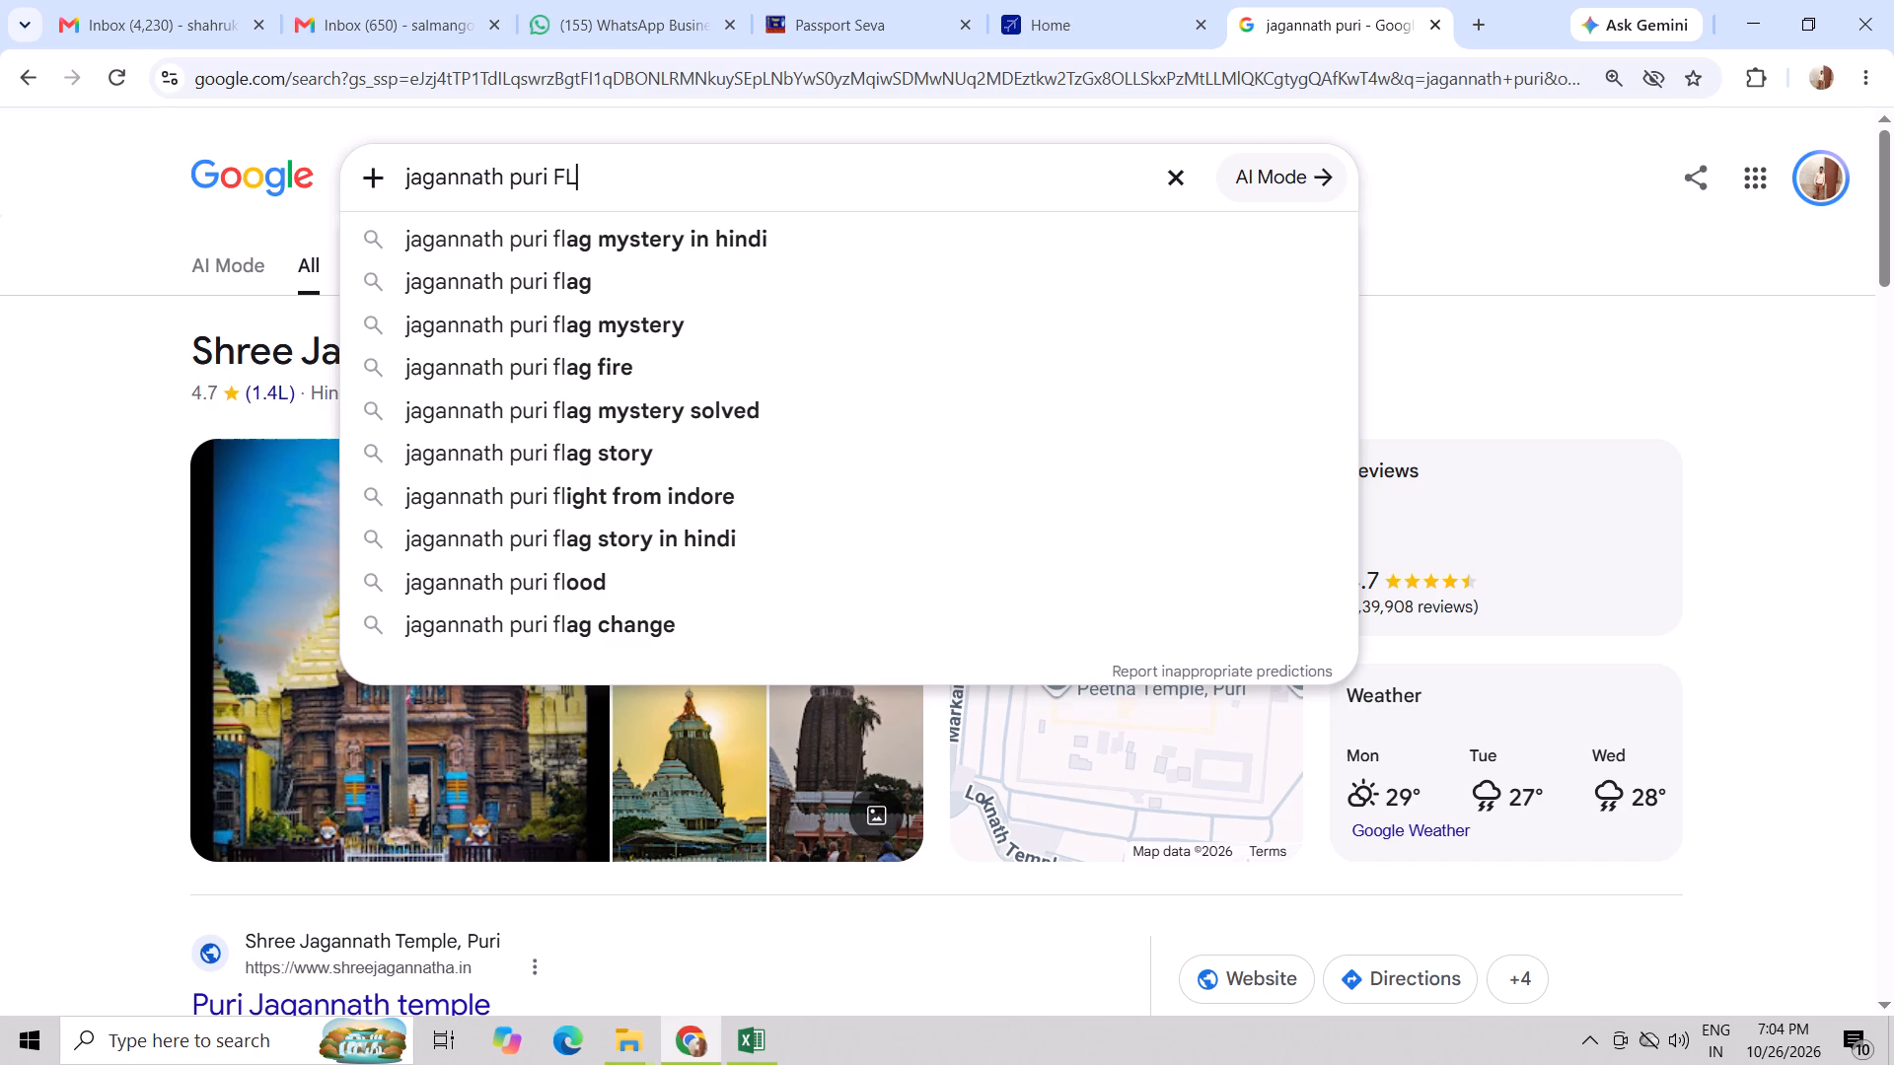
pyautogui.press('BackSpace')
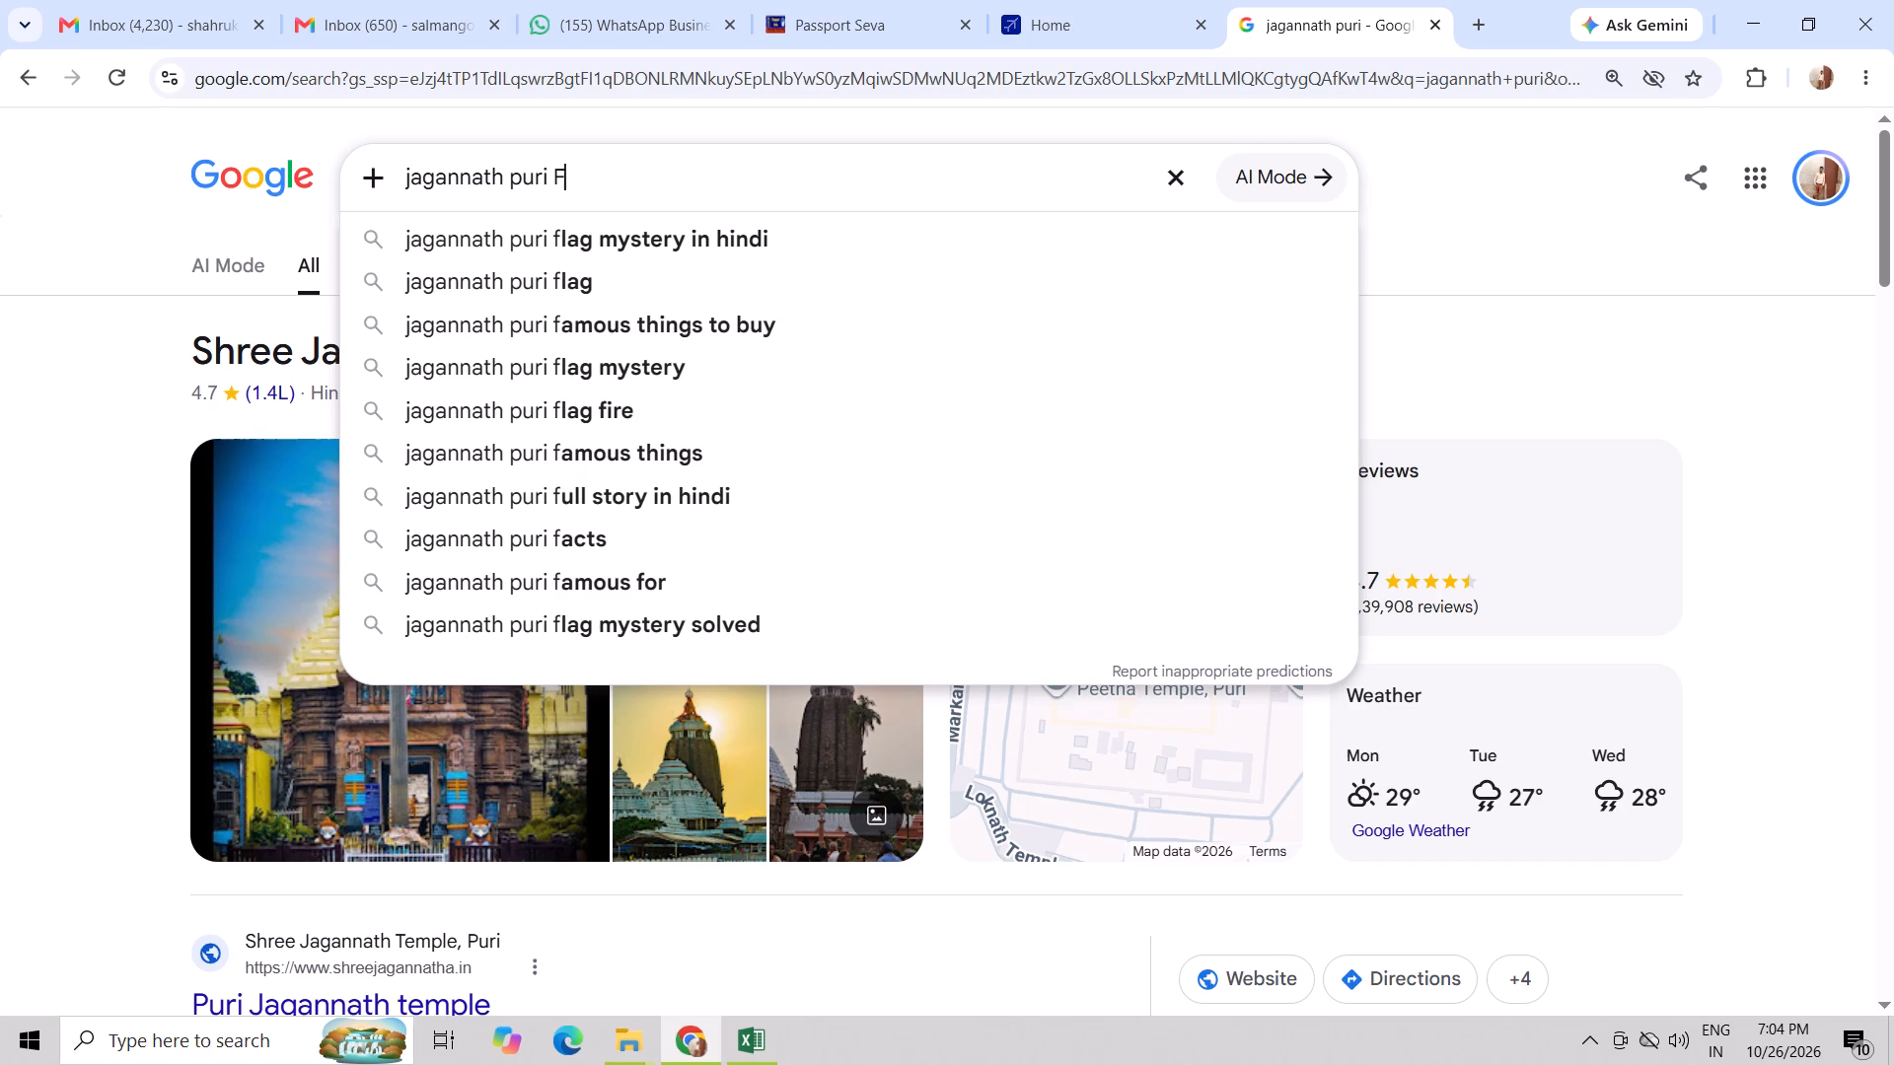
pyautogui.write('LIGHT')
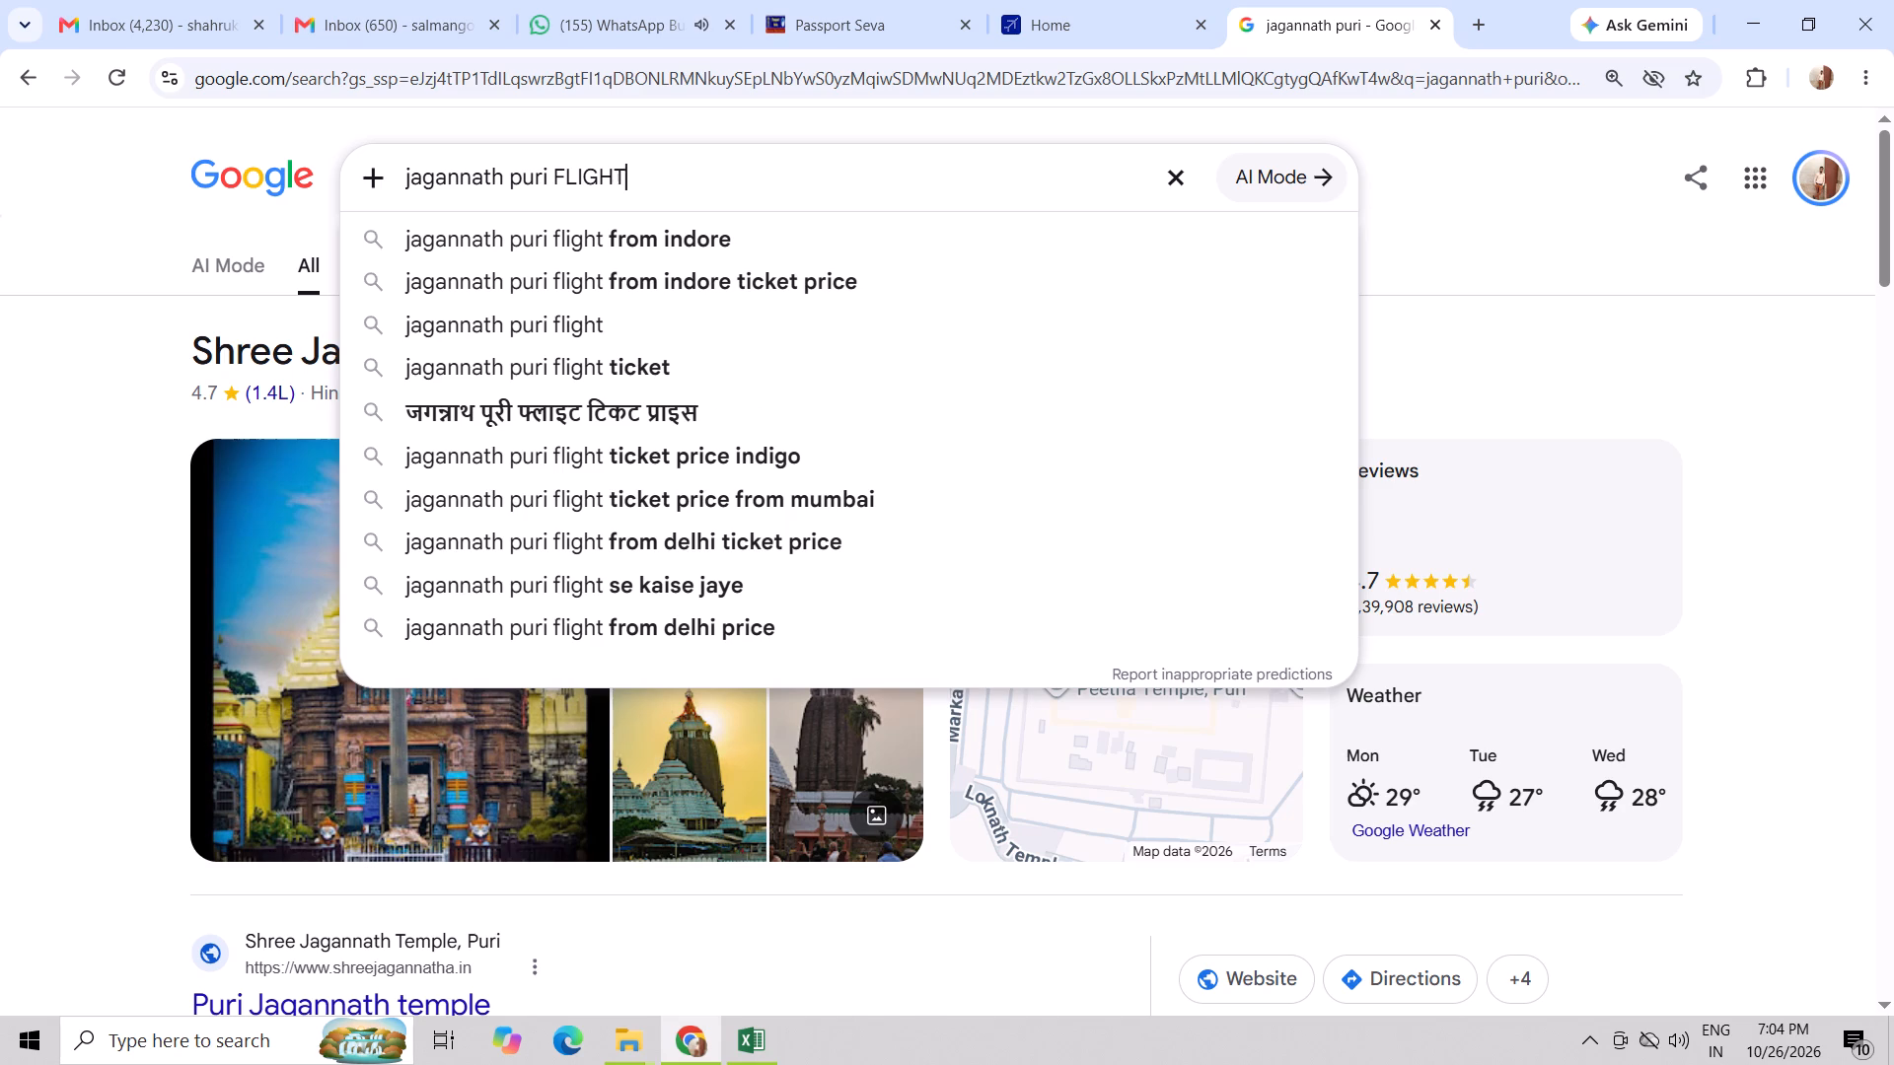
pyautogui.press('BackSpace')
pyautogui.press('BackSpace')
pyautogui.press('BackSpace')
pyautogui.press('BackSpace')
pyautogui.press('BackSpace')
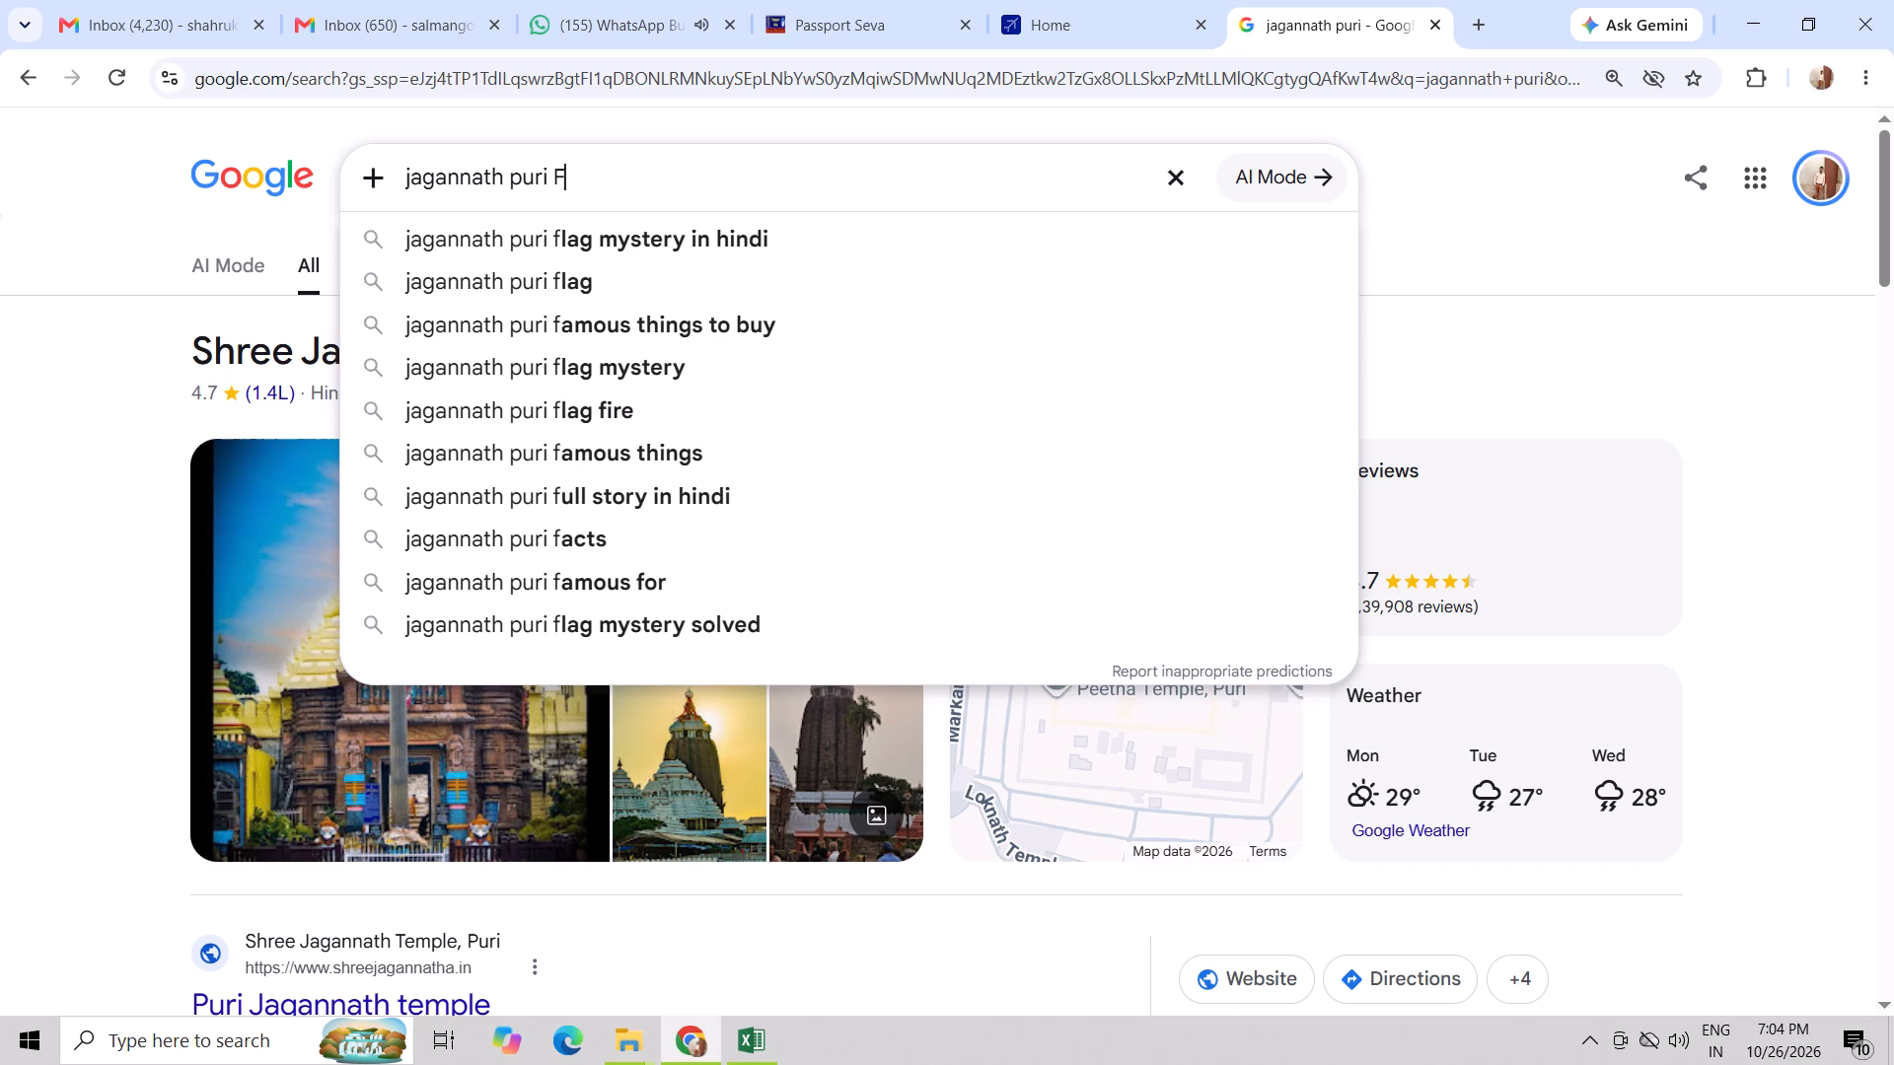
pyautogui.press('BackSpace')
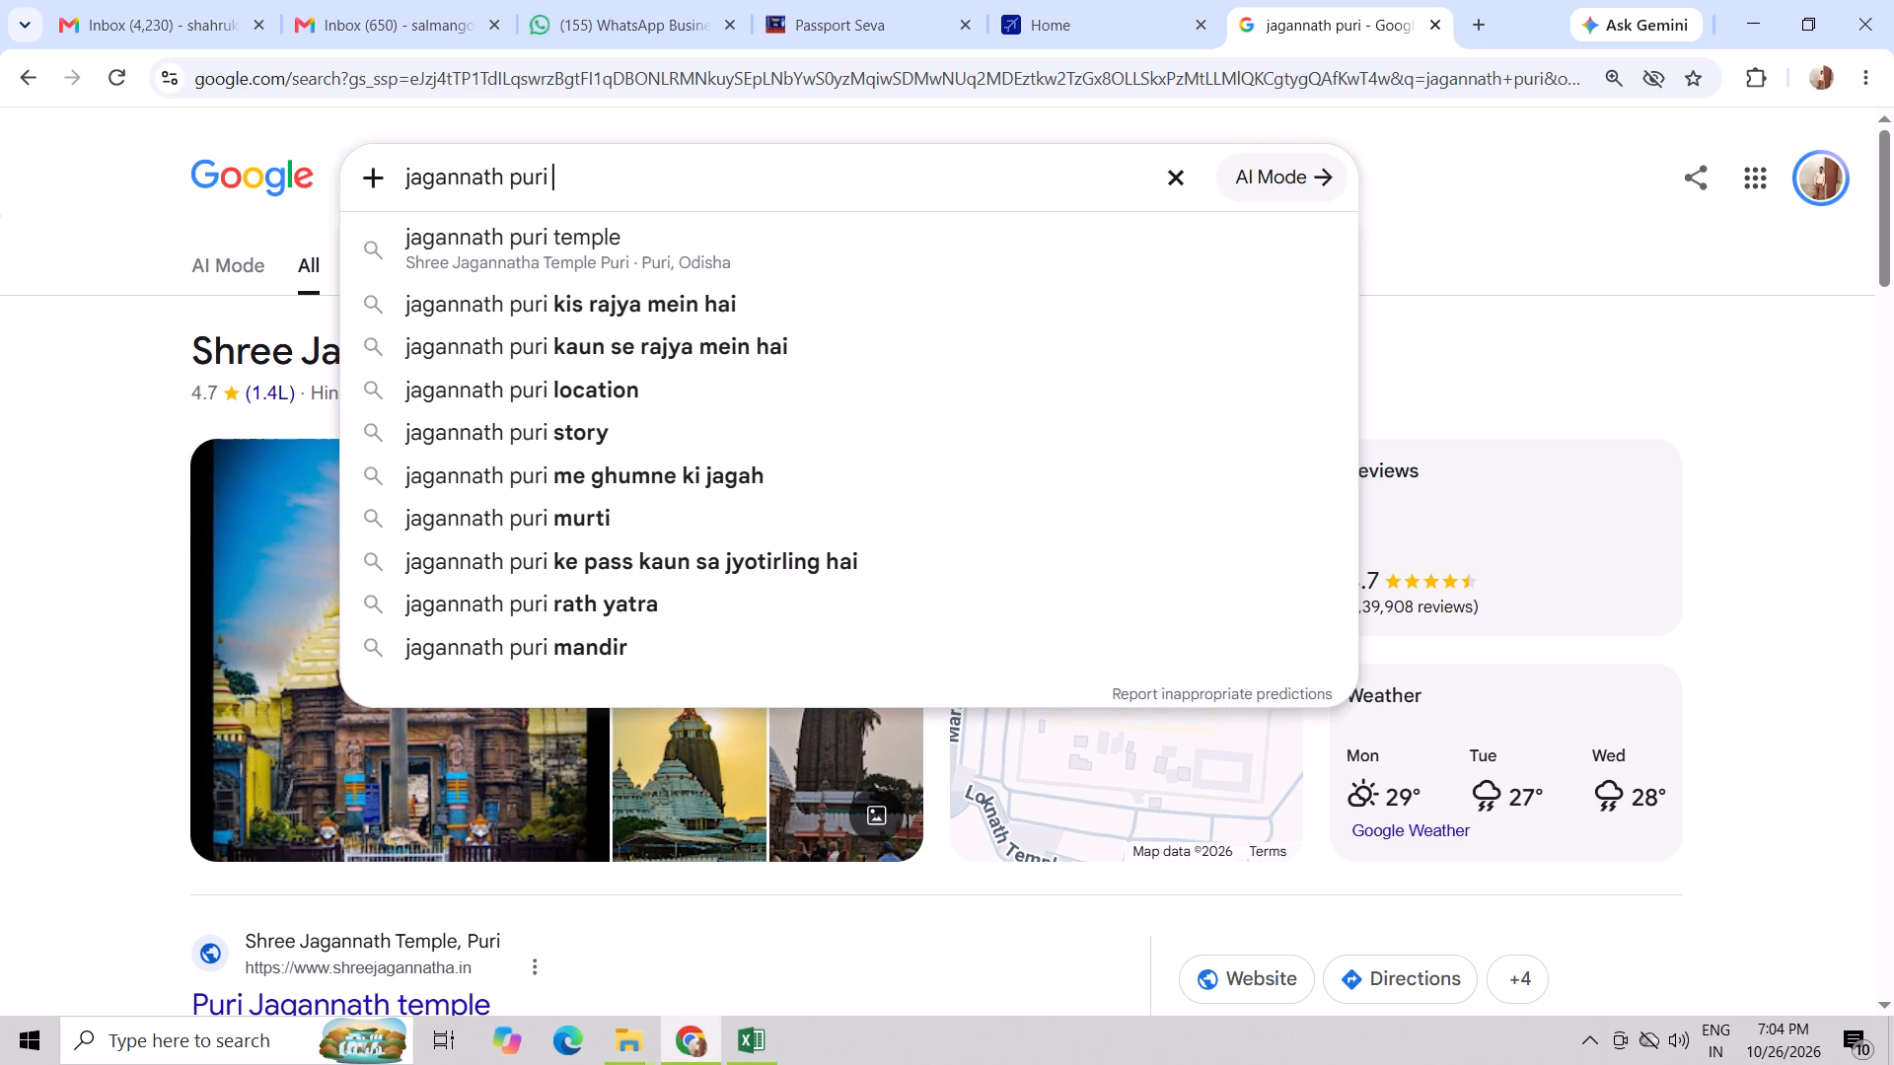
# Extend the Google query to jagannath puri airport code and run the search.
pyautogui.write('AIR')
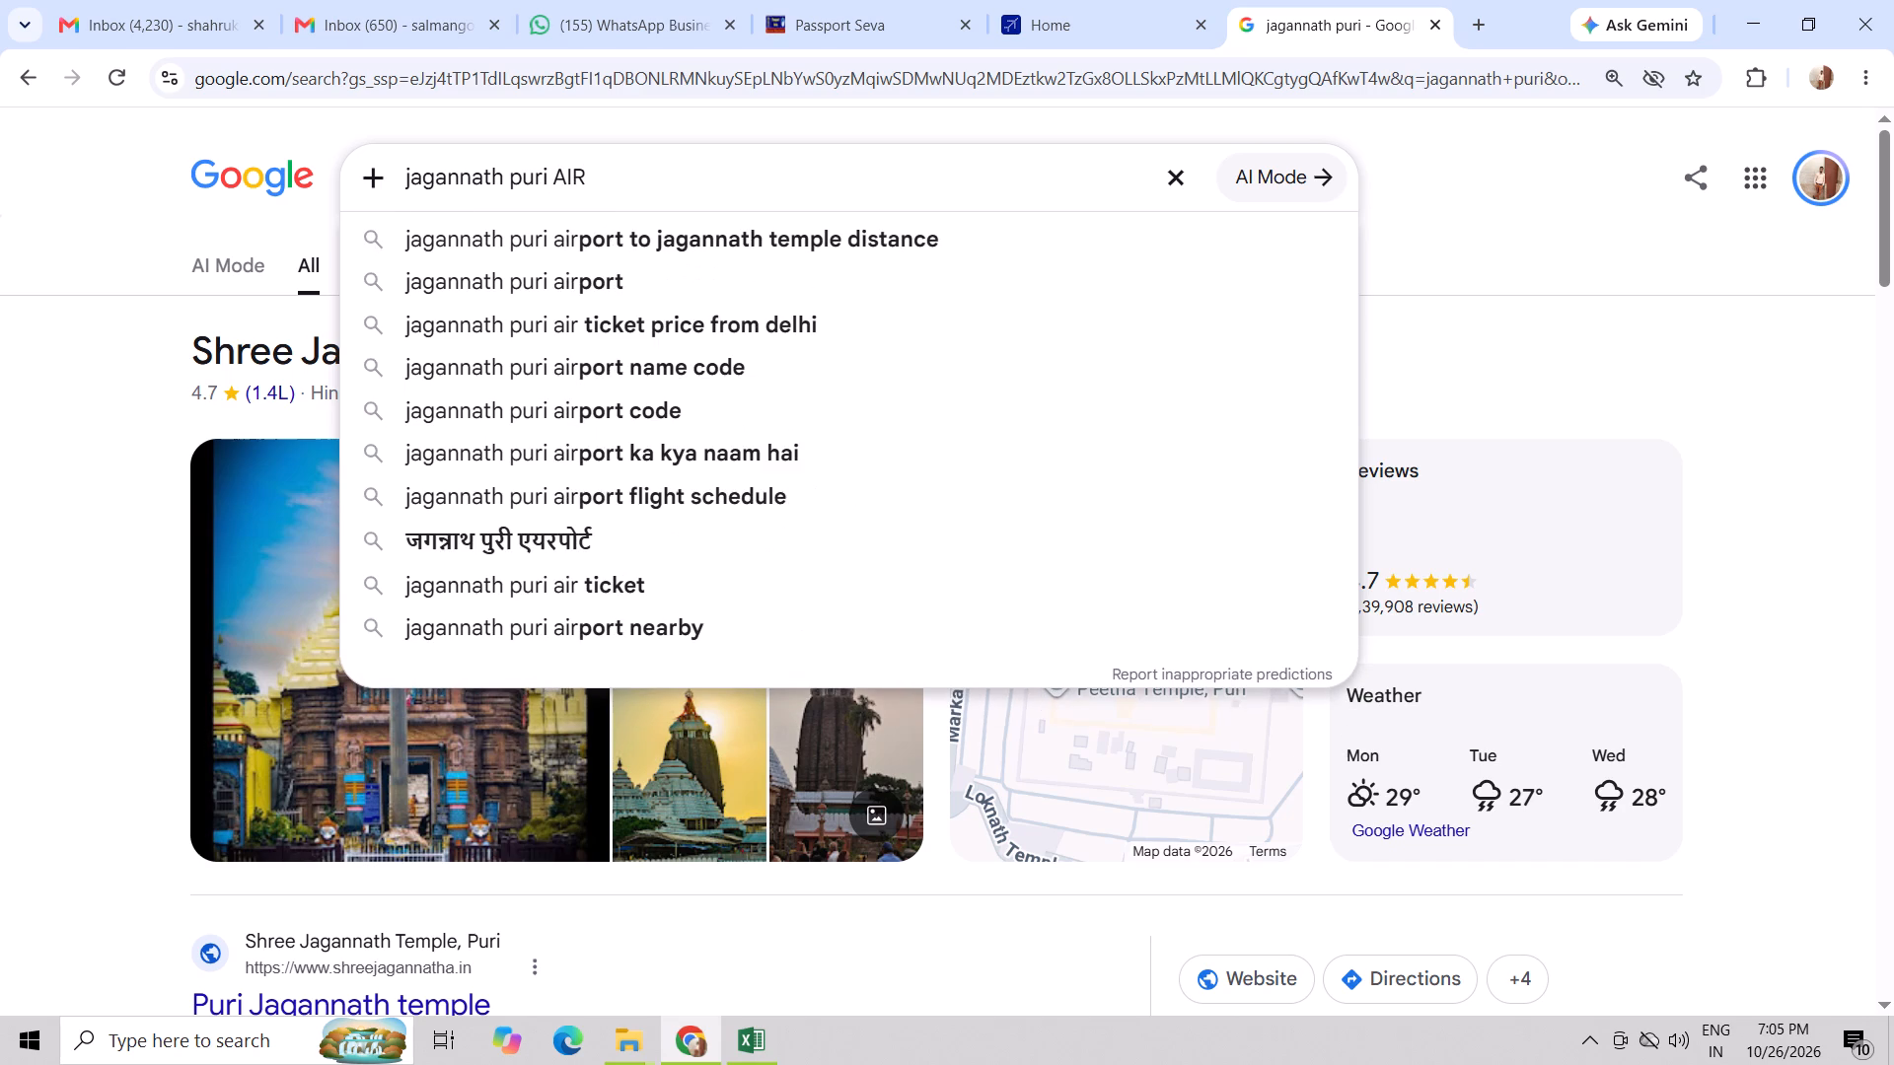
pyautogui.press('Down')
pyautogui.press('Down')
pyautogui.press('Down')
pyautogui.press('Down')
pyautogui.press('Down')
pyautogui.press('Return')
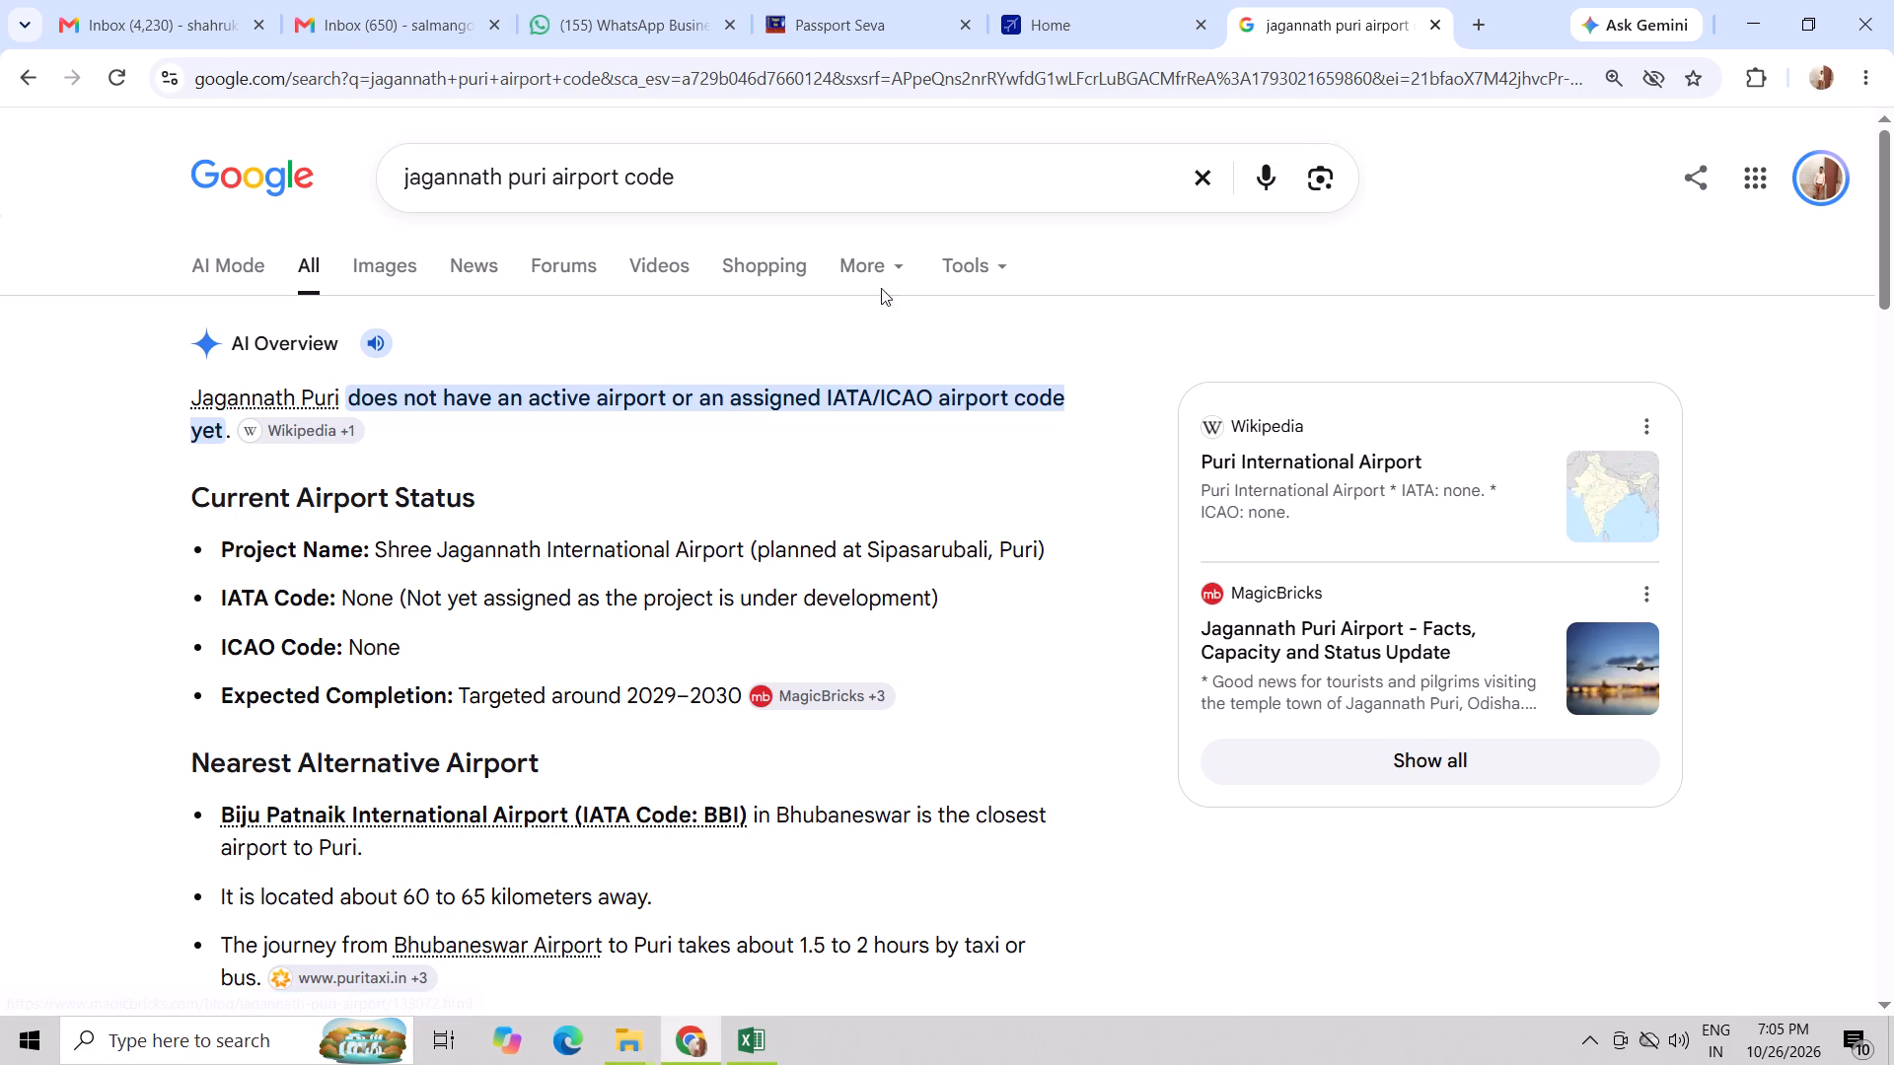
# Open the Riya Connect travel portal in a new browser tab.
pyautogui.click(1134, 25)
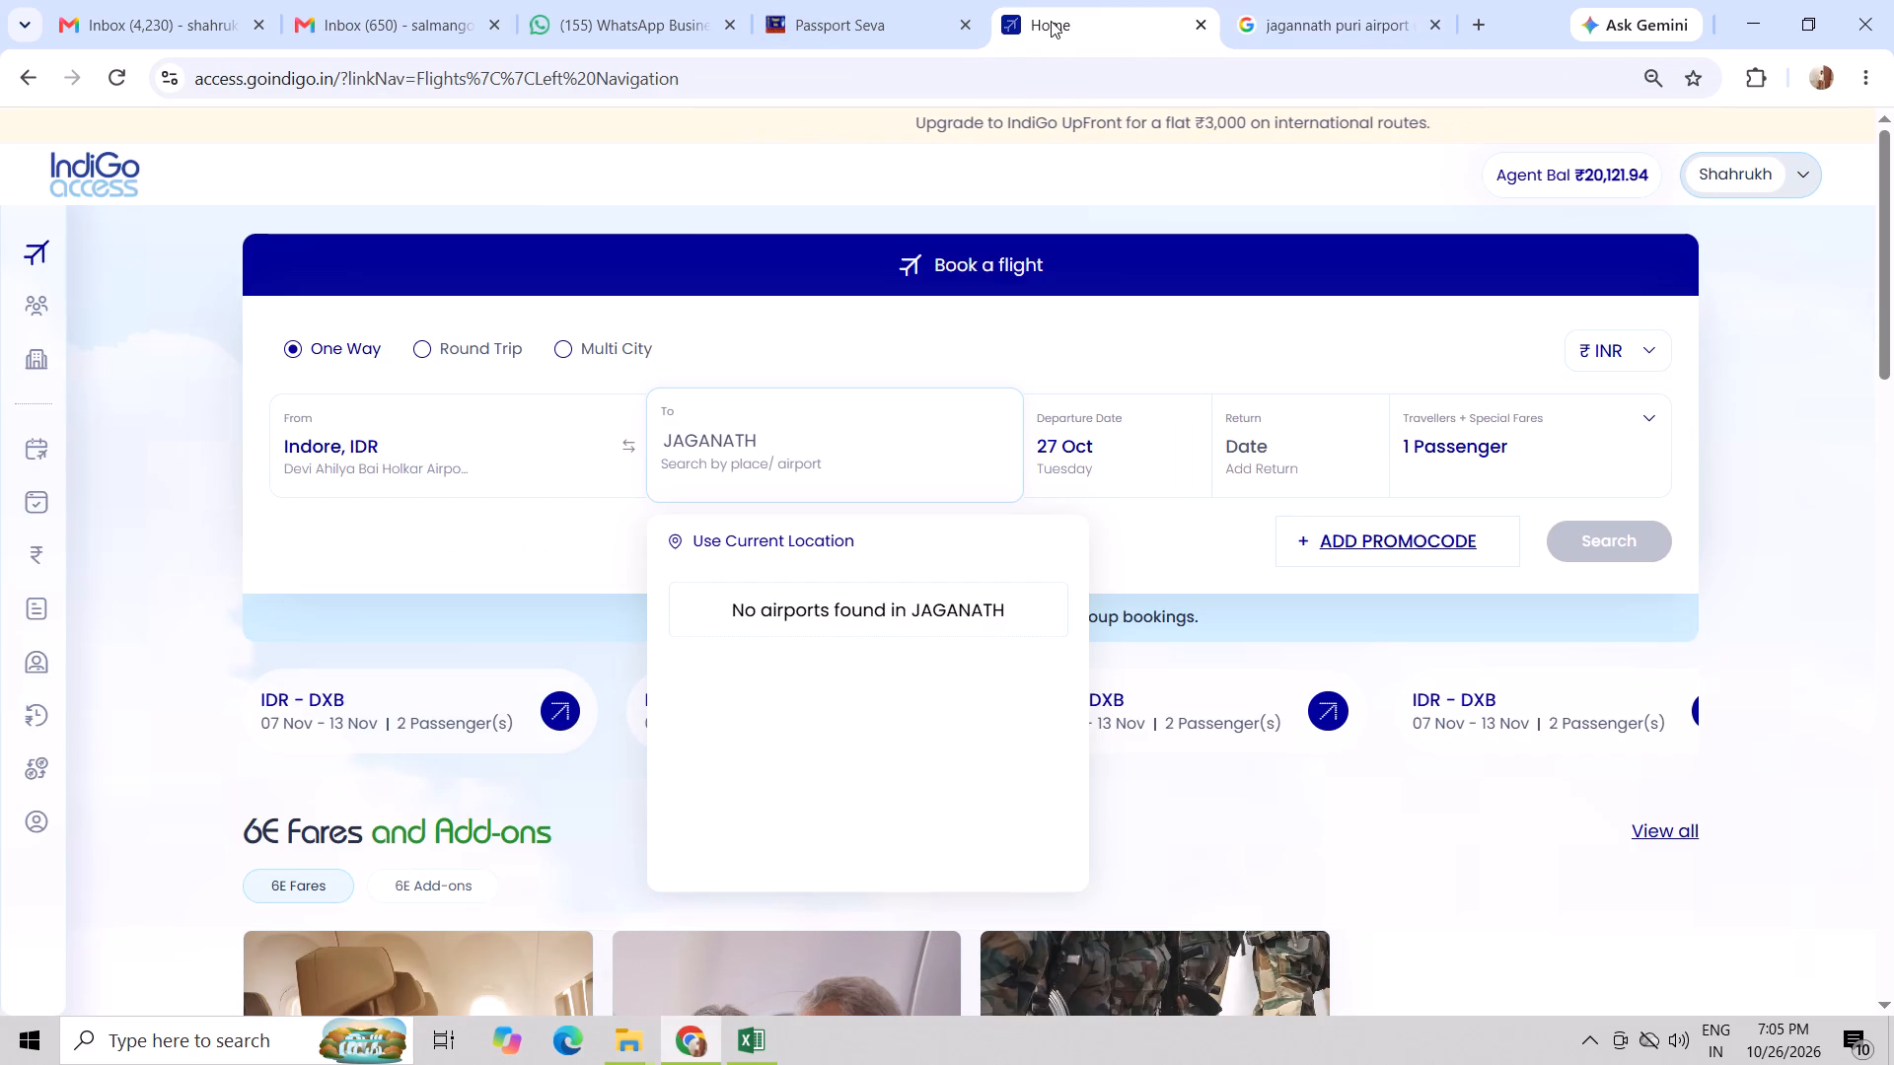
pyautogui.click(1487, 35)
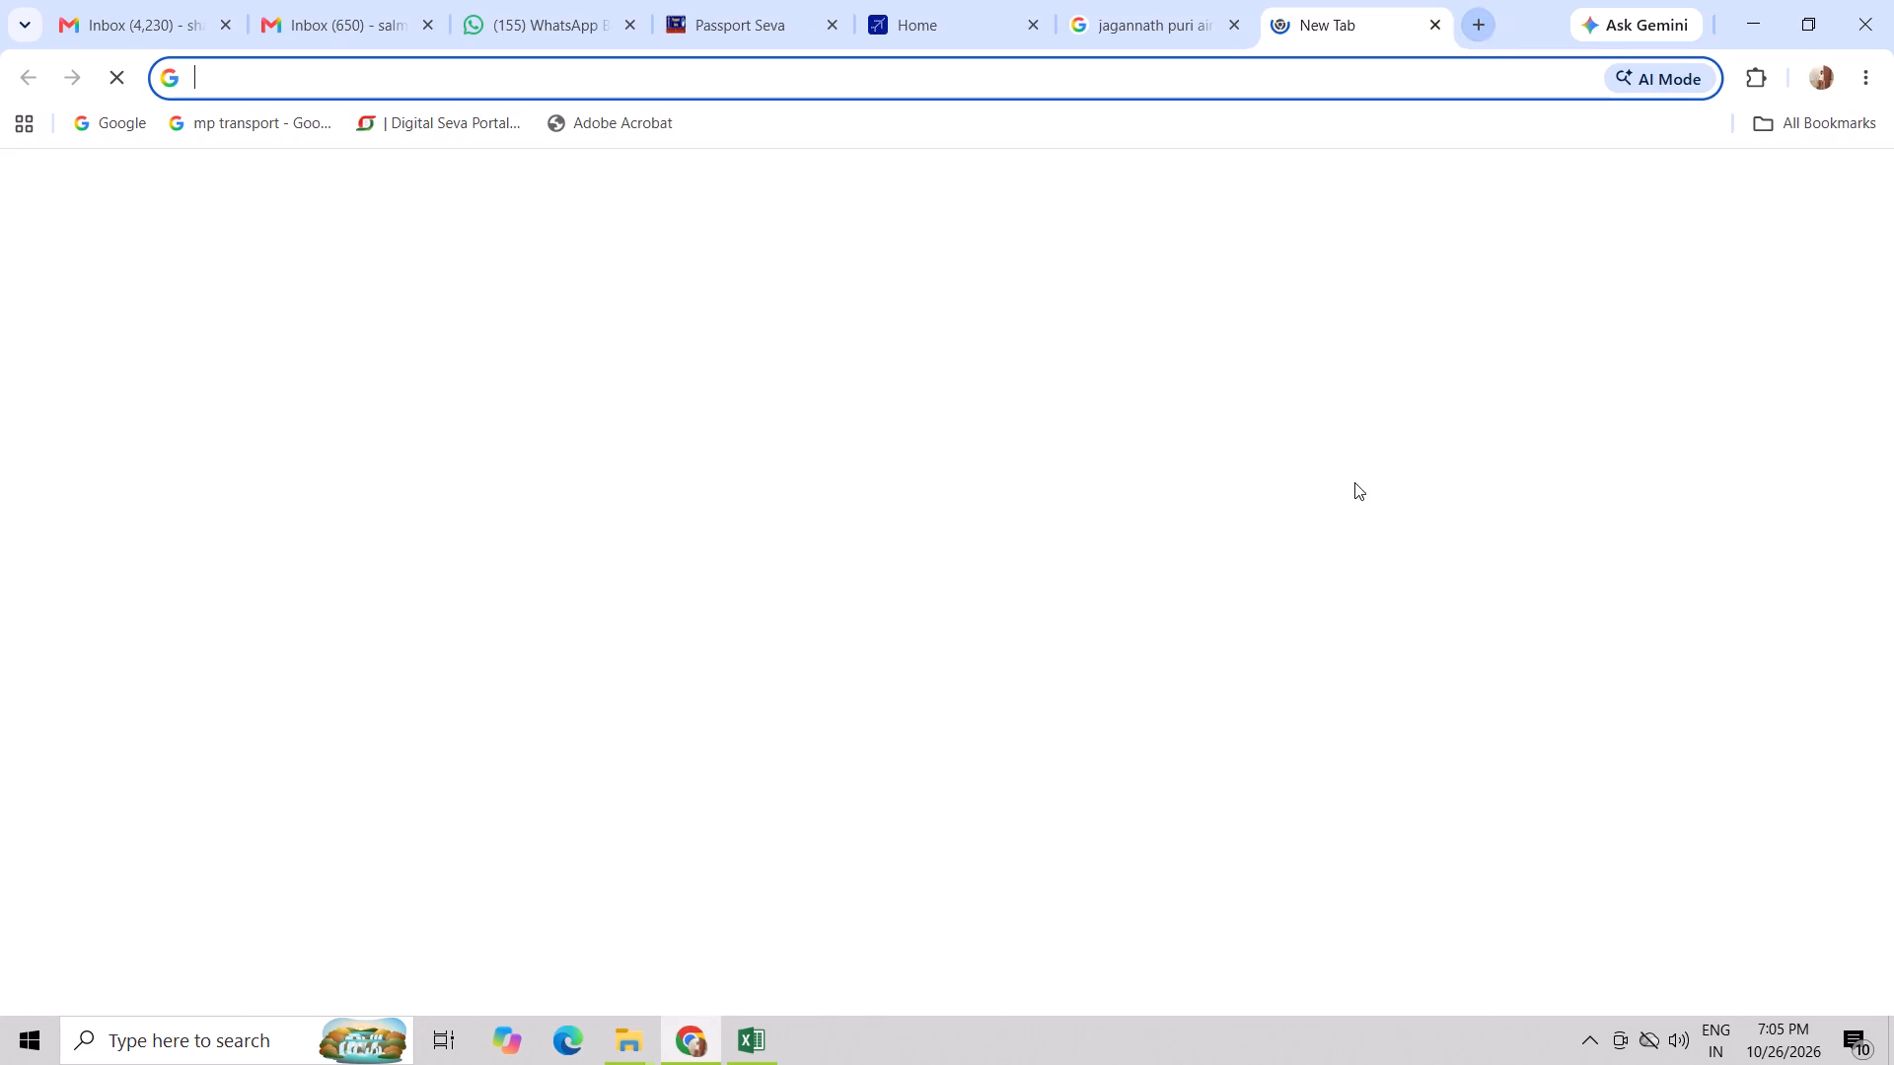
pyautogui.click(434, 707)
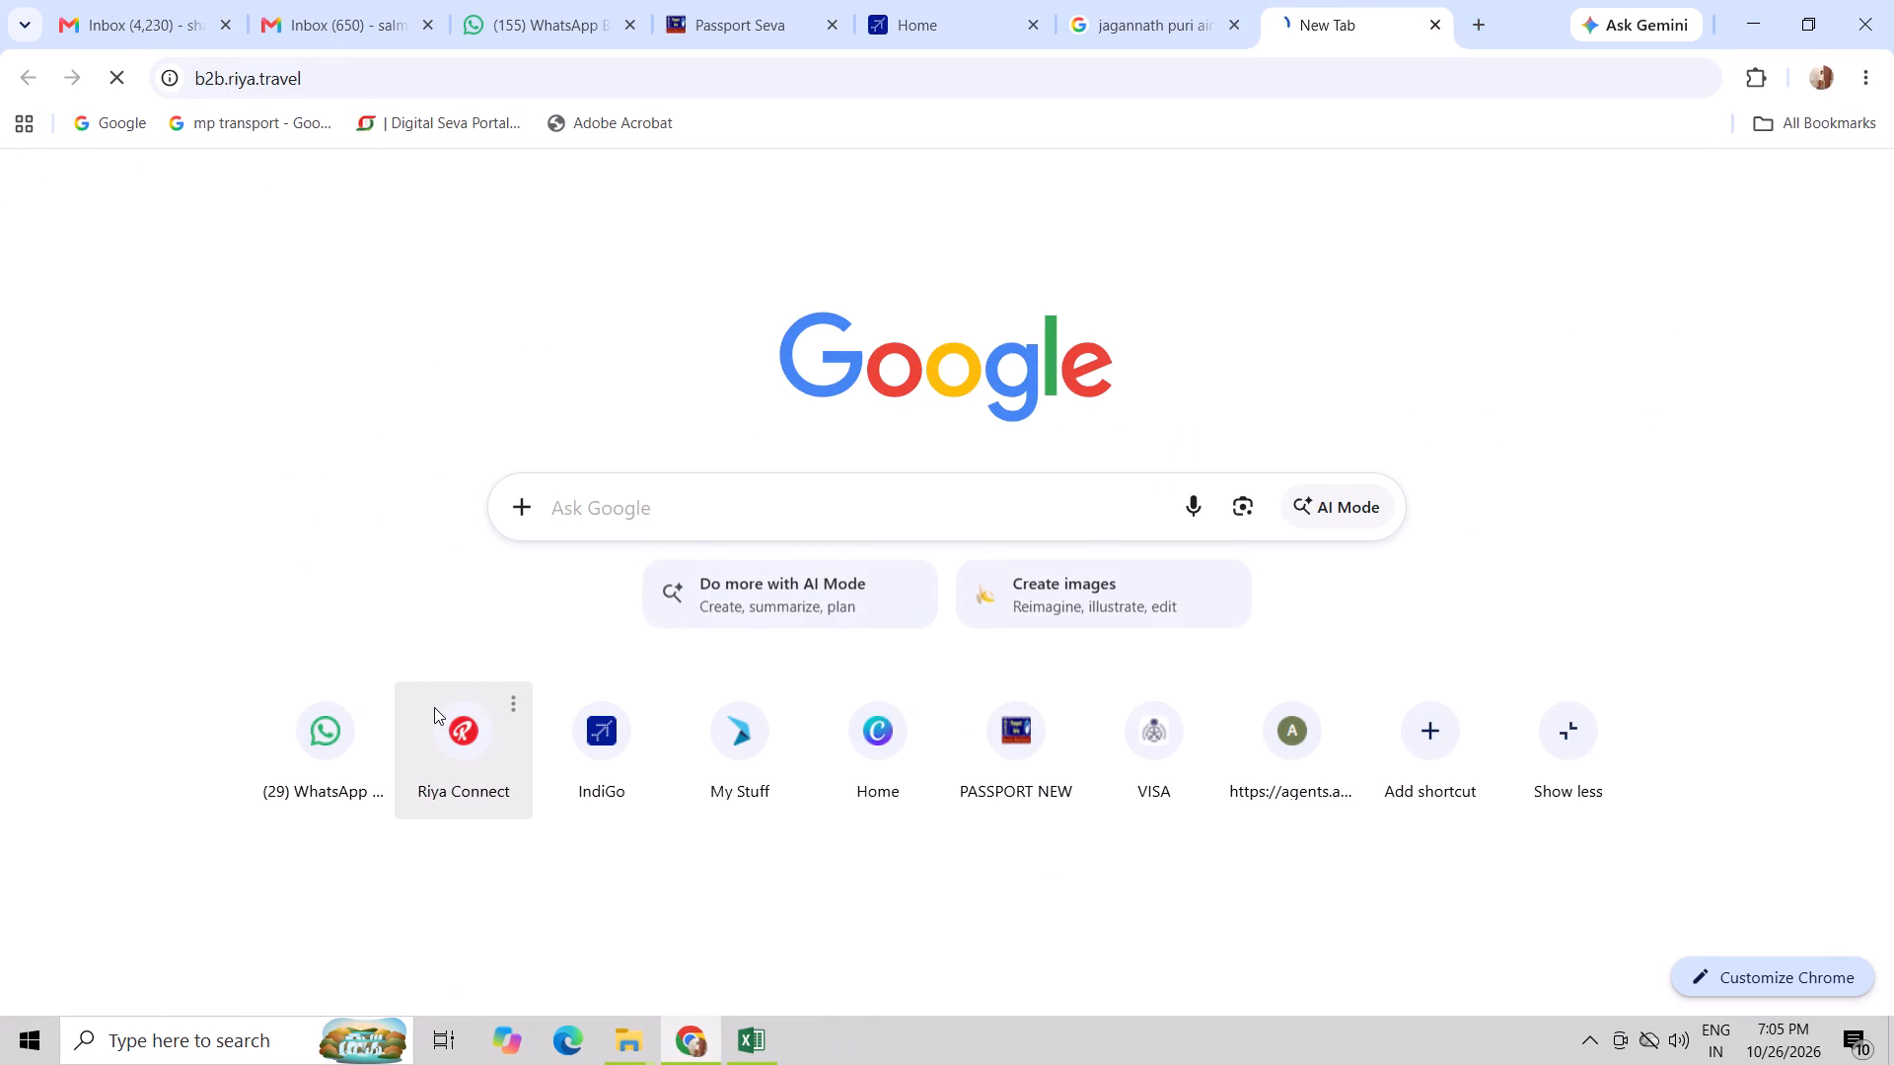
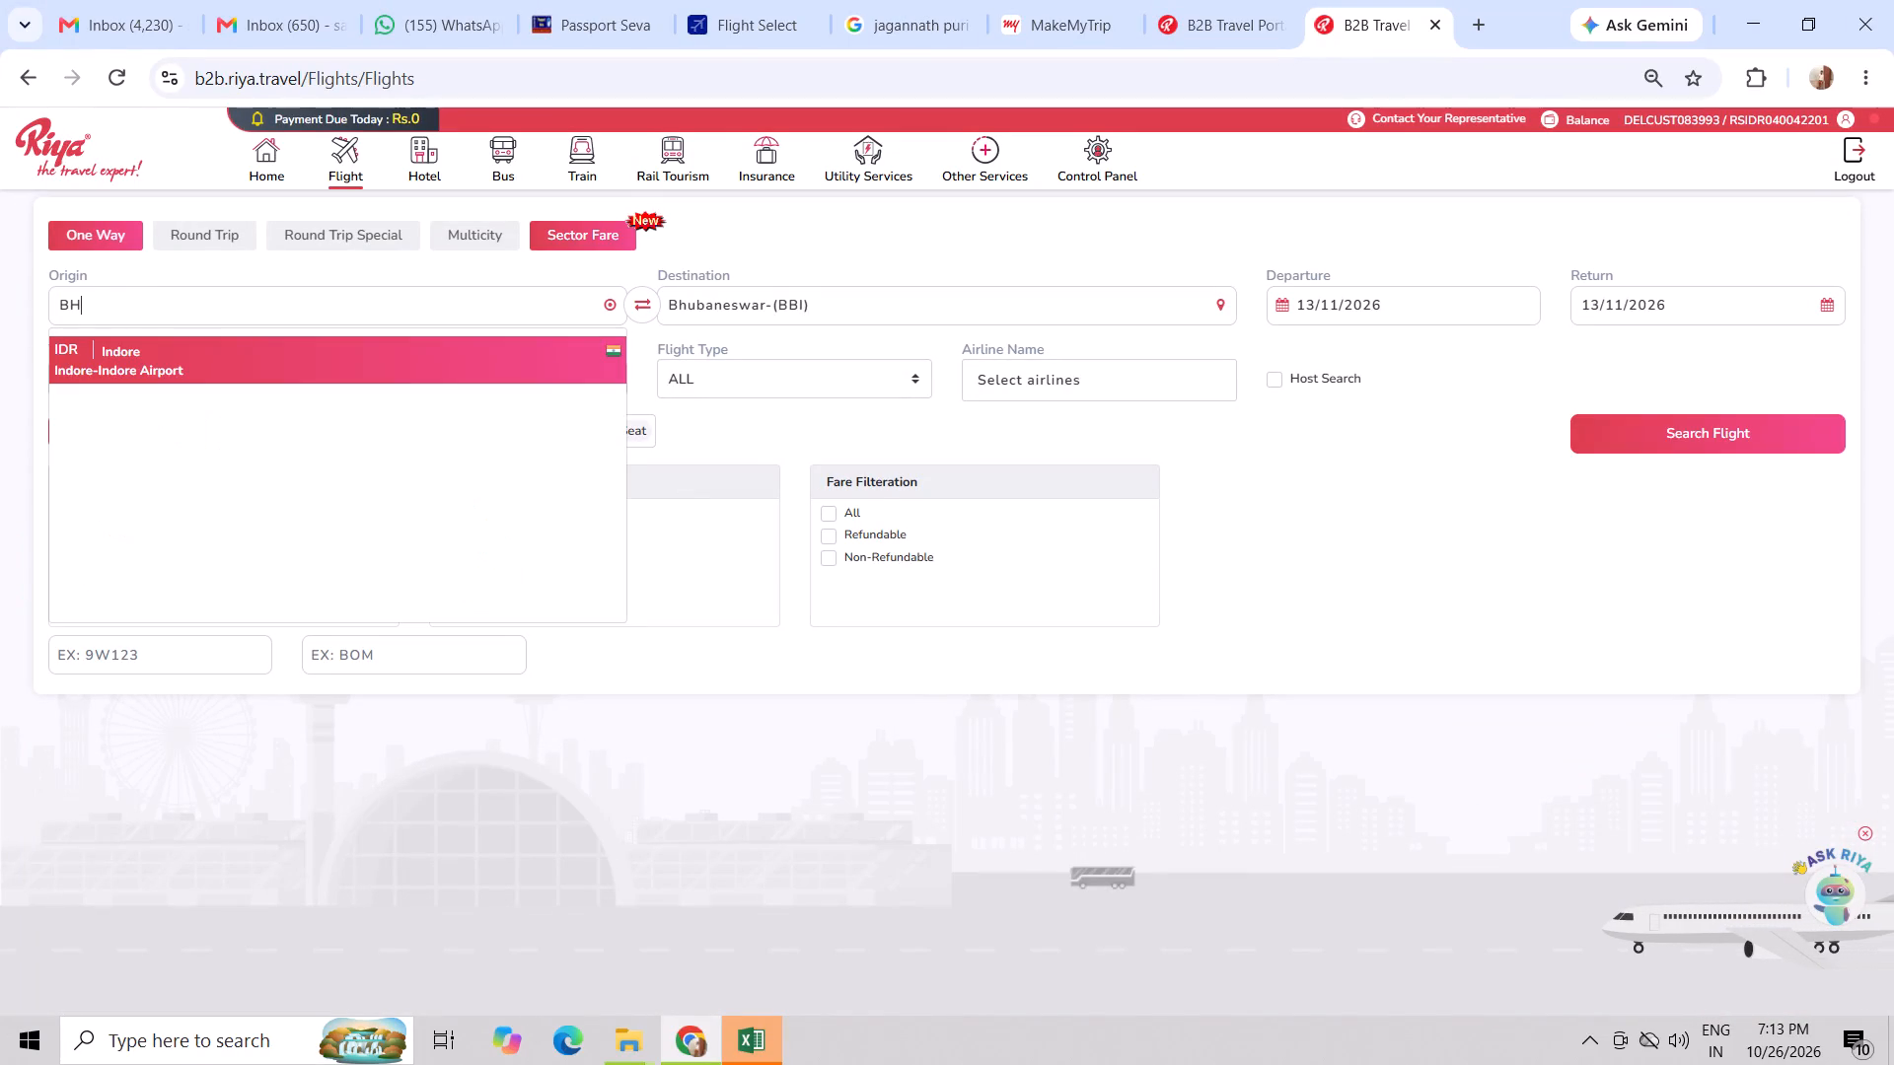
# Change the origin to Bhopal (BHO), keep Bhubaneswar (BBI) as destination, and search for flights on 13/11/2026 for 4 adults.
pyautogui.write('PAL')
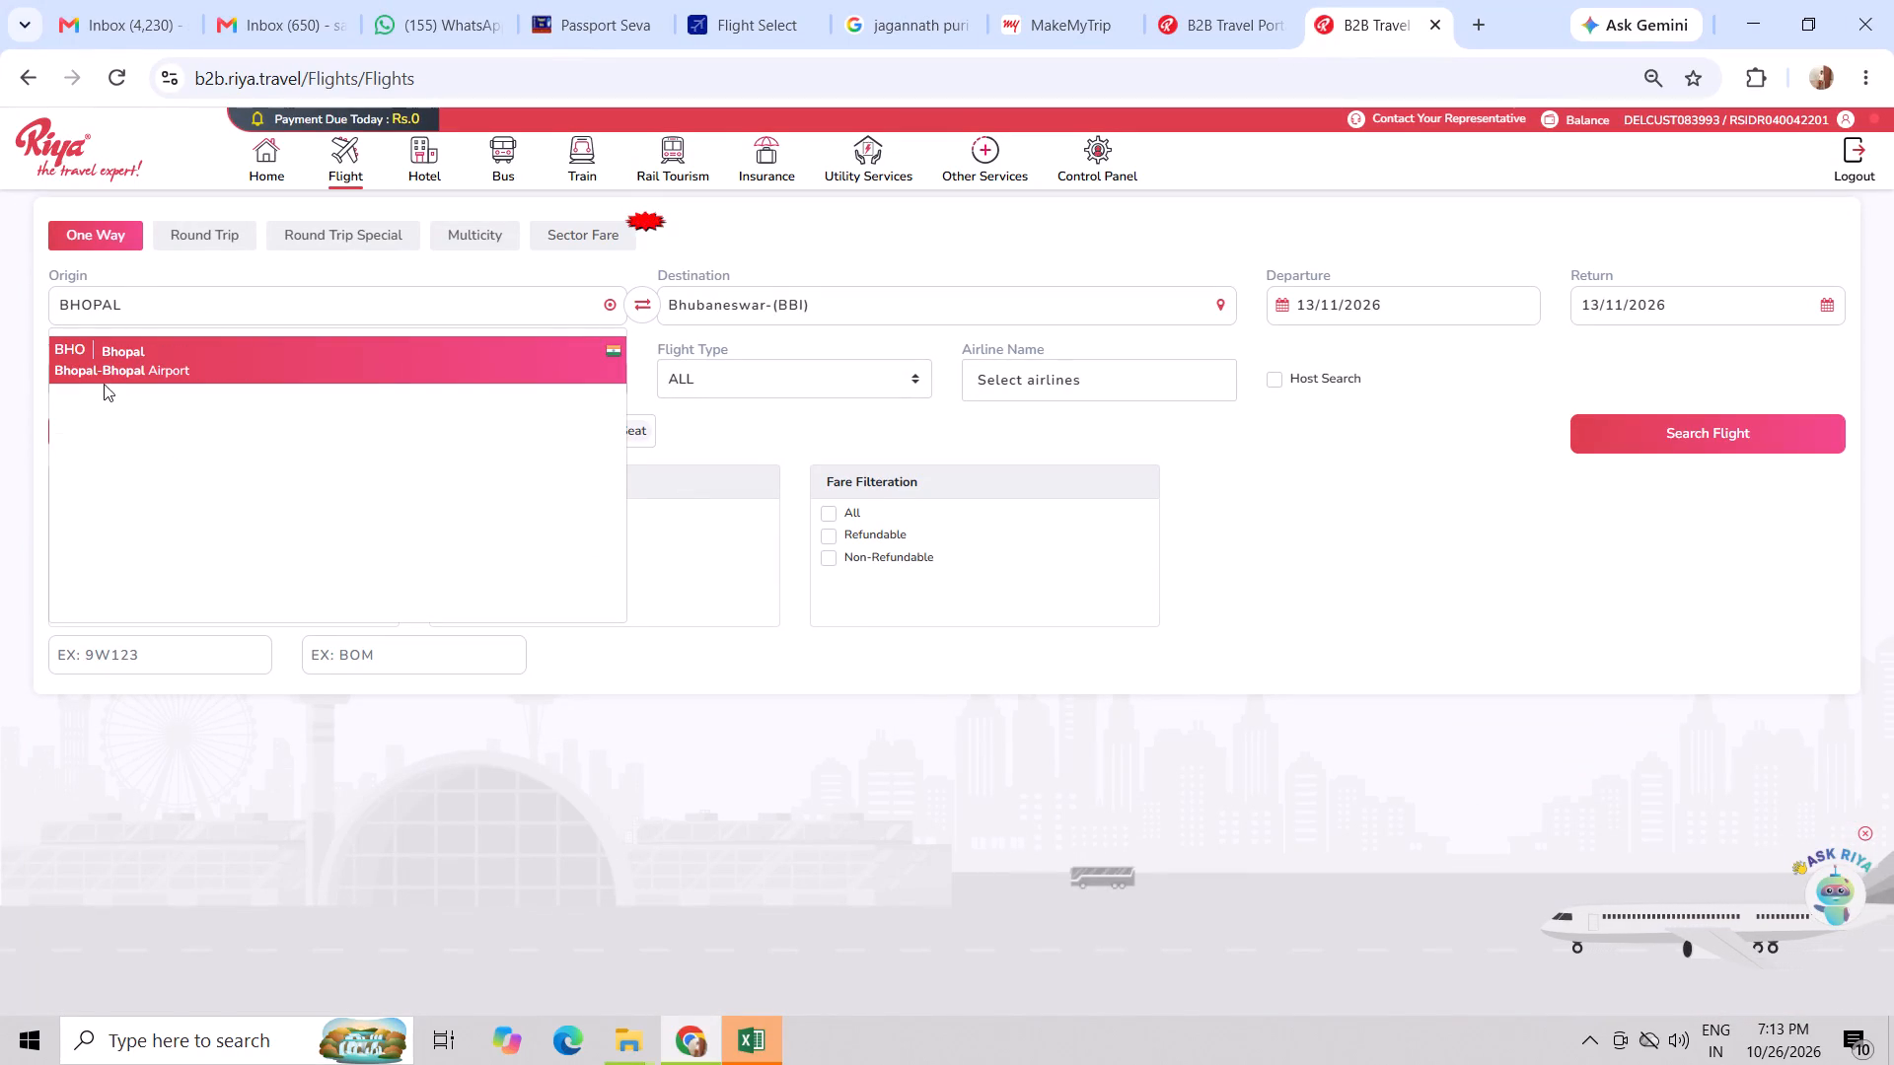
pyautogui.click(119, 373)
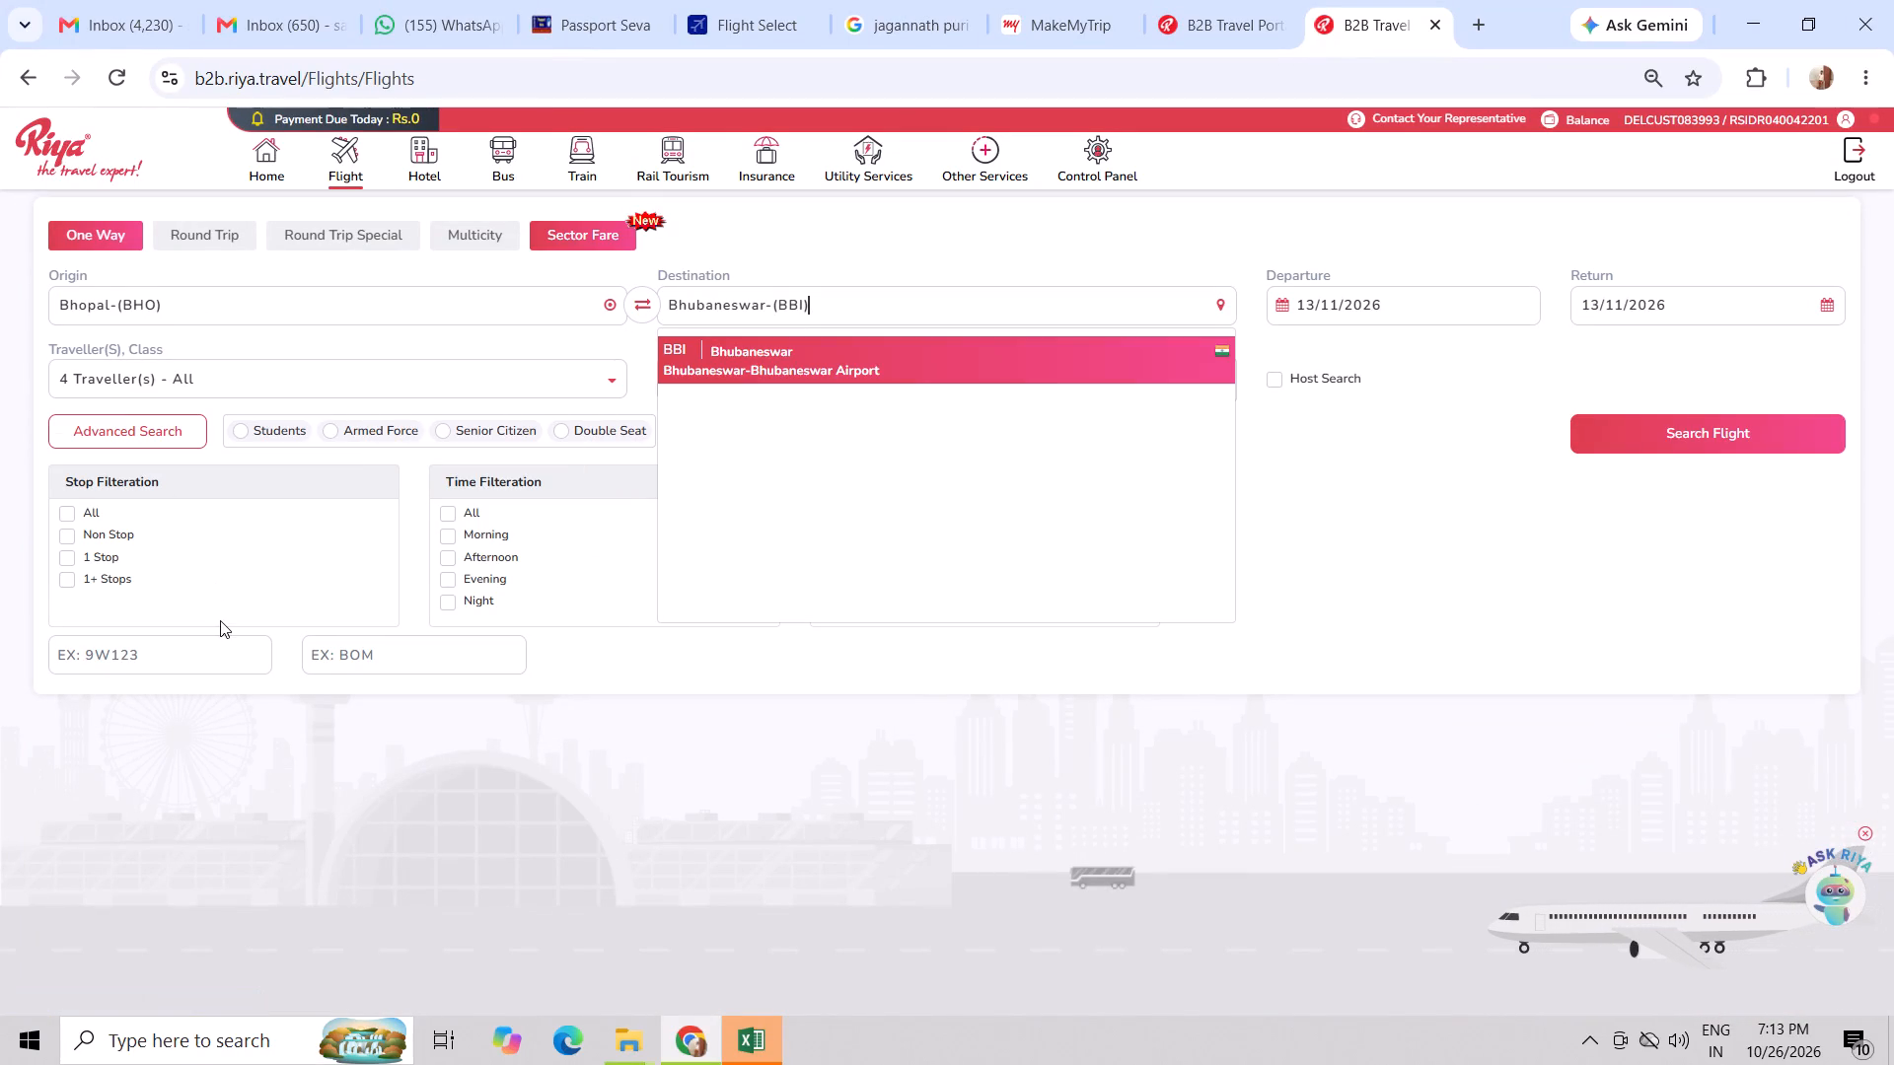
pyautogui.click(811, 368)
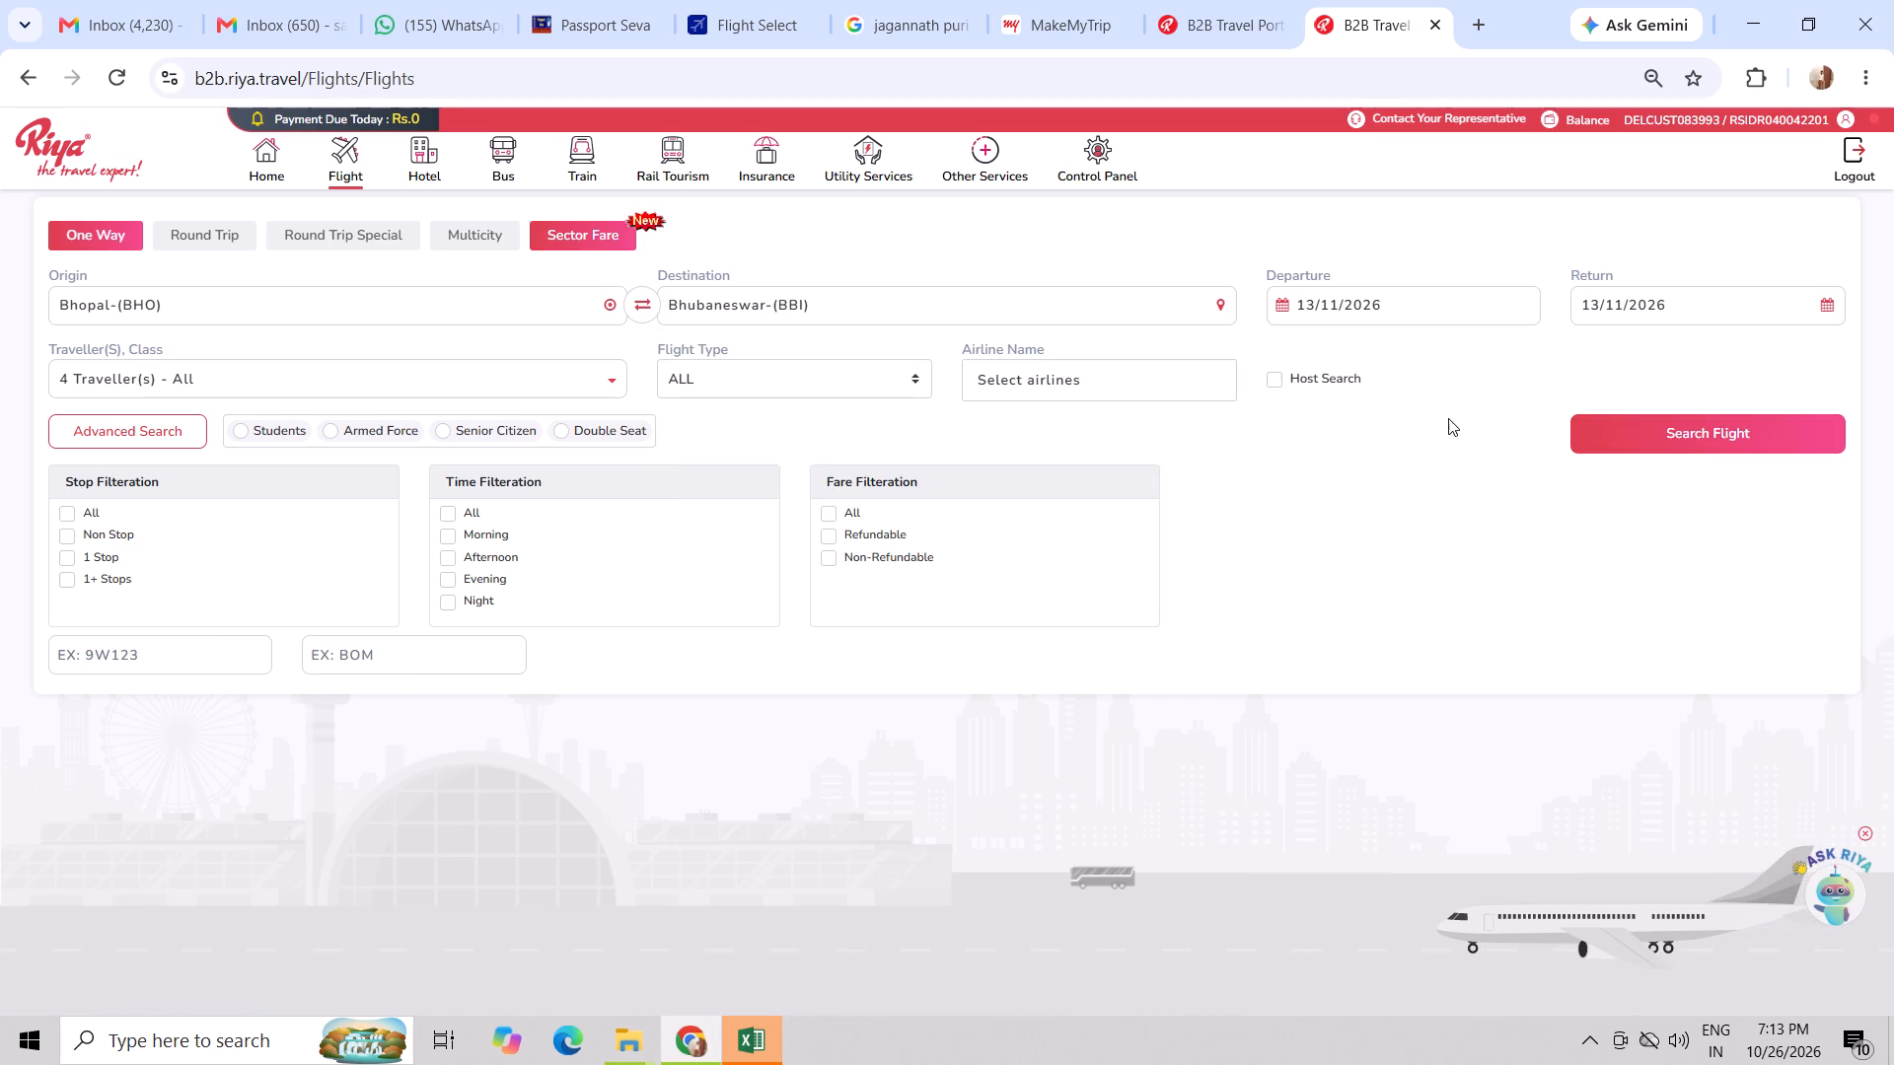
pyautogui.click(1442, 463)
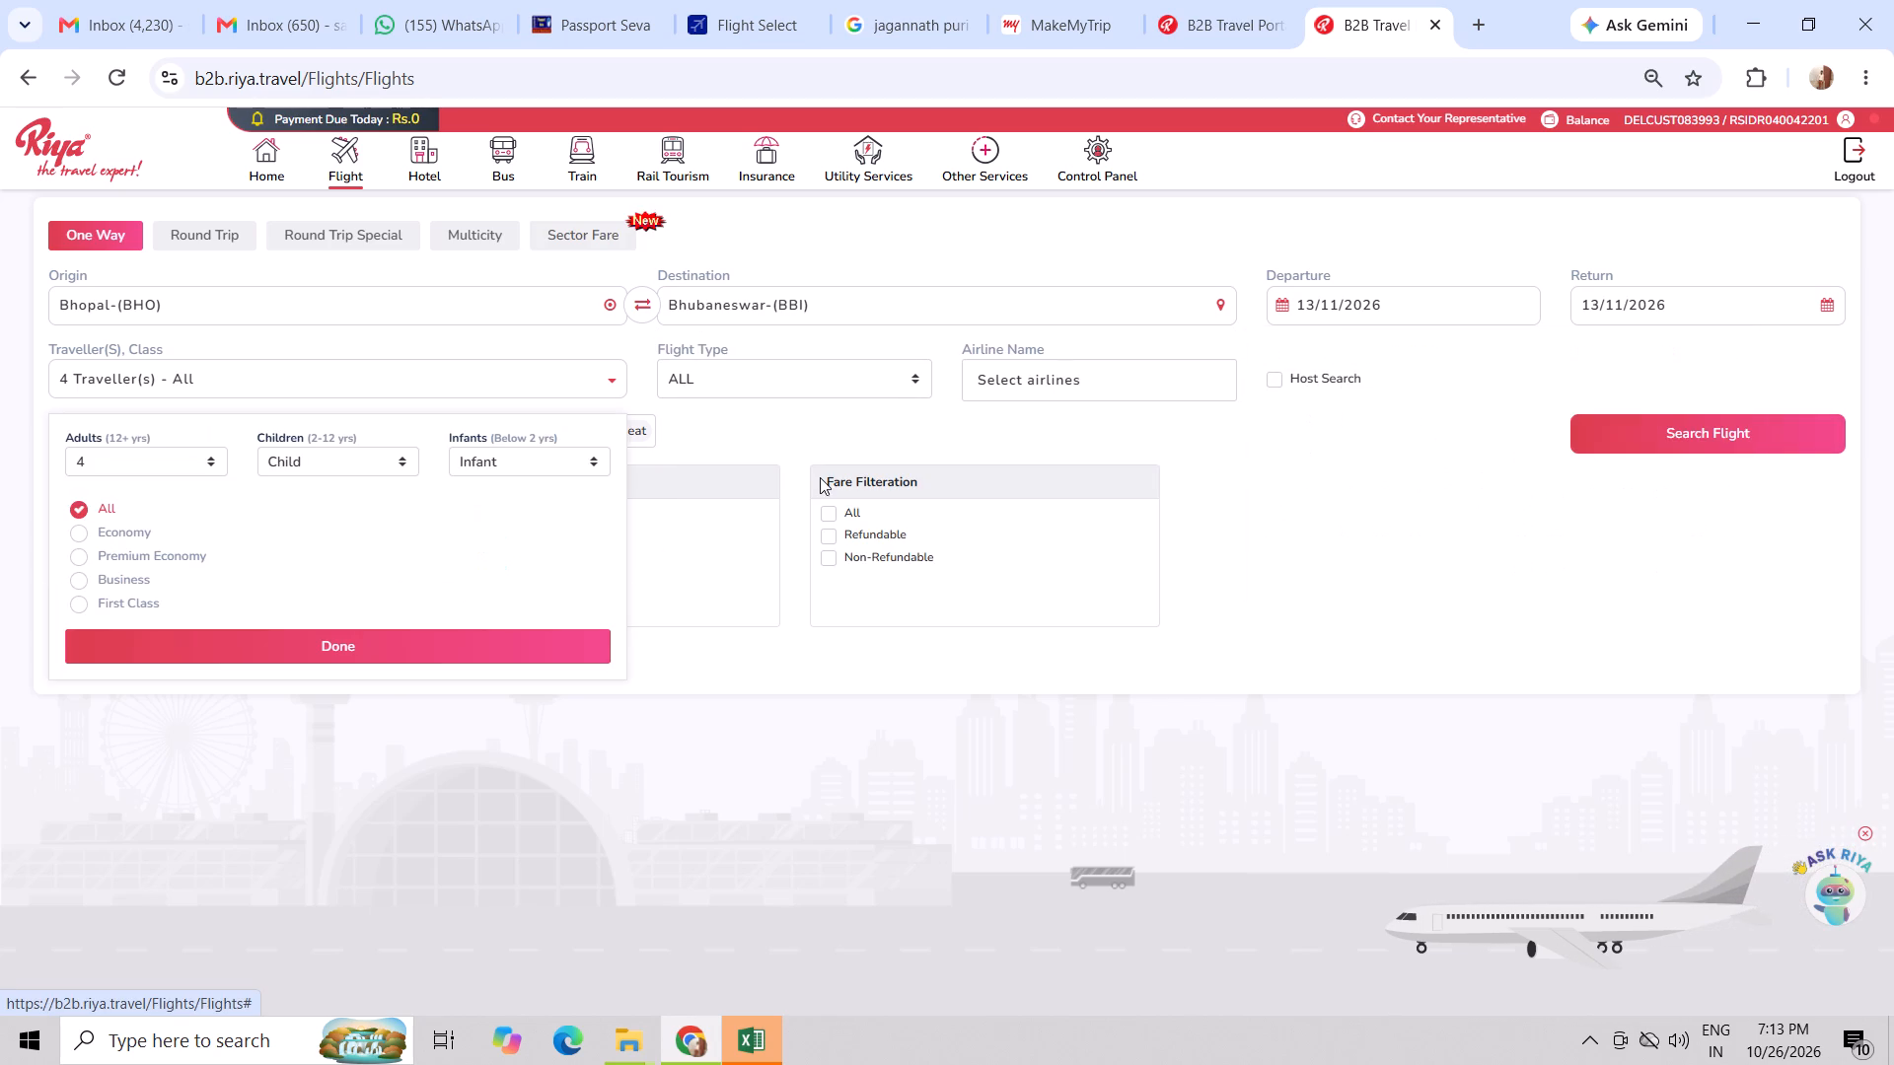
pyautogui.click(312, 639)
pyautogui.click(1729, 437)
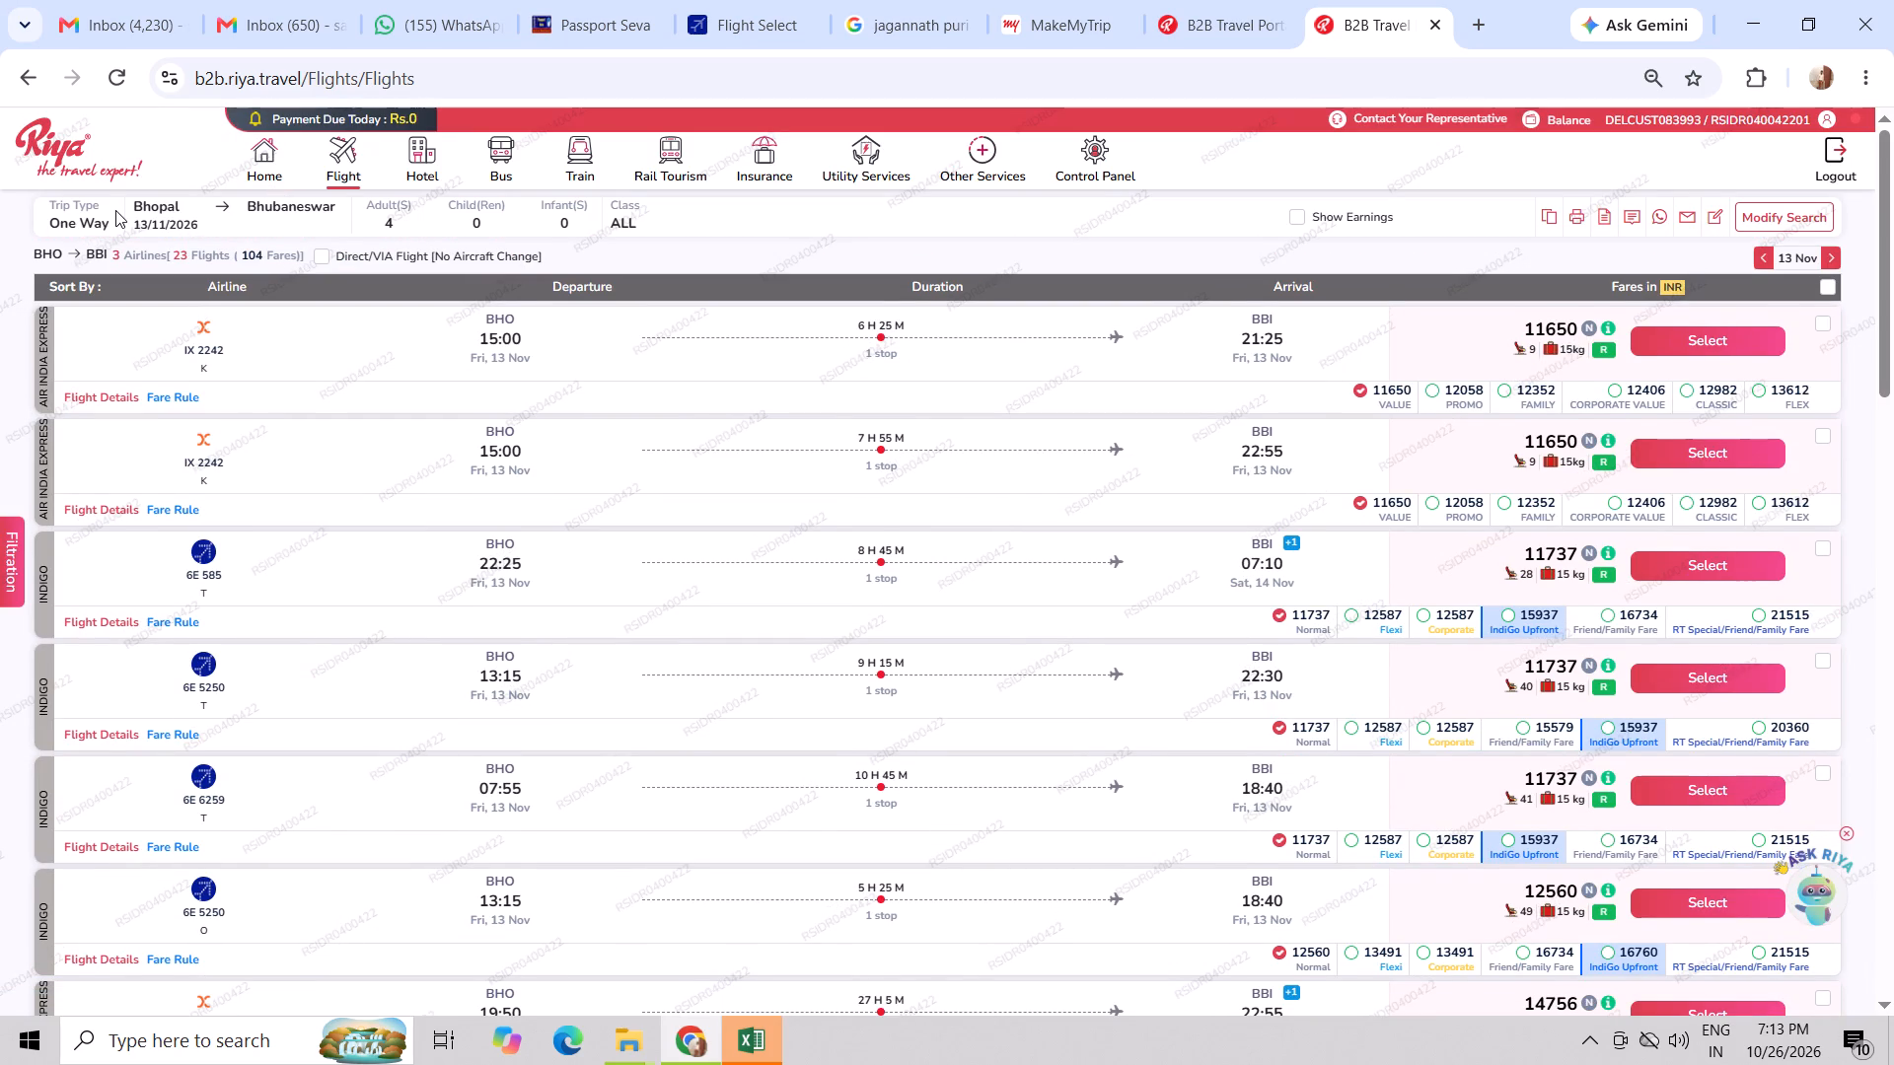
# Capture a rectangular screen snip of the Bhopal to Bhubaneswar flight results, from the trip summary down through the IndiGo 6E 5250 fares.
pyautogui.press('shift+super+s')
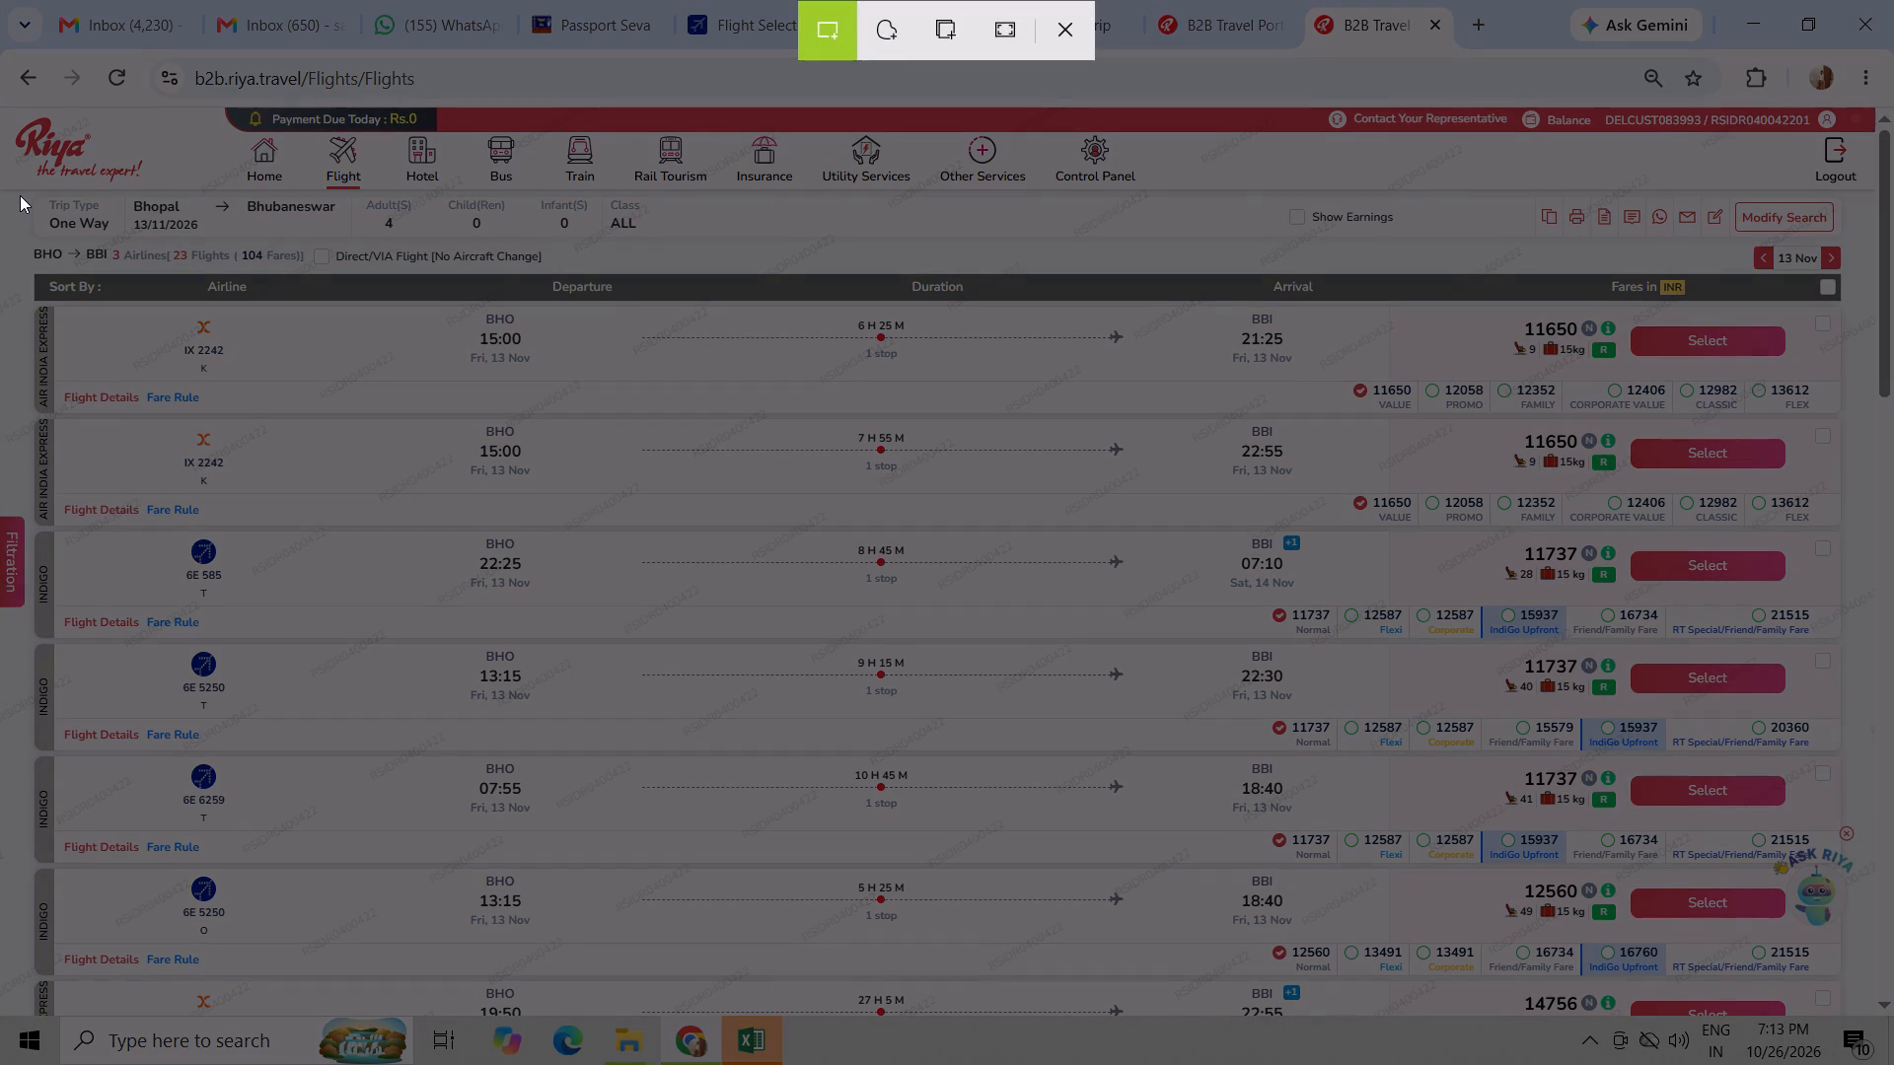
pyautogui.moveTo(18, 192); pyautogui.dragTo(1010, 480)
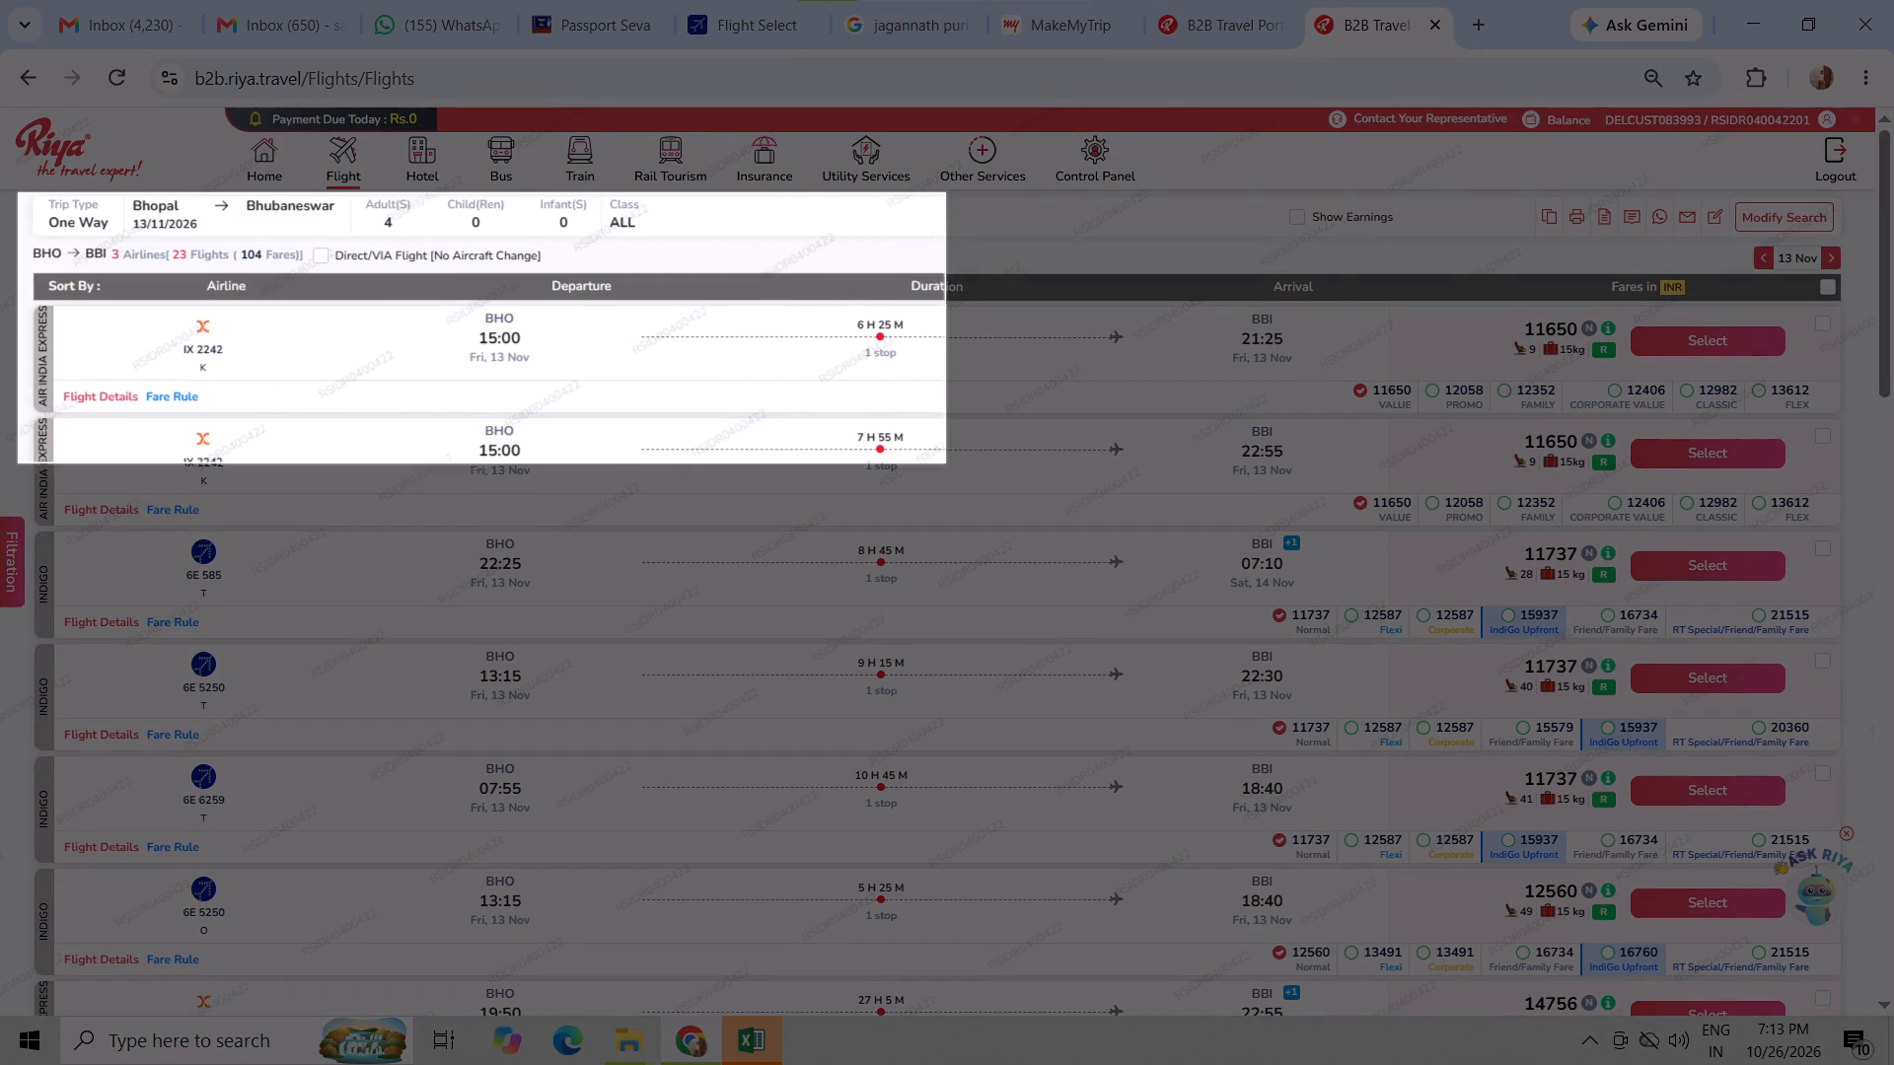
pyautogui.moveTo(1010, 480); pyautogui.dragTo(1883, 988)
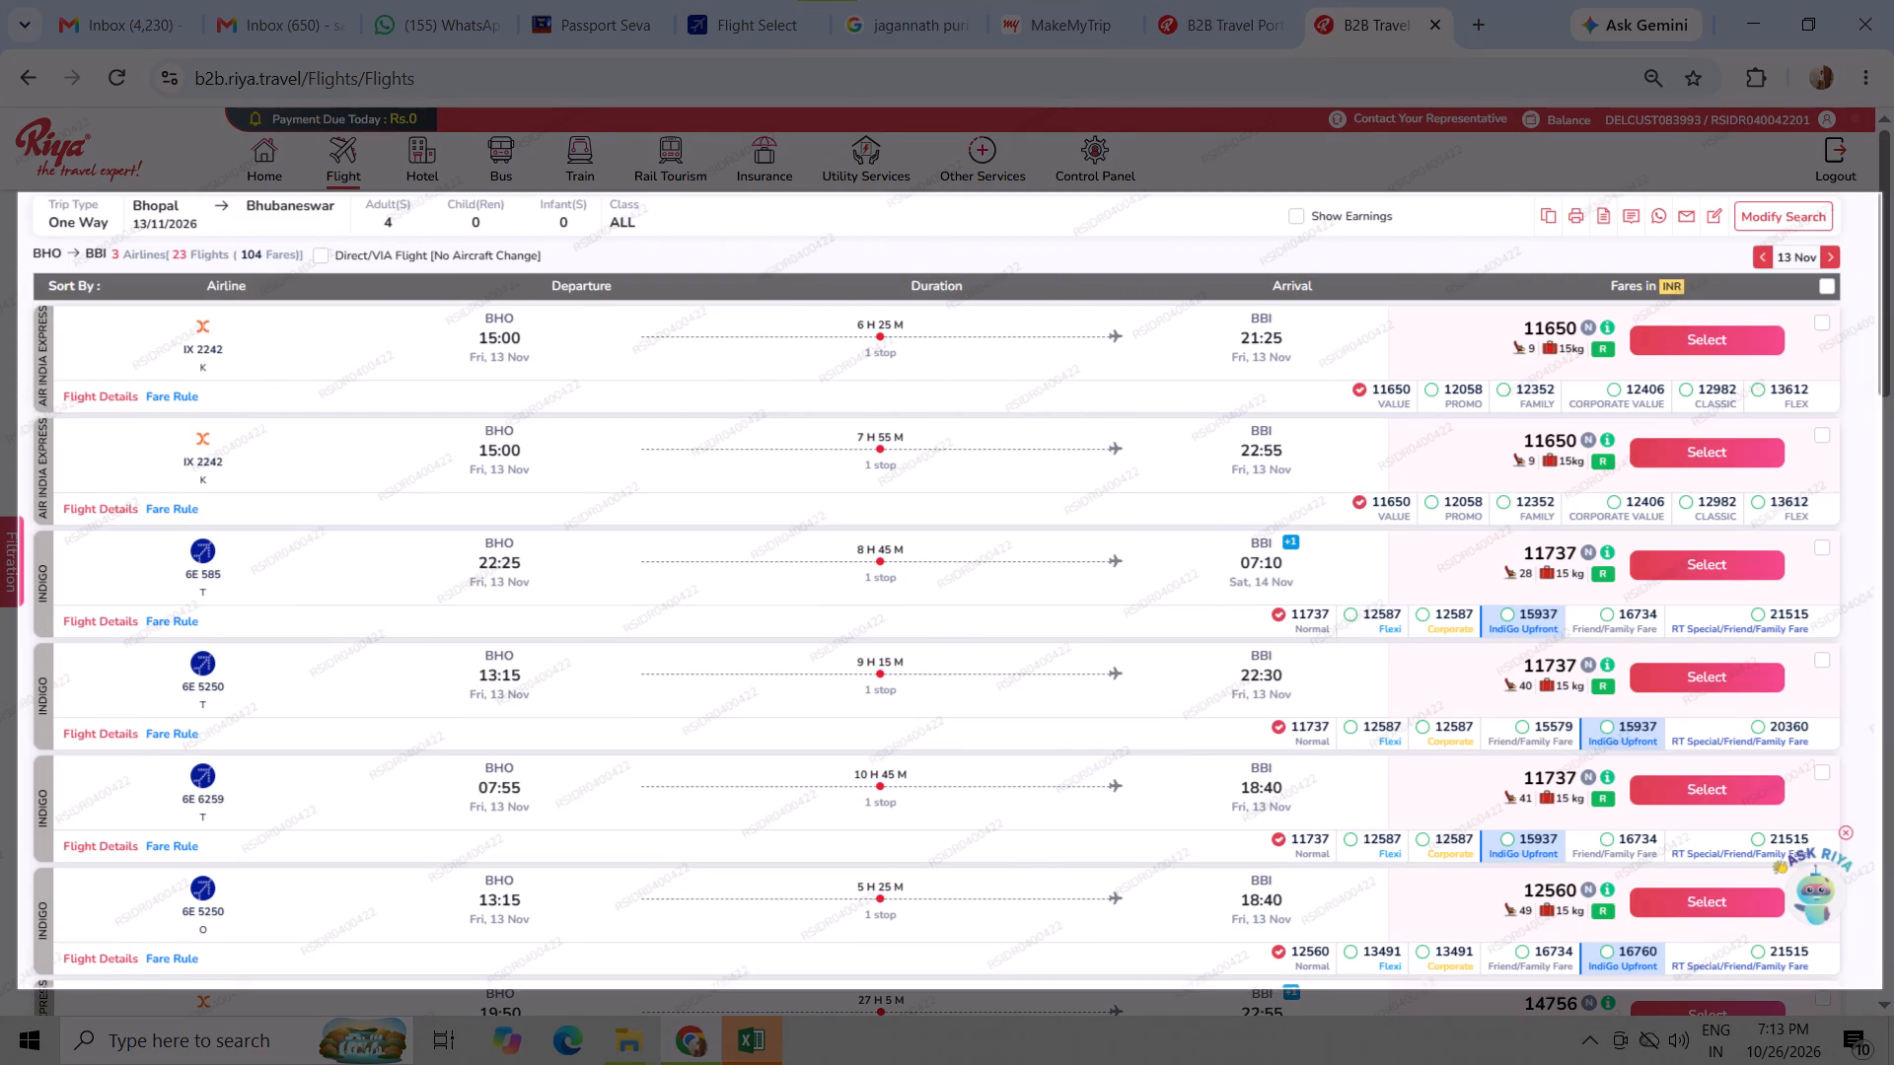
pyautogui.moveTo(1883, 988); pyautogui.dragTo(1888, 983)
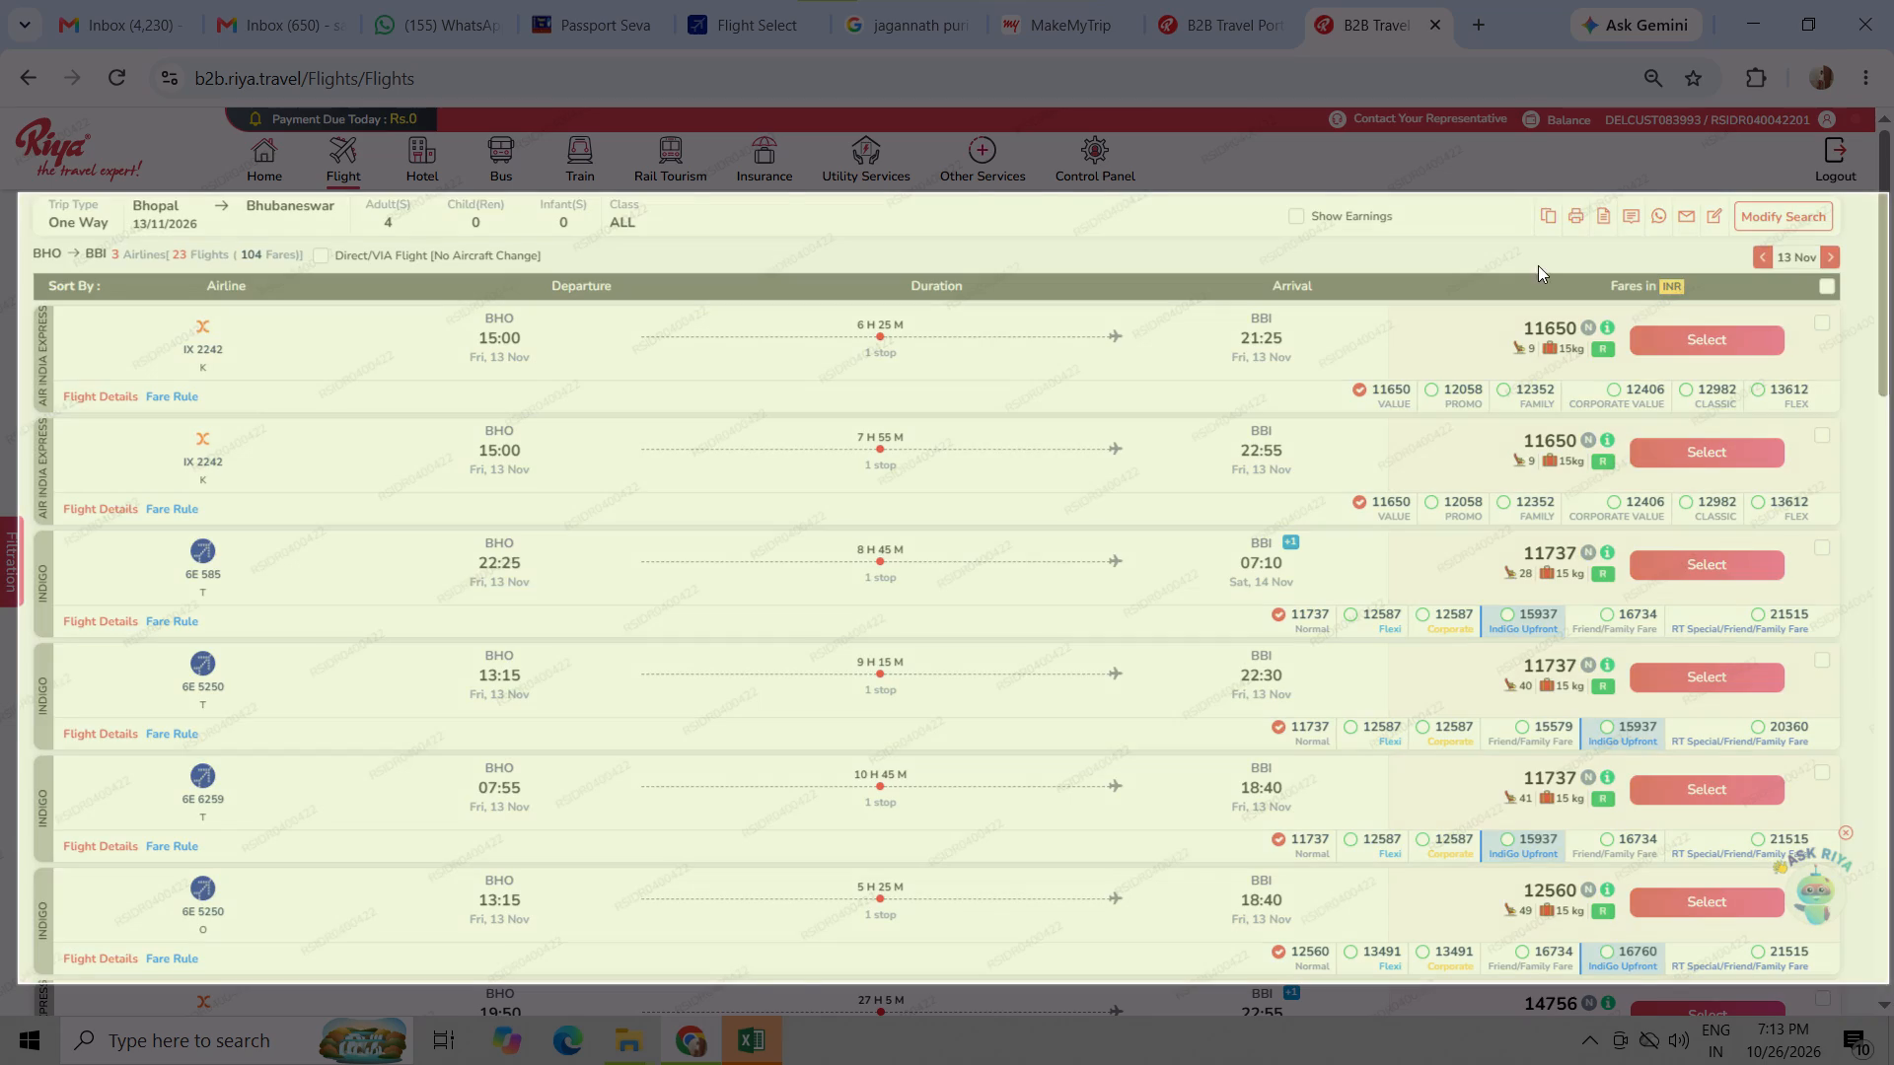
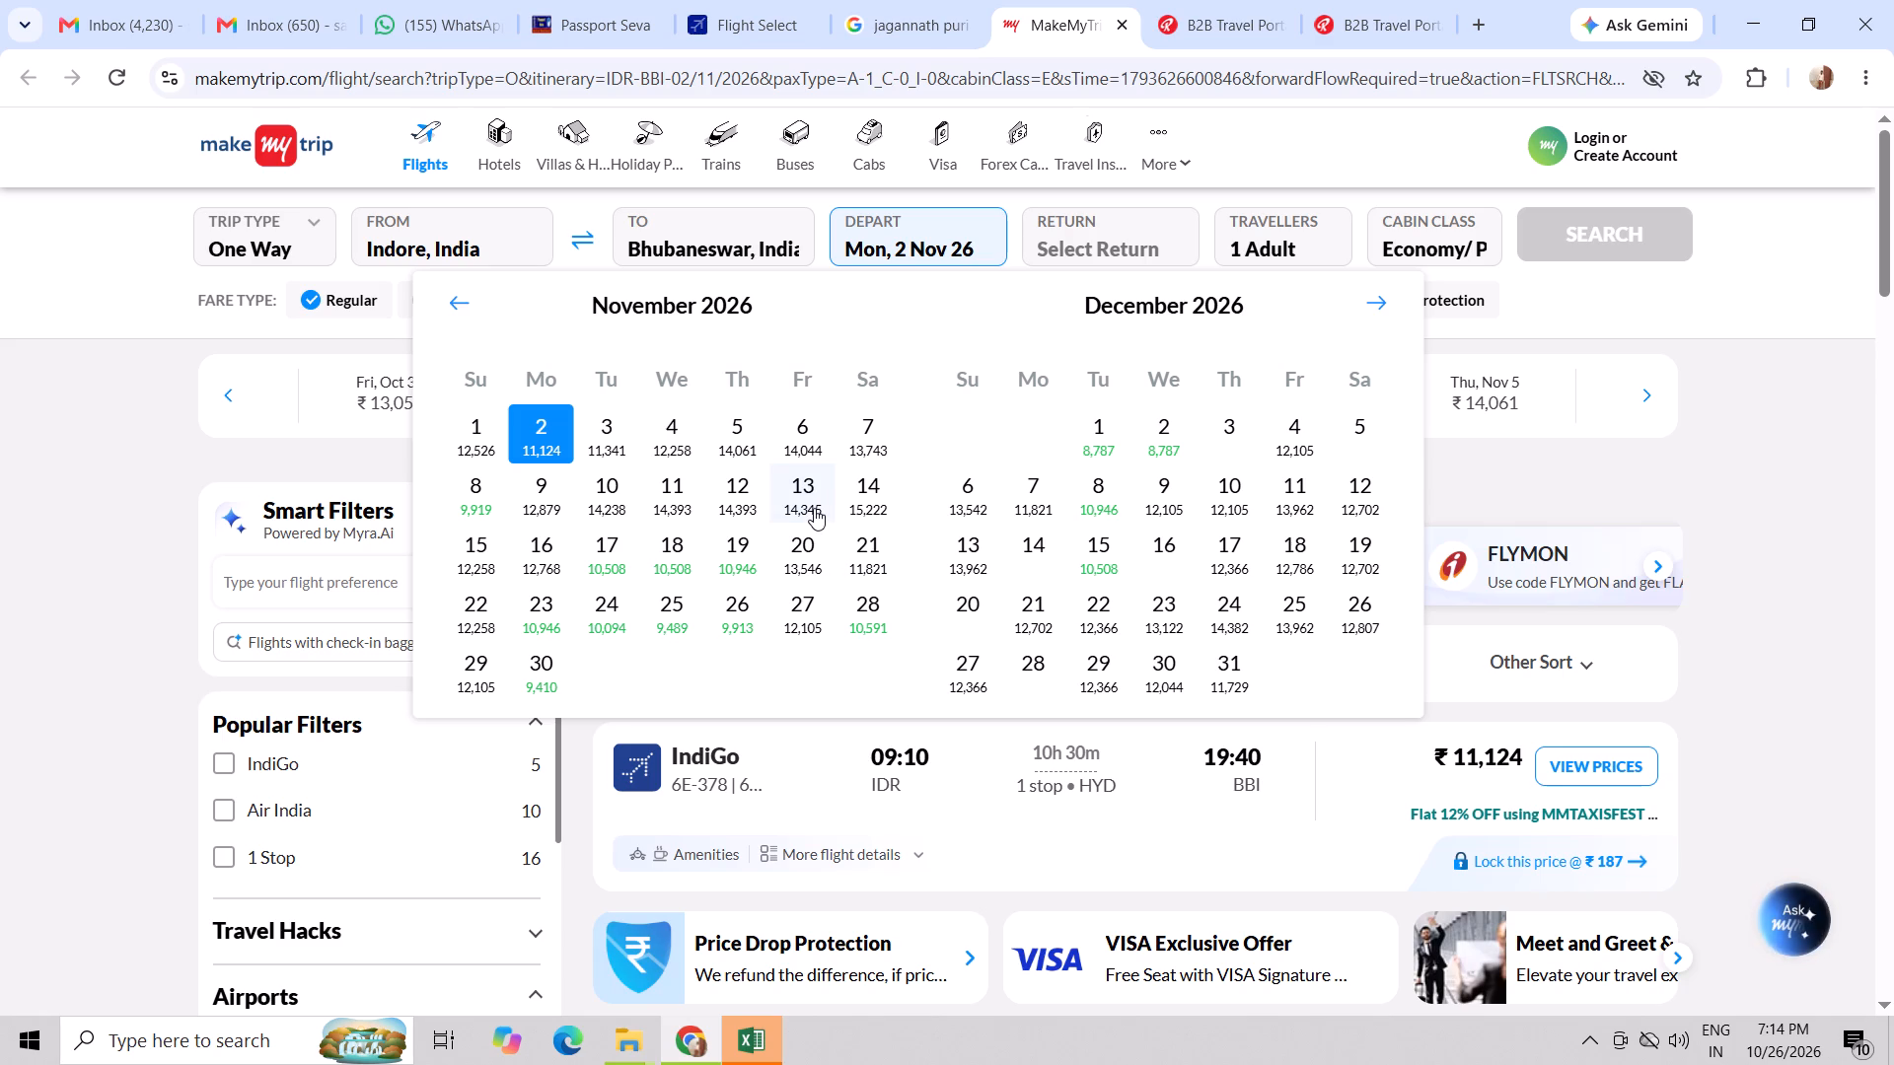
# Set the Indore to Bhubaneswar departure date to Fri, 13 Nov 26 on MakeMyTrip.
pyautogui.click(814, 508)
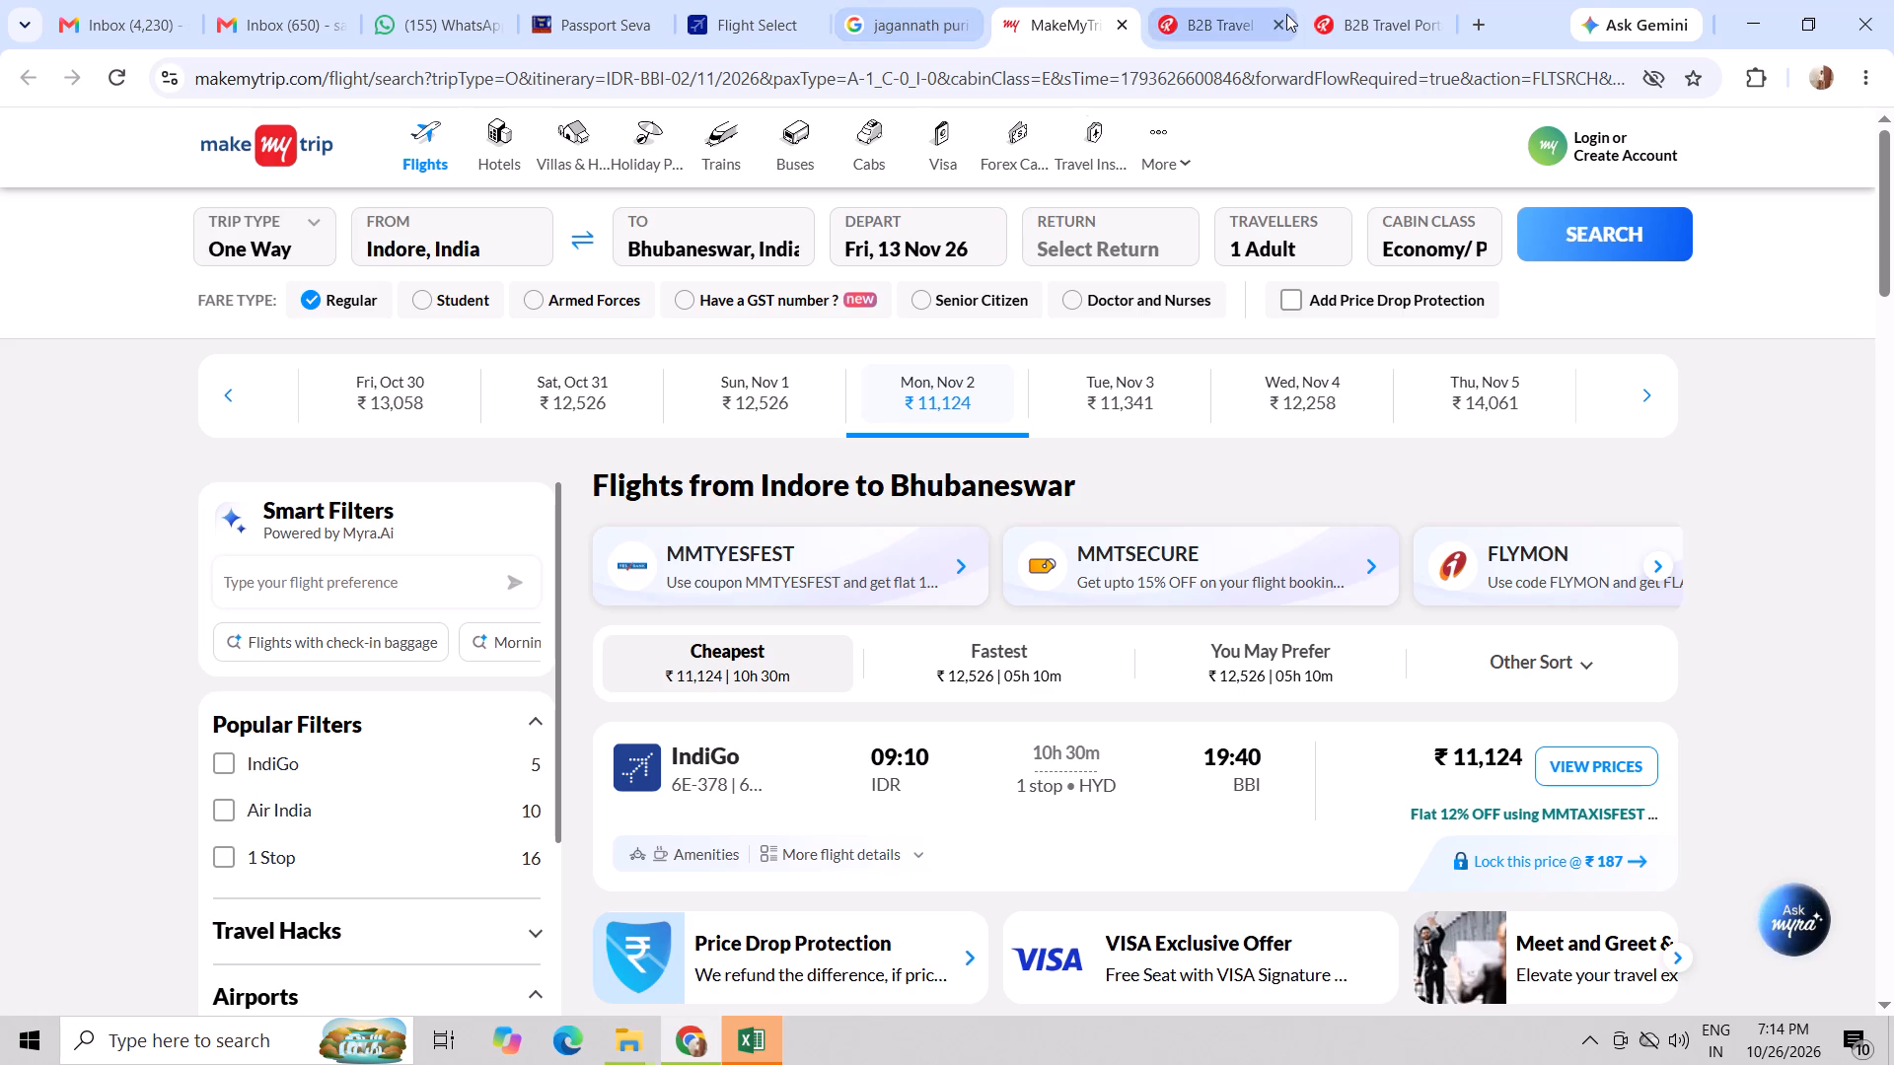
# Switch to the Riya B2B portal, reopen the Bhopal to Bhubaneswar search for modification, and open its departure date calendar.
pyautogui.click(1362, 30)
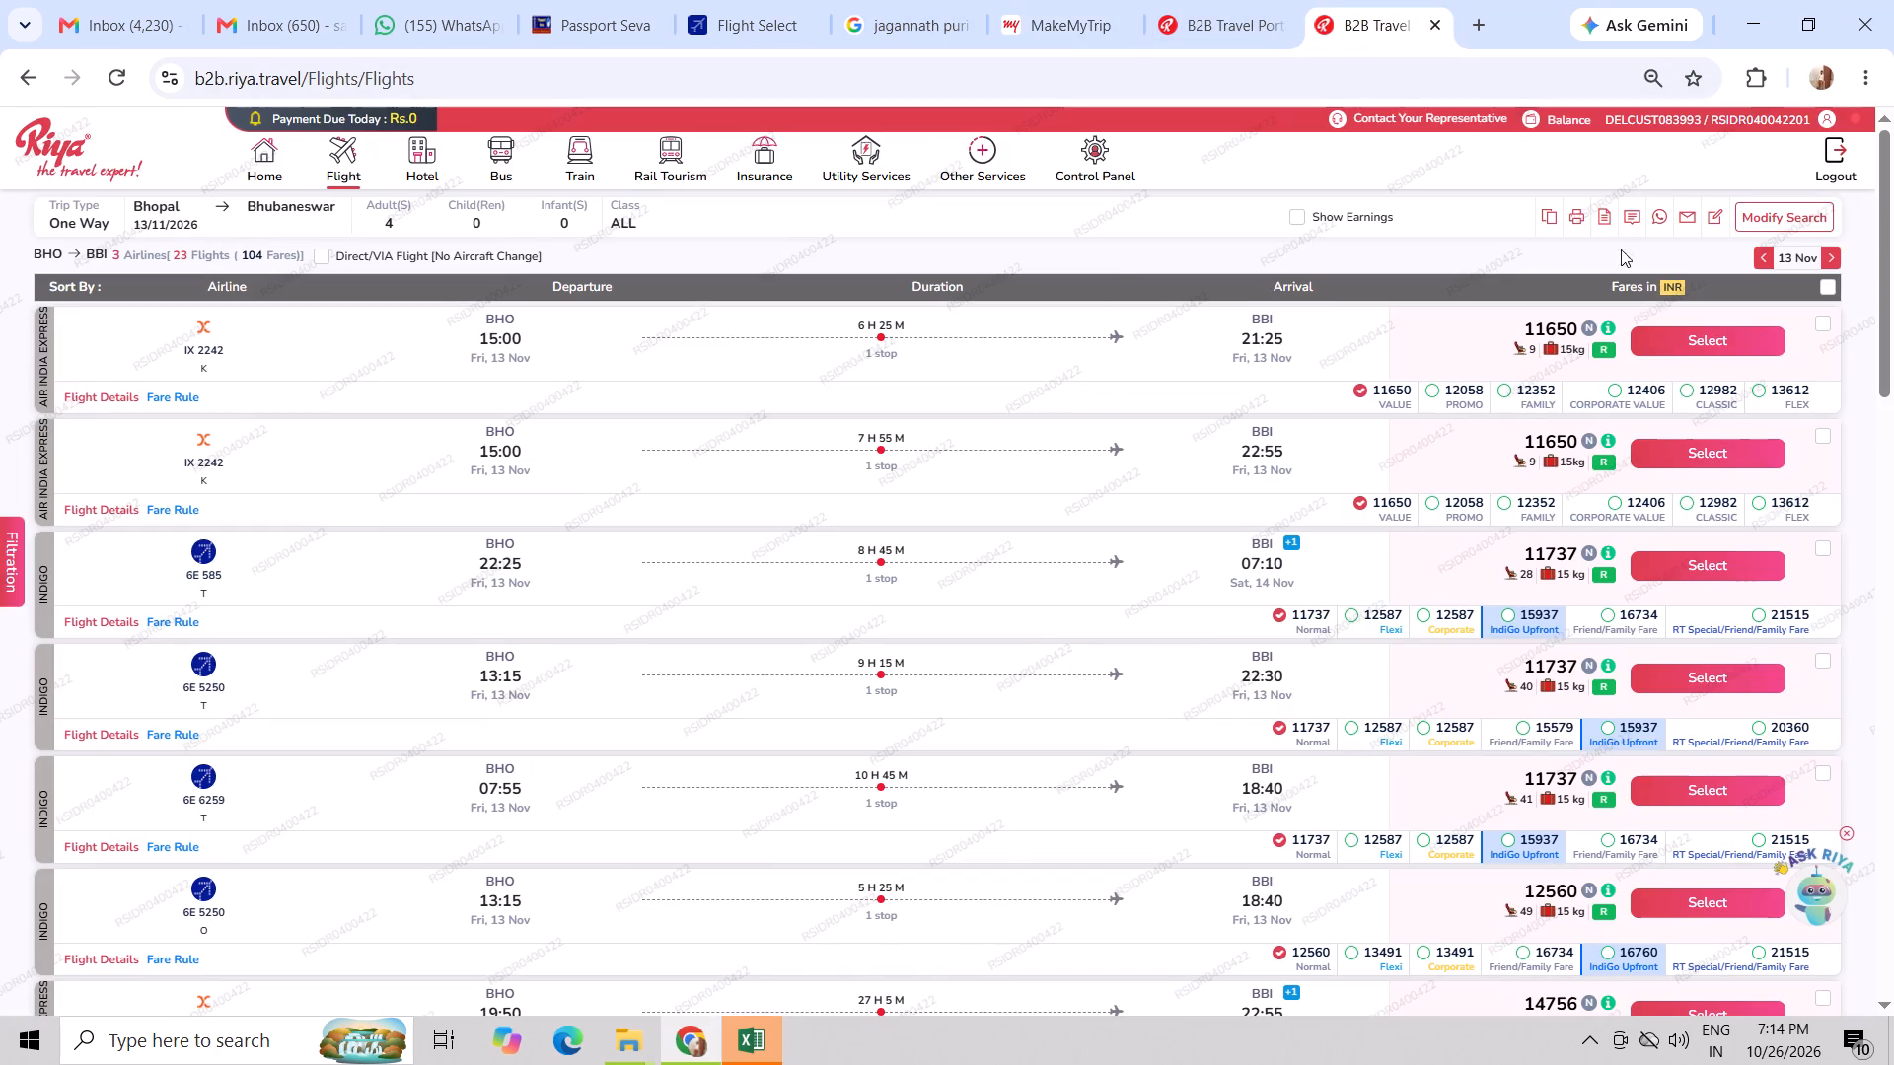
pyautogui.click(1768, 217)
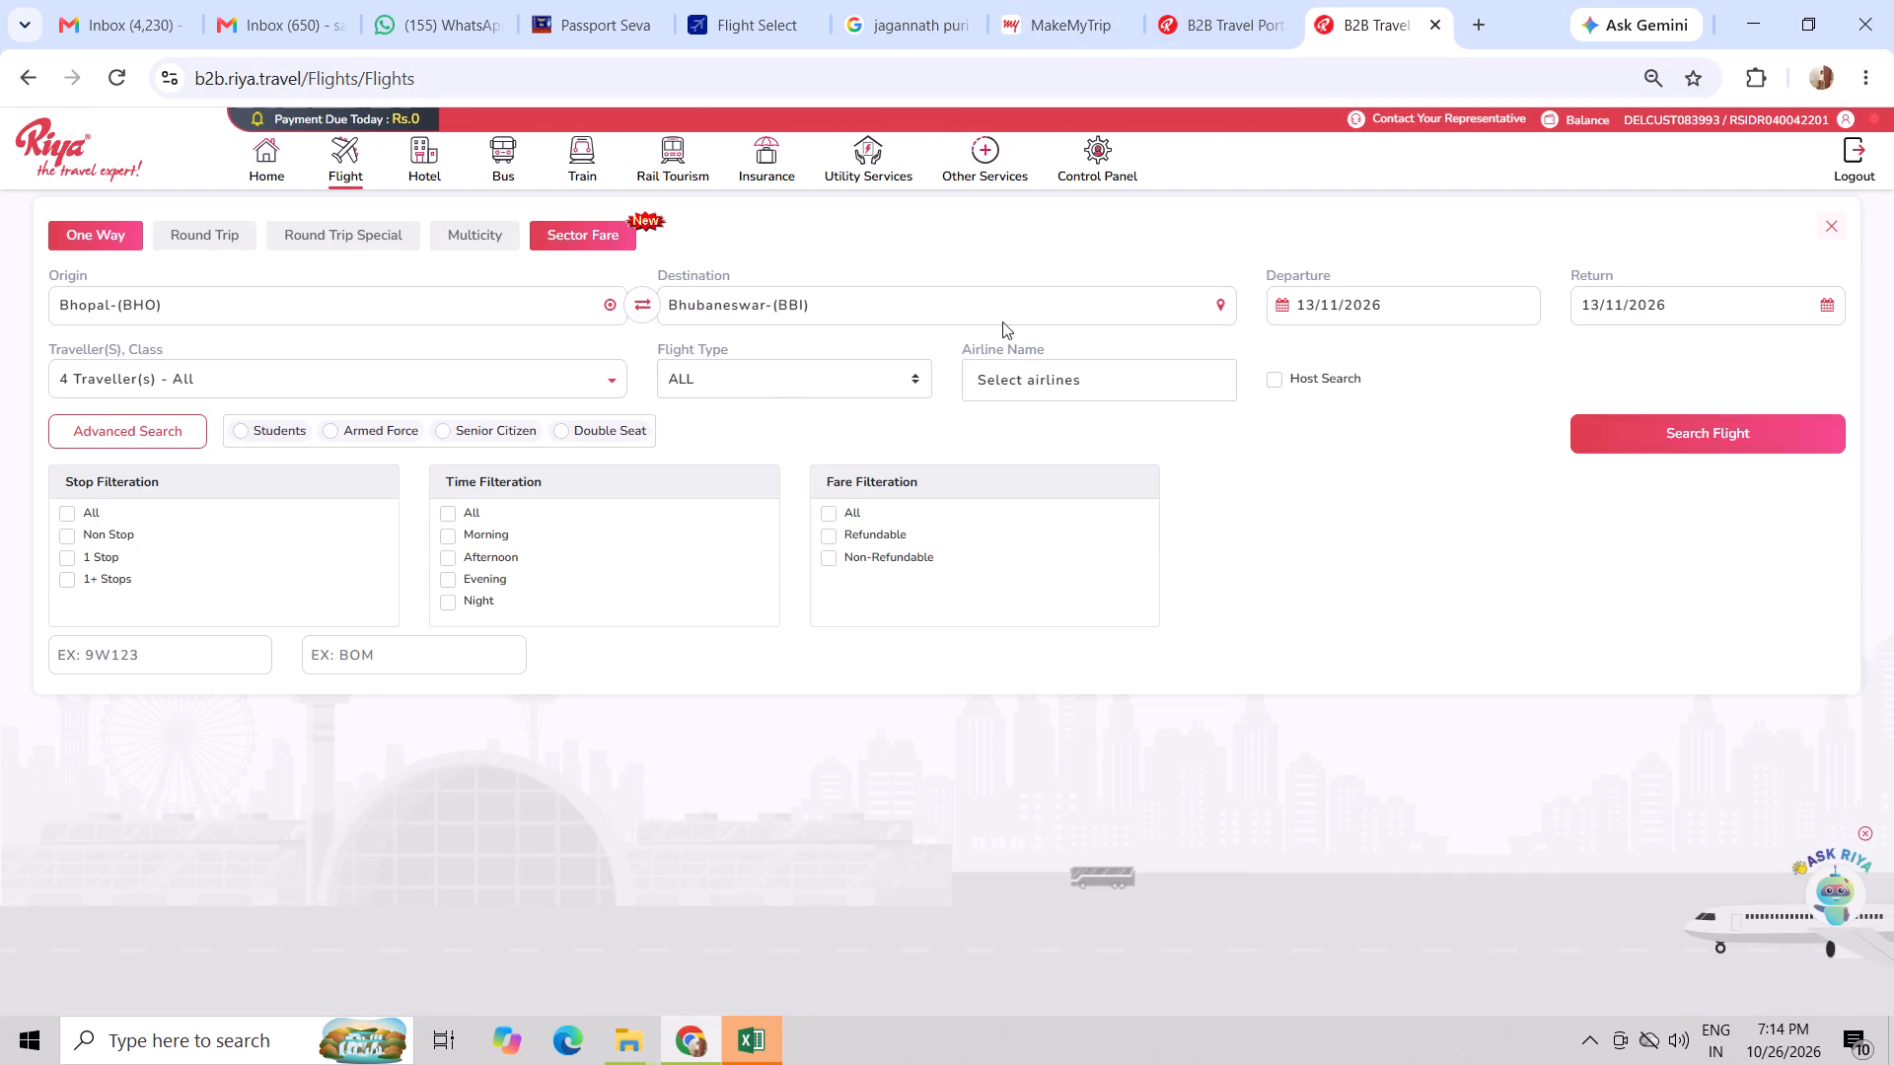
pyautogui.click(1369, 303)
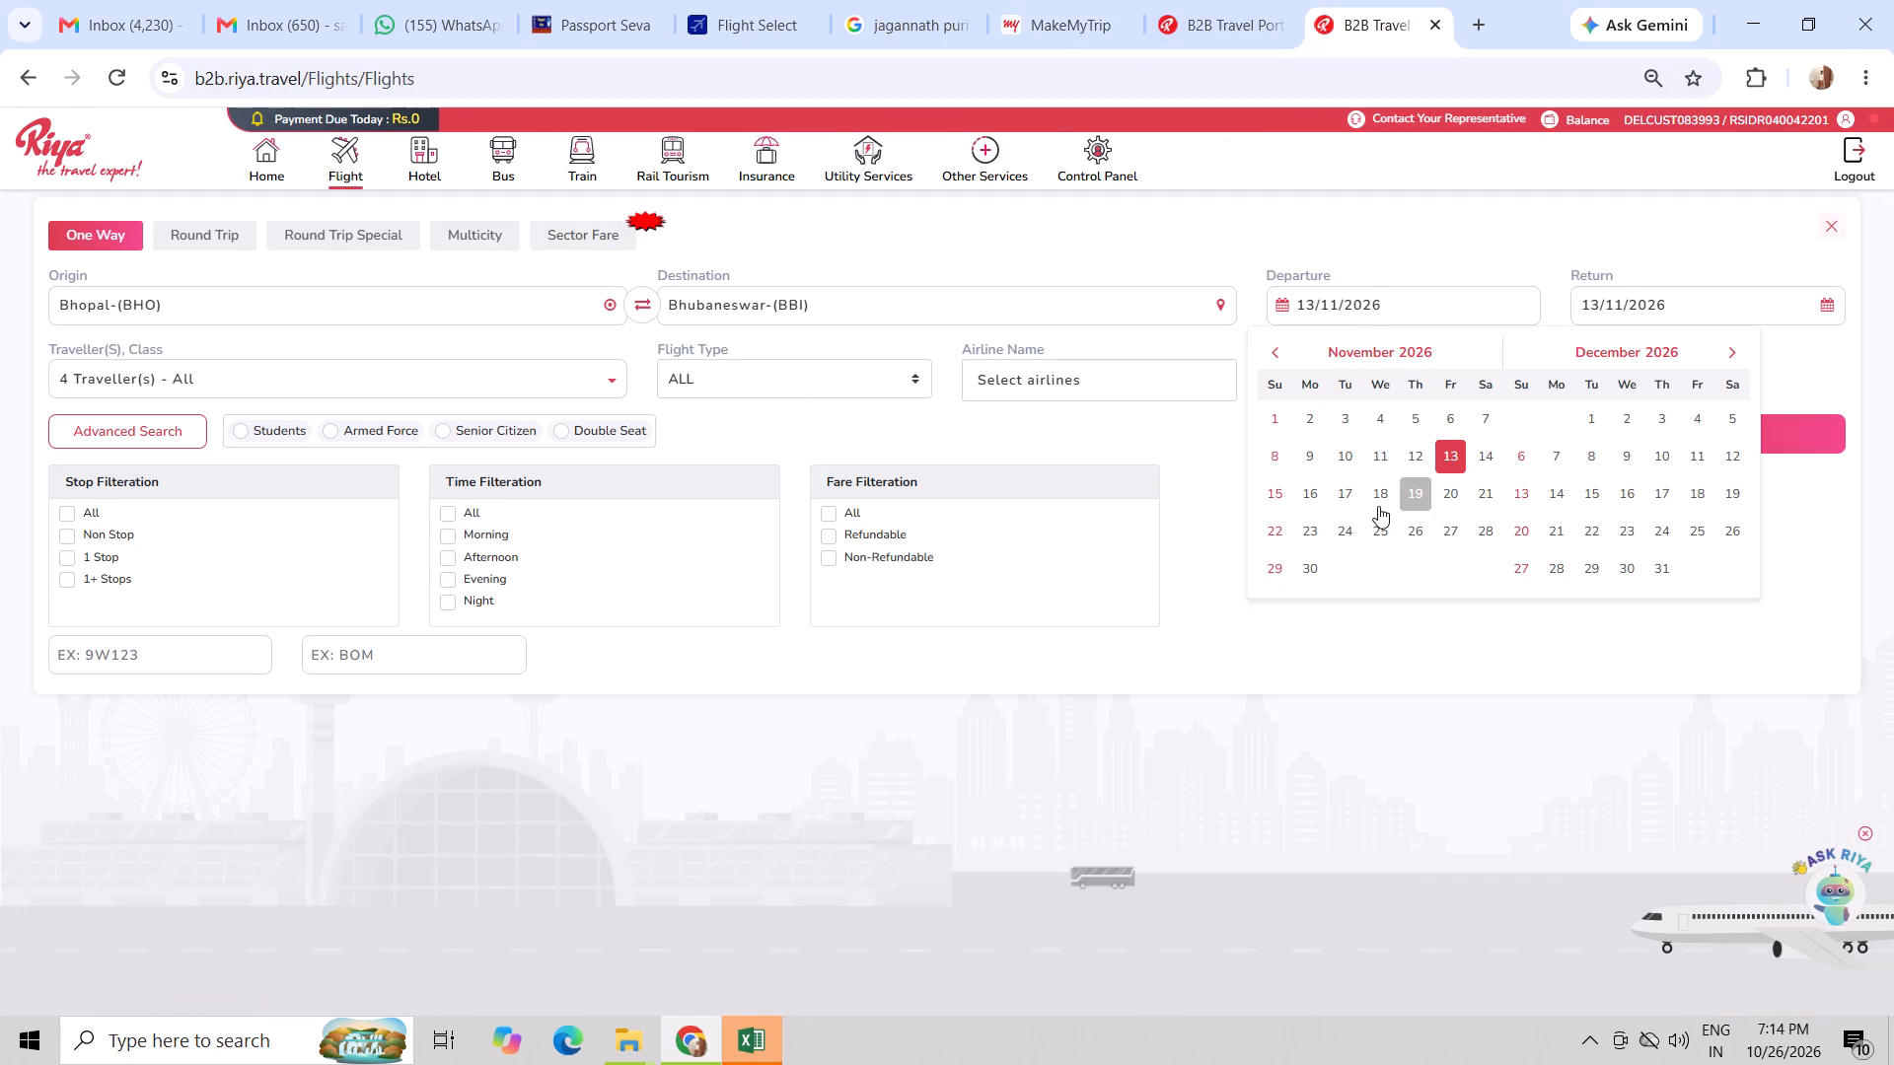
# Examine MakeMyTrip's fare calendar for cheaper Indore to Bhubaneswar dates around mid-November, and view the IndiGo fares for the same route.
pyautogui.click(913, 34)
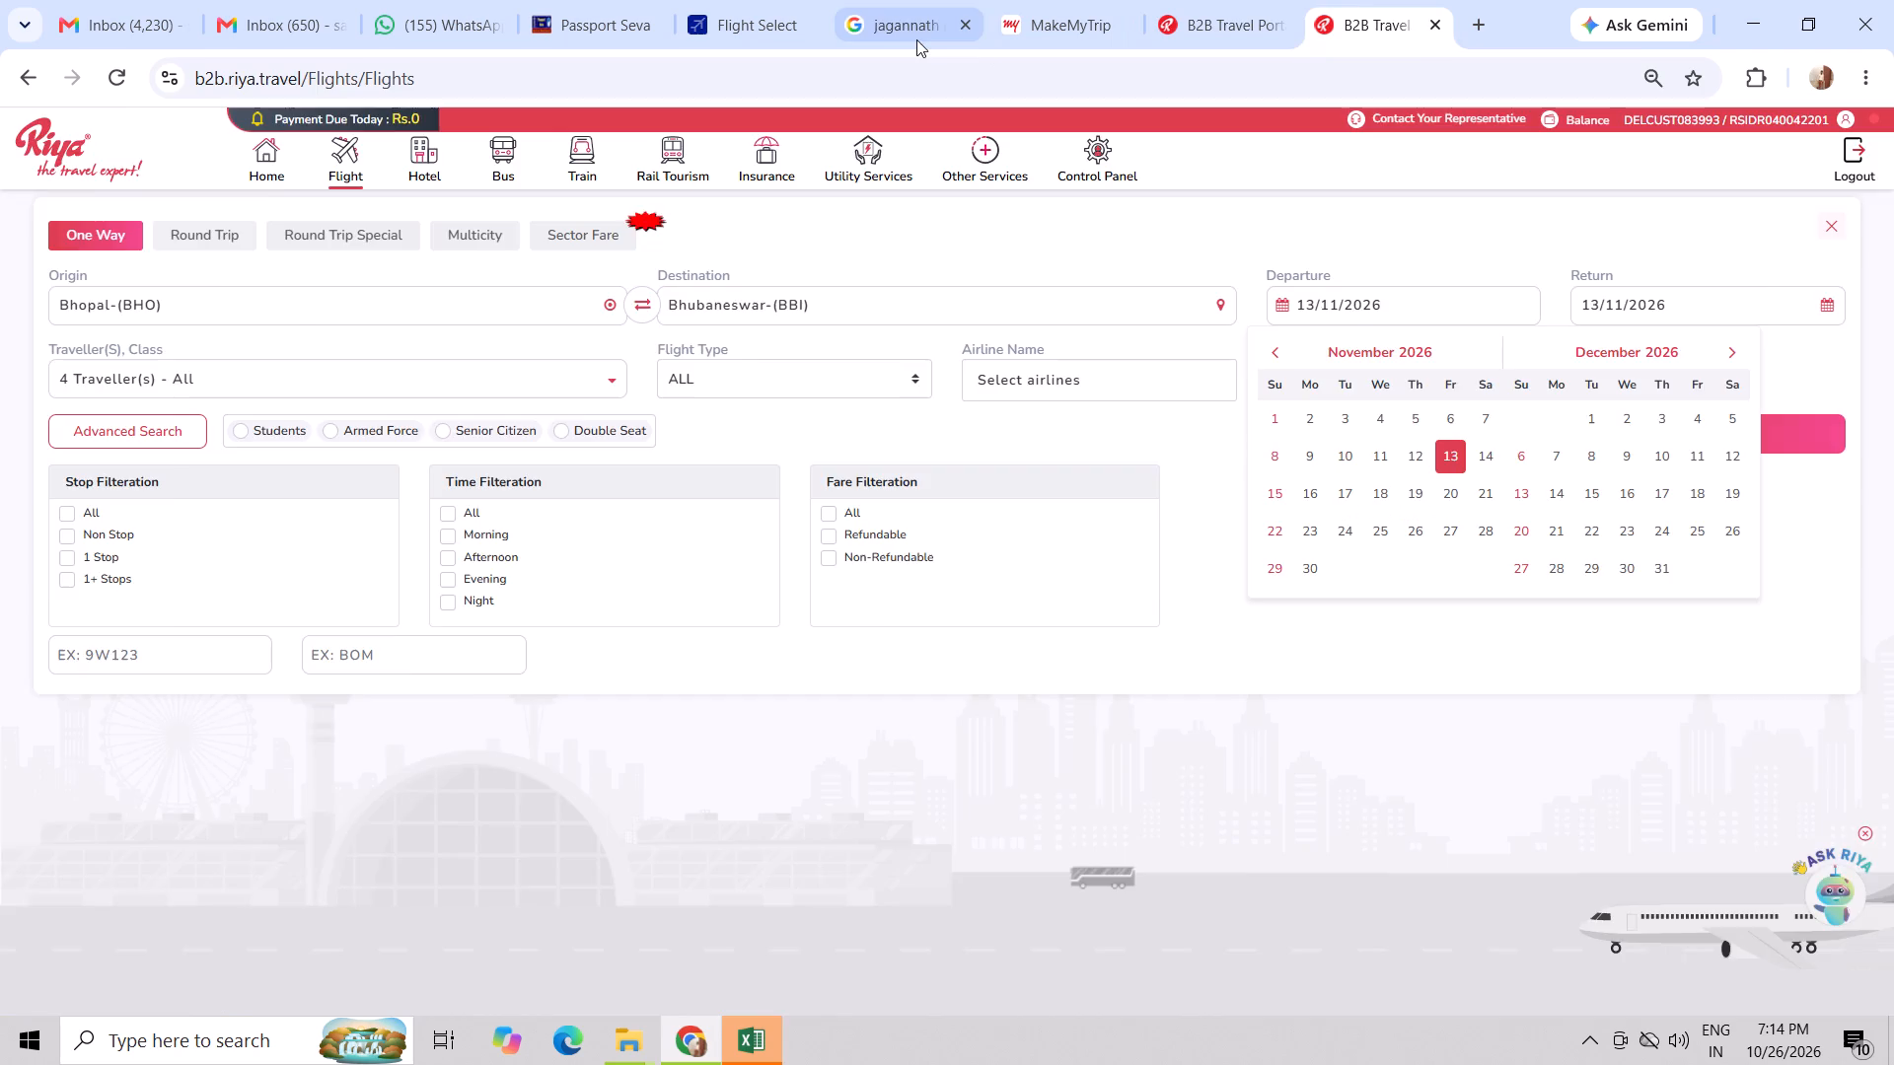
pyautogui.click(1059, 25)
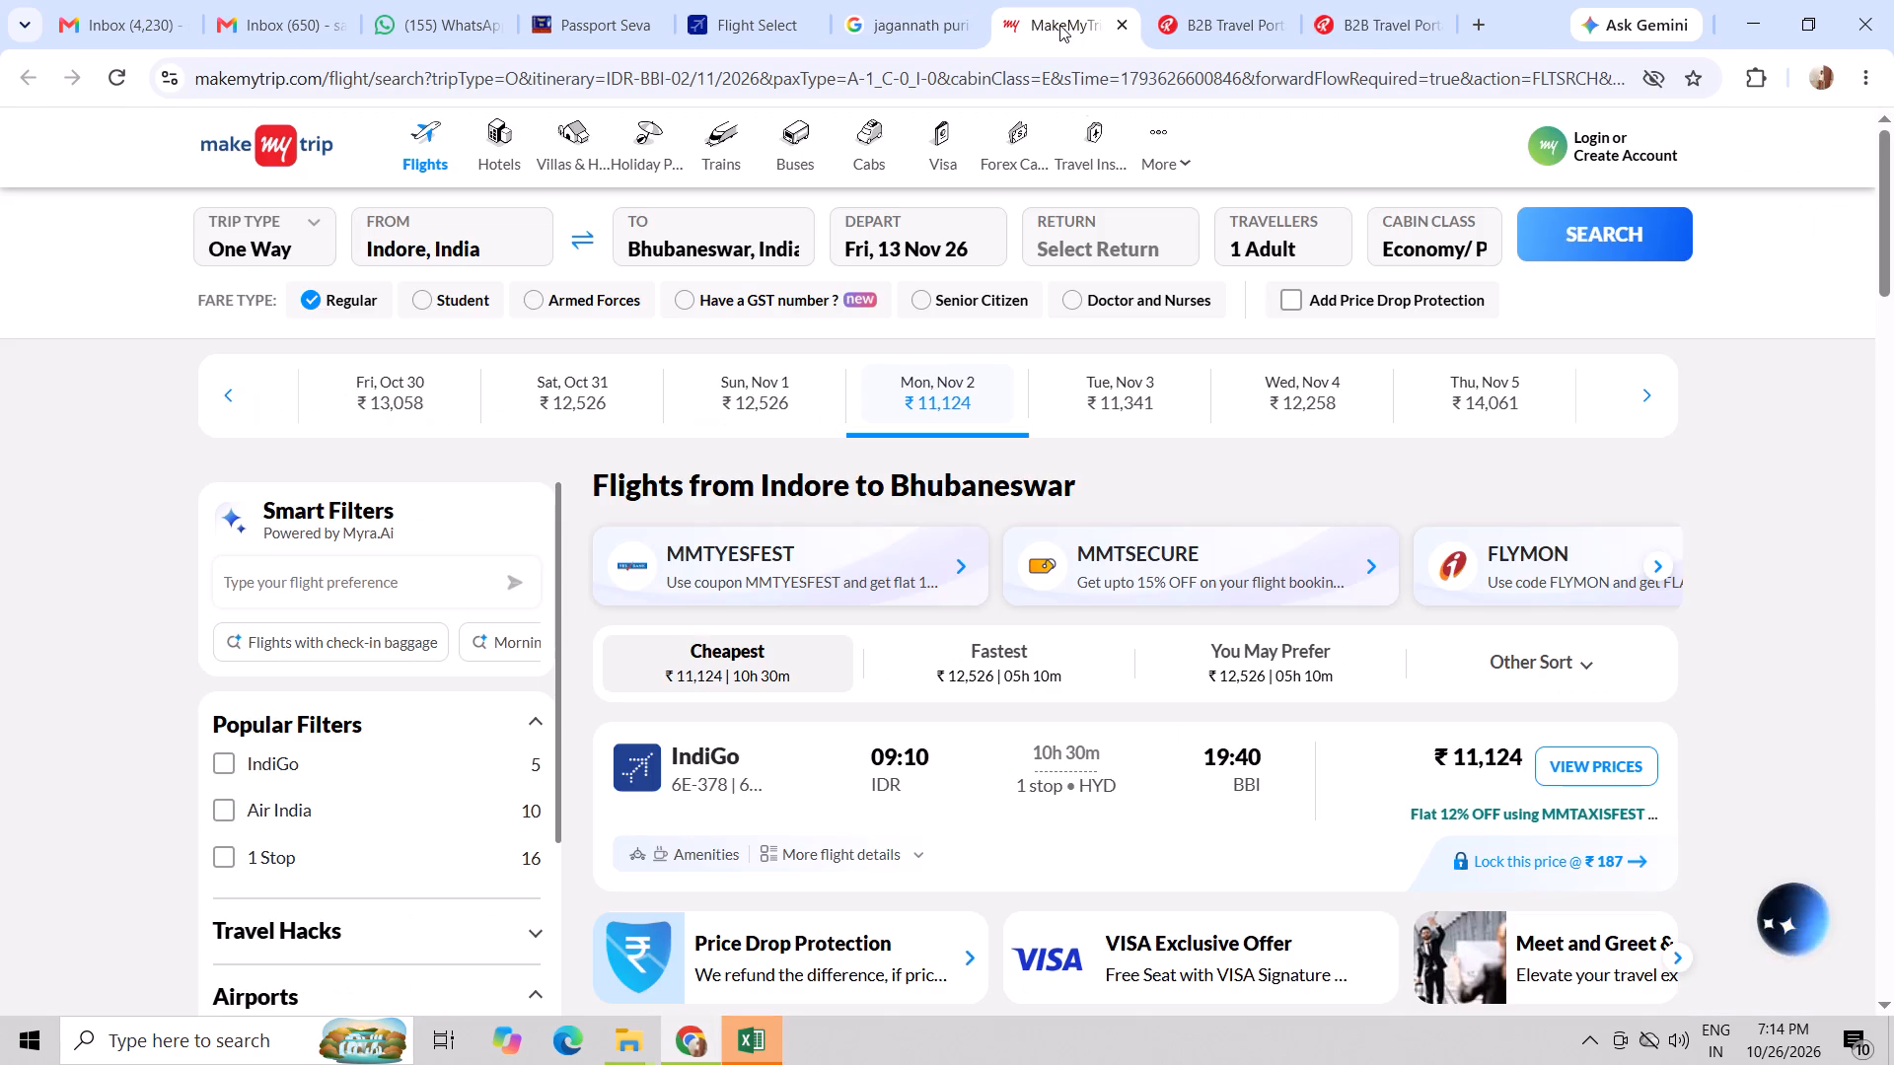
pyautogui.click(883, 234)
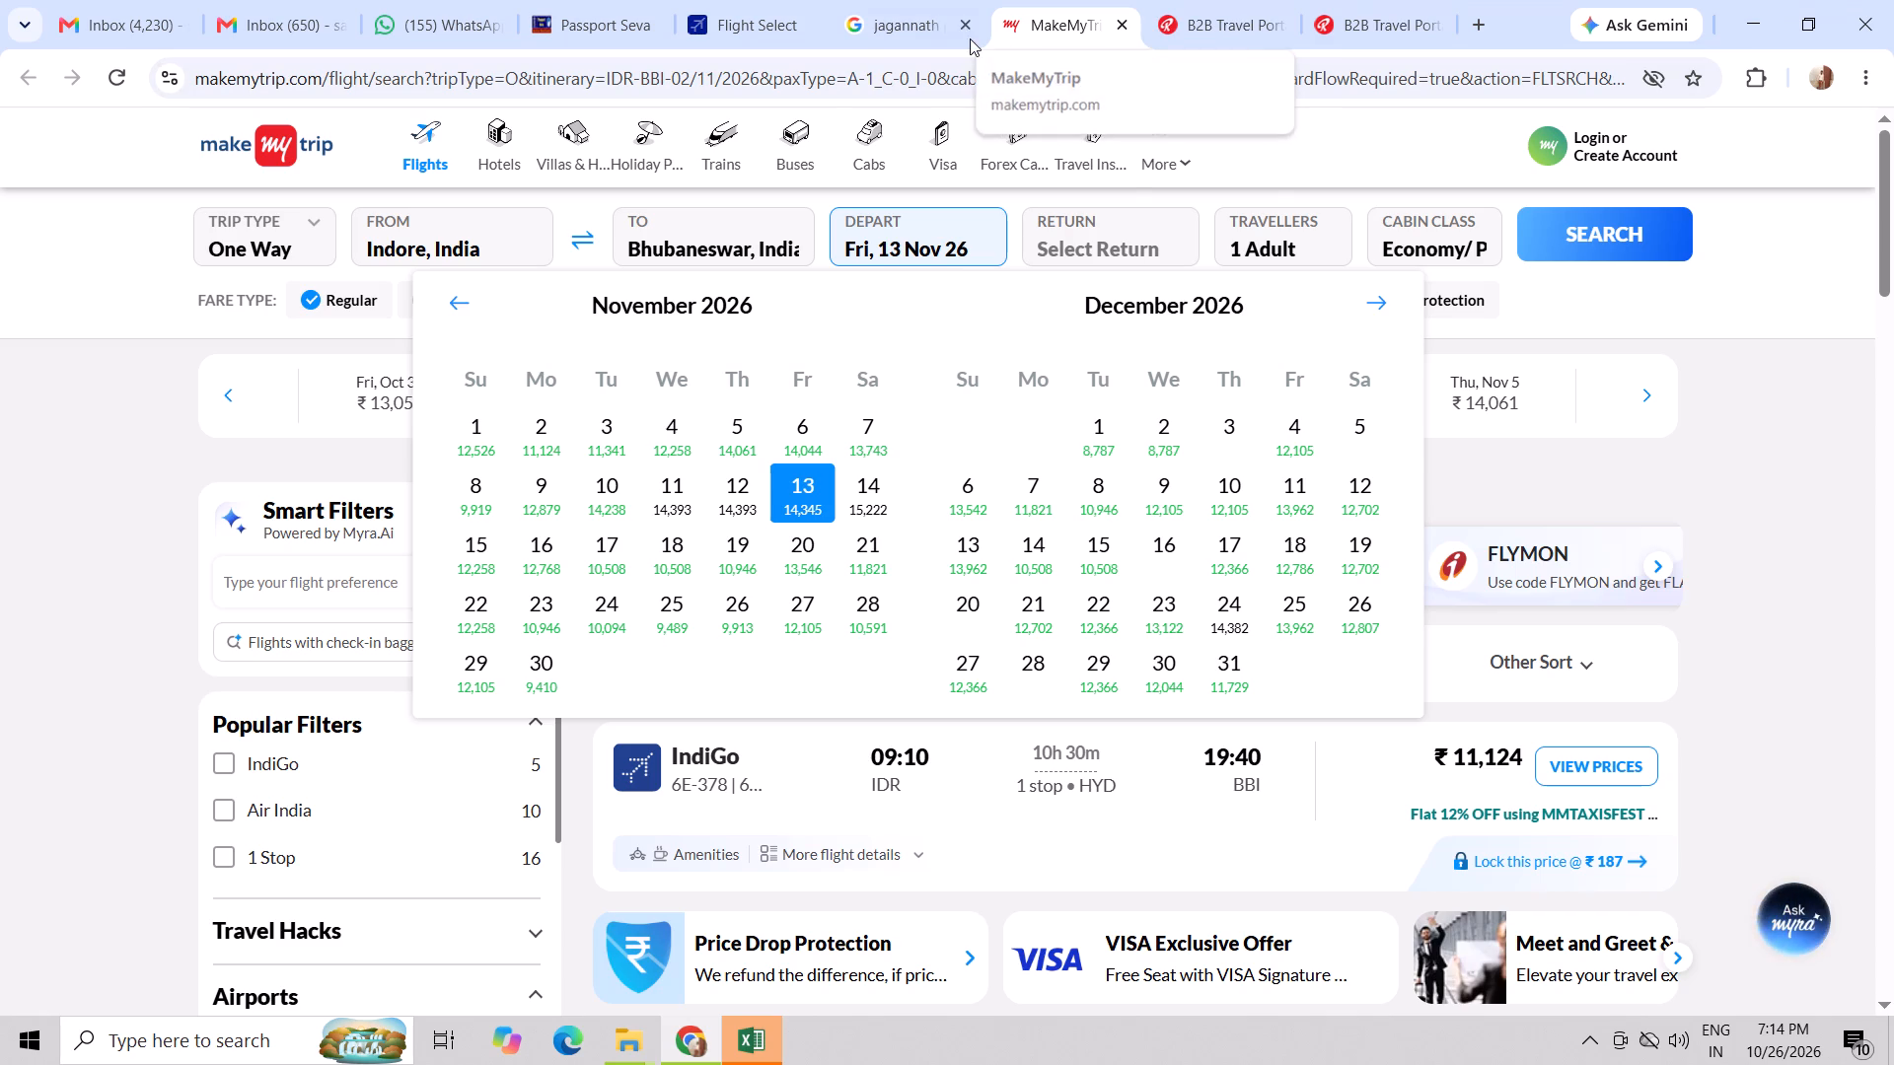
pyautogui.click(739, 31)
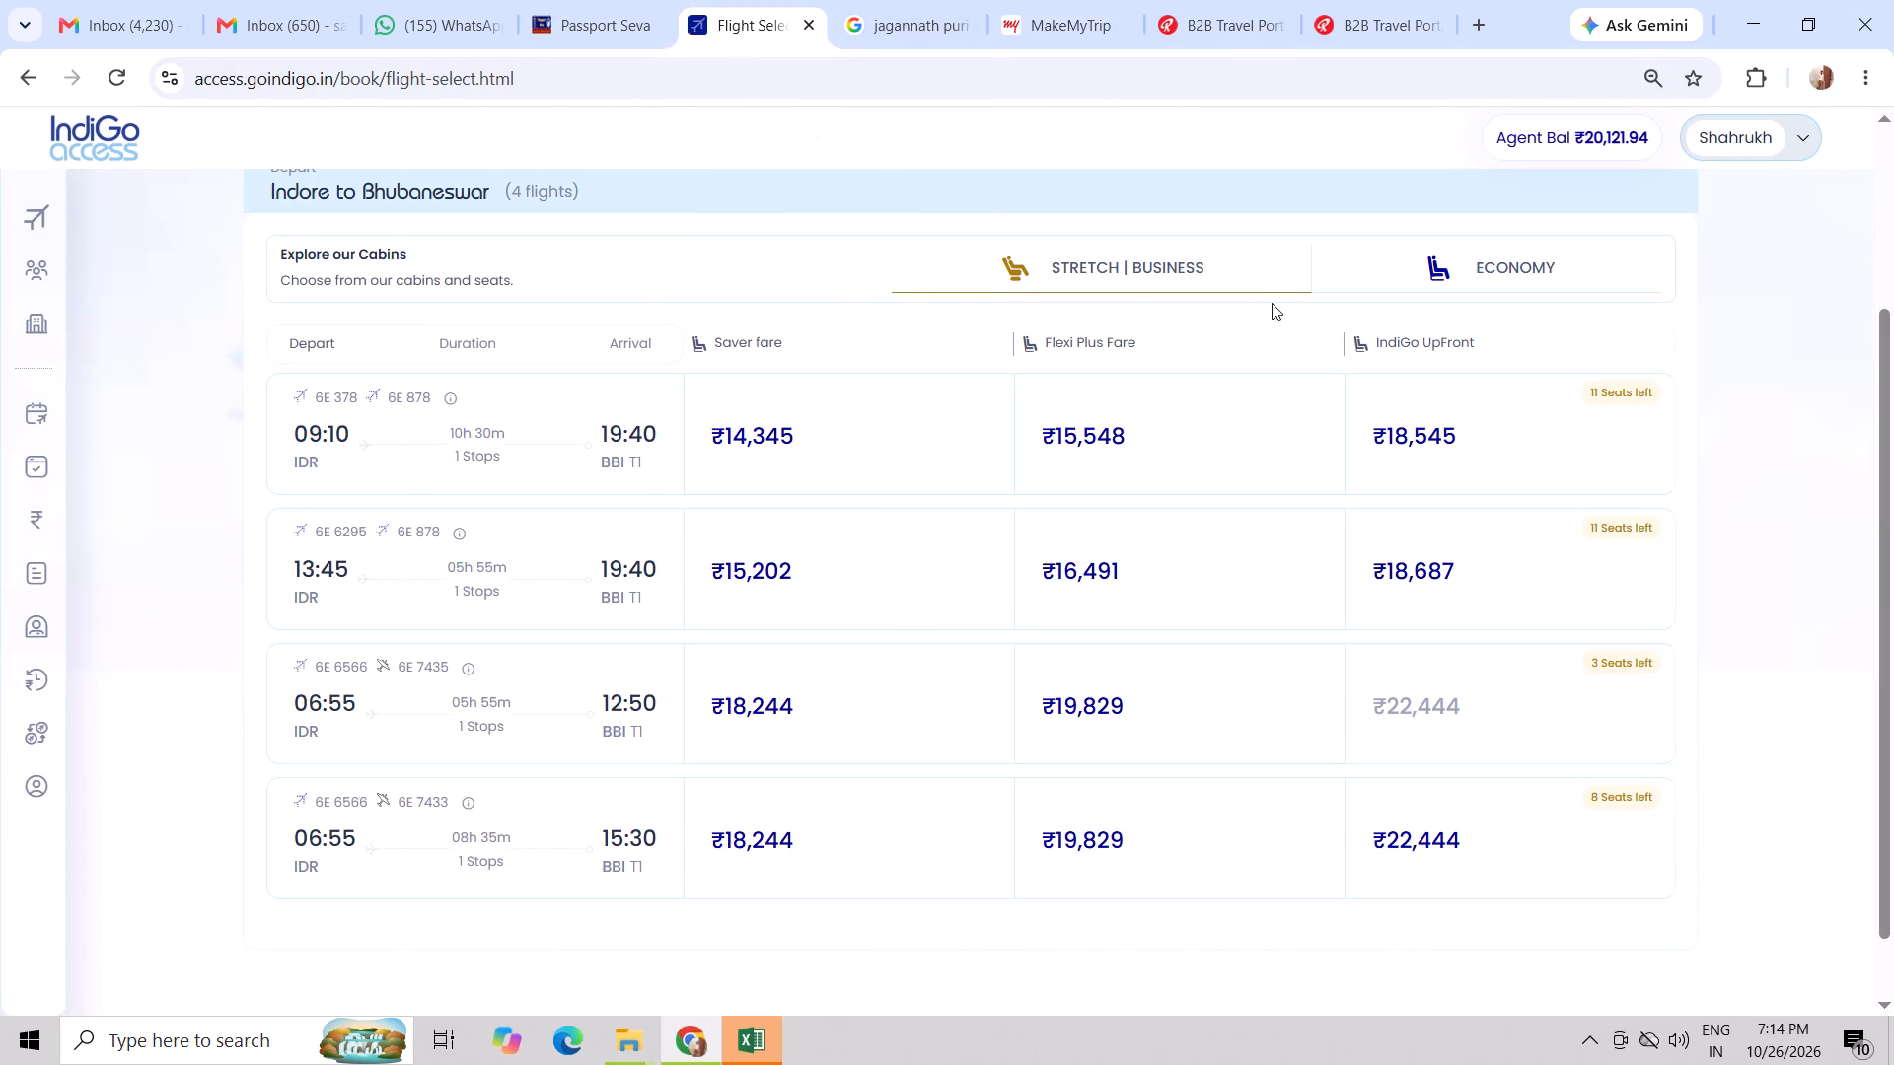
# On the Riya portal, set the Bhopal to Bhubaneswar departure date to 17/11/2026, keeping 4 adults and all classes.
pyautogui.click(1359, 18)
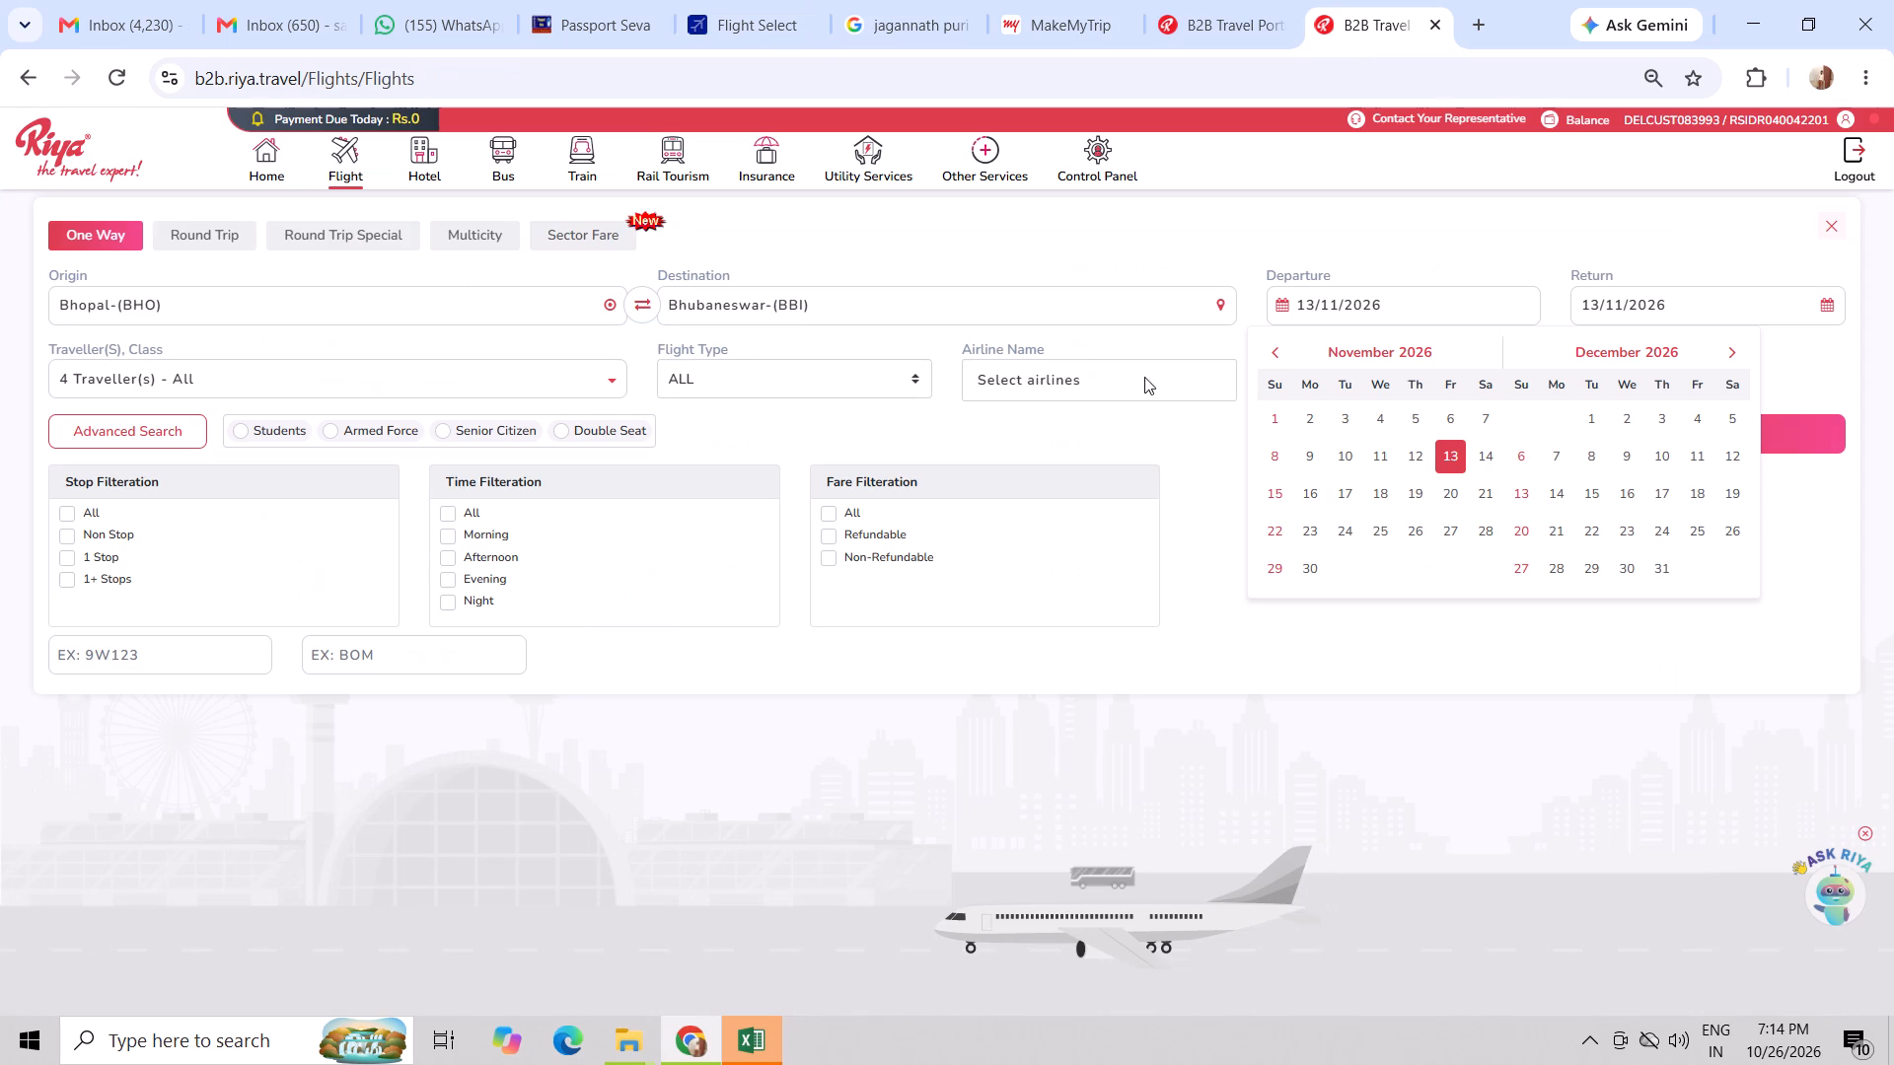
pyautogui.click(1356, 491)
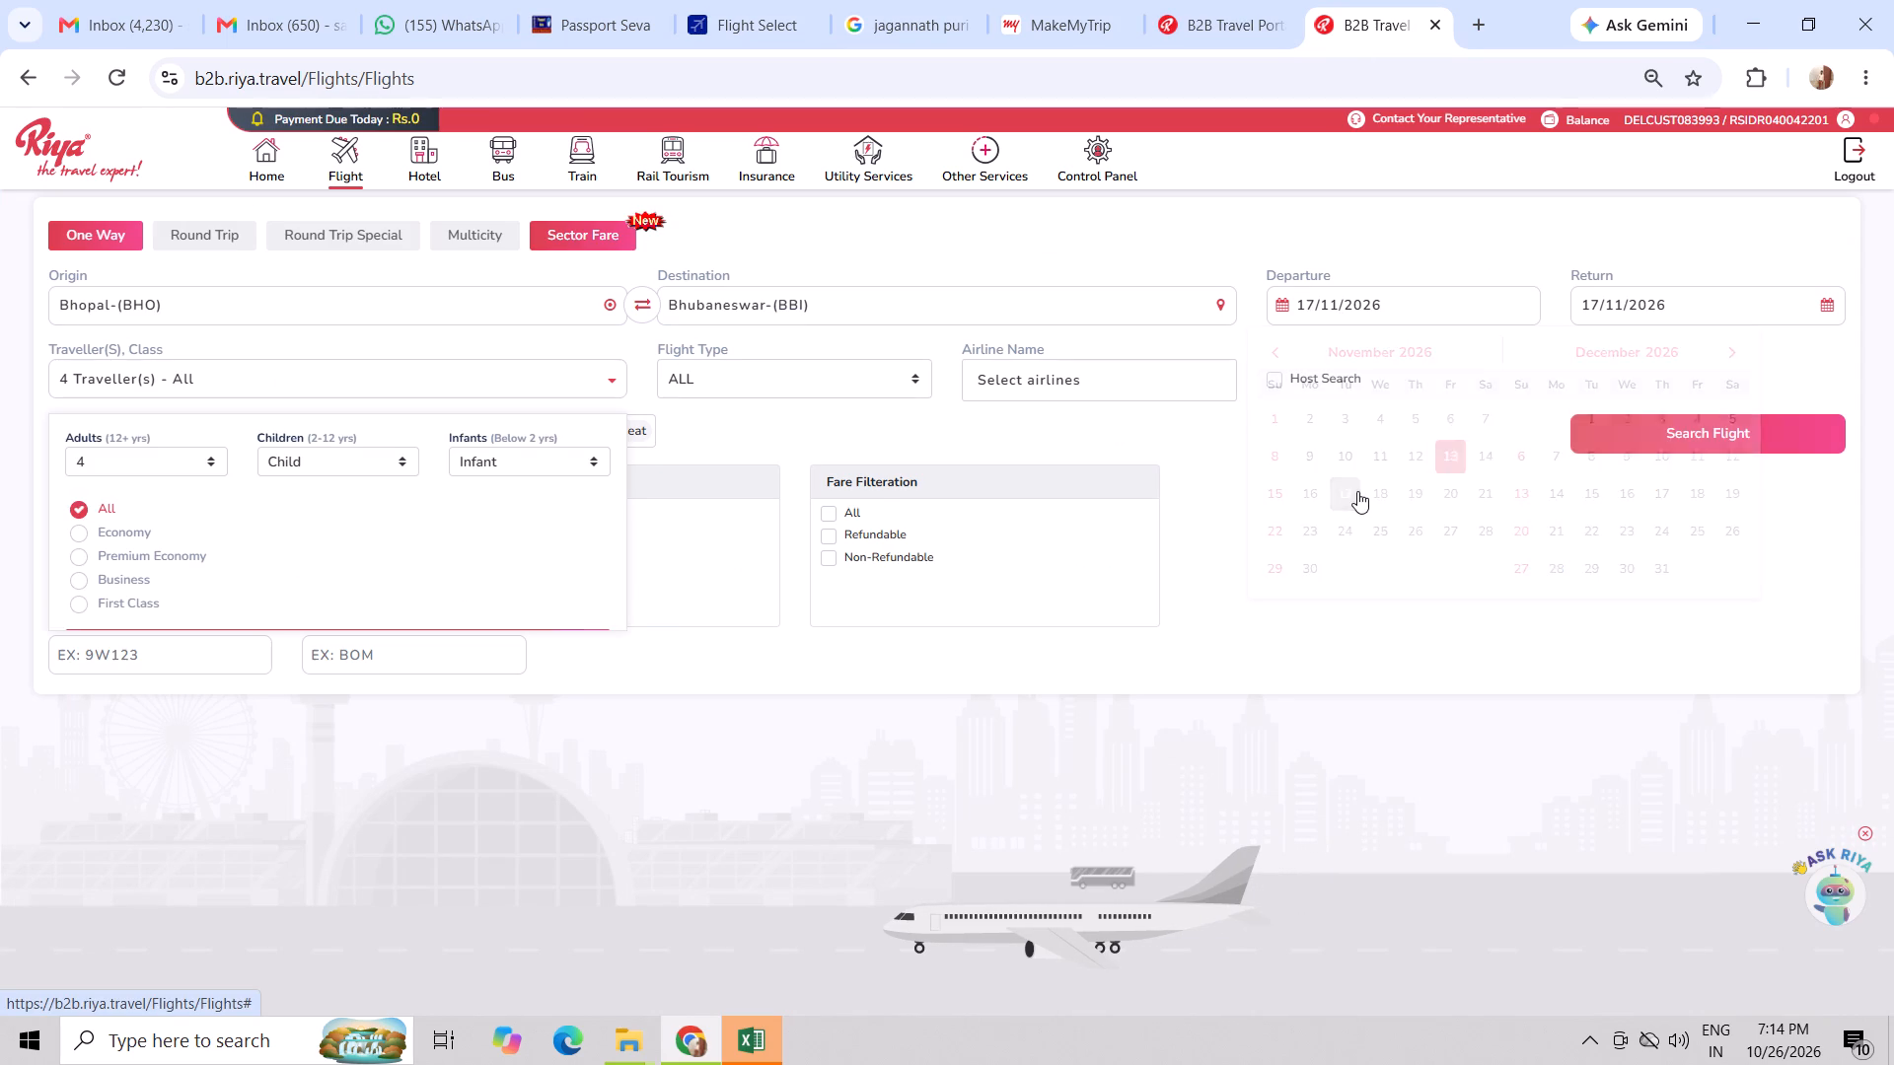
pyautogui.doubleClick(492, 668)
pyautogui.click(476, 647)
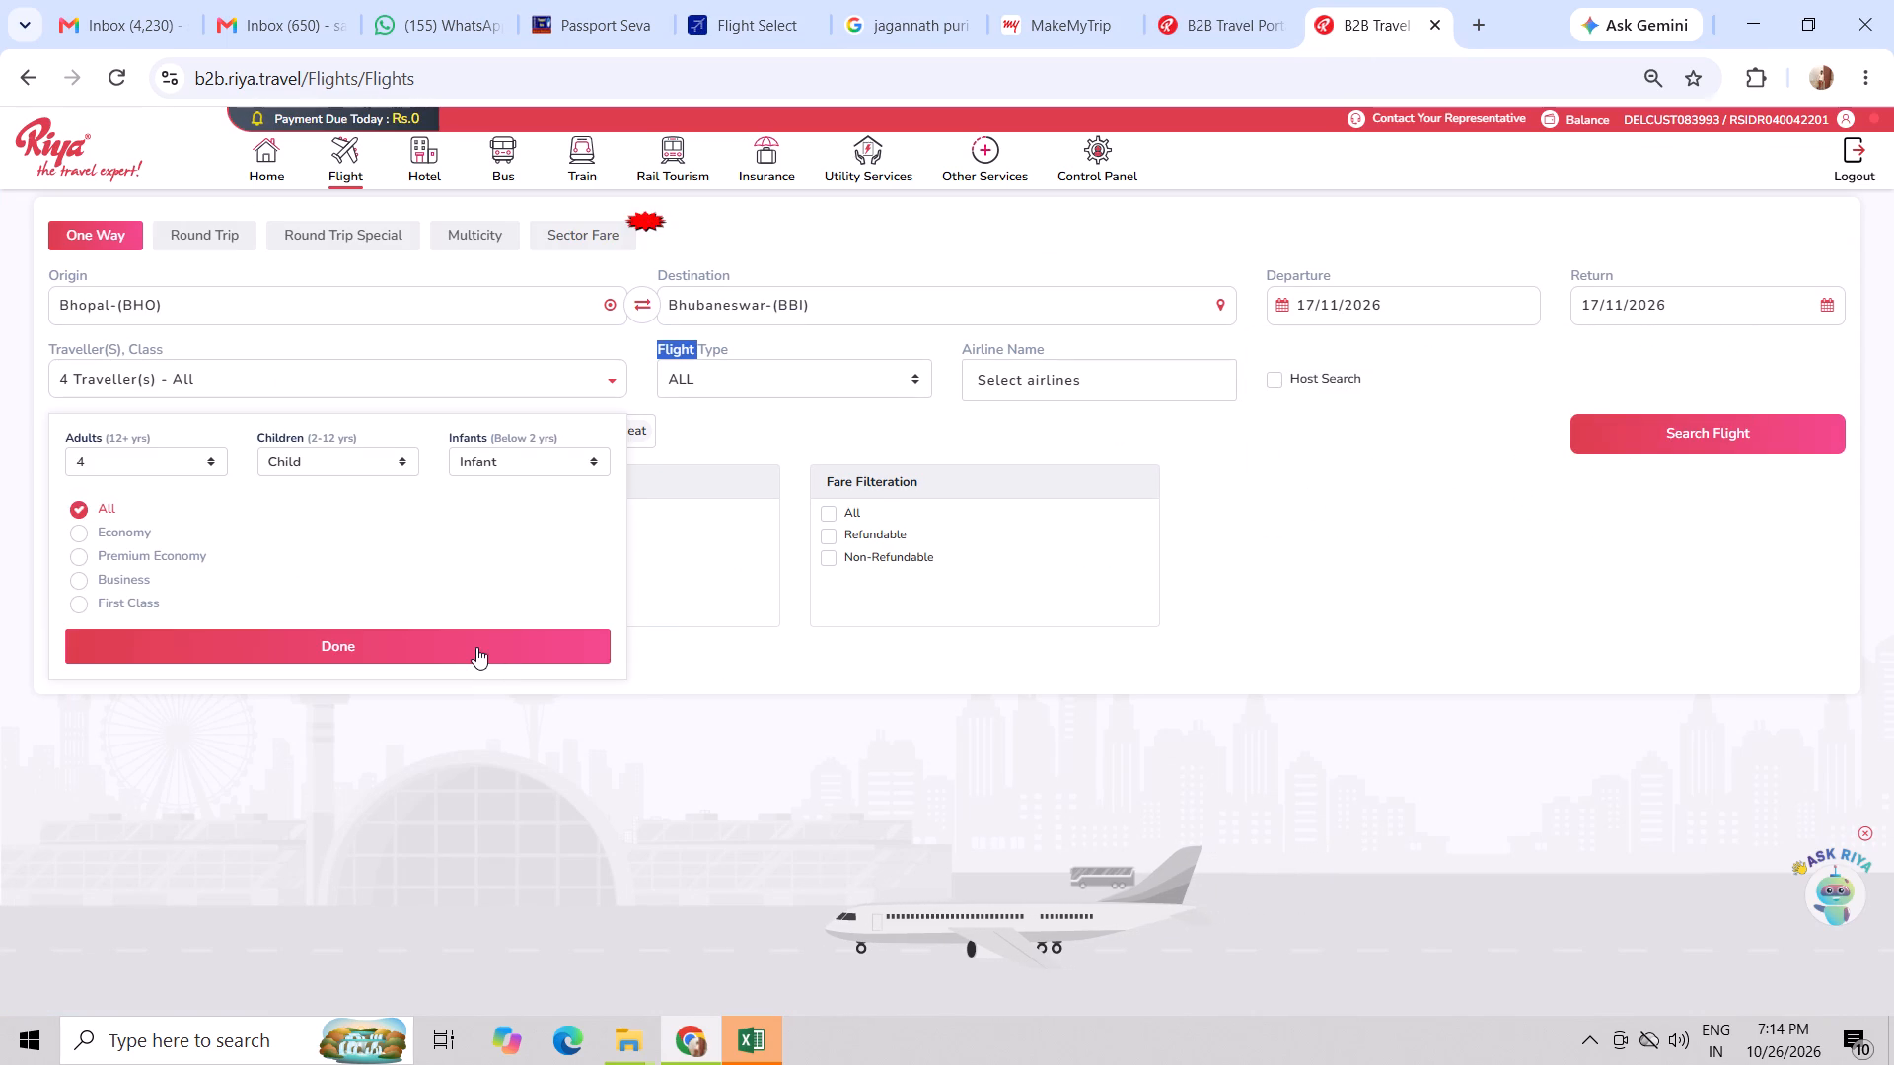
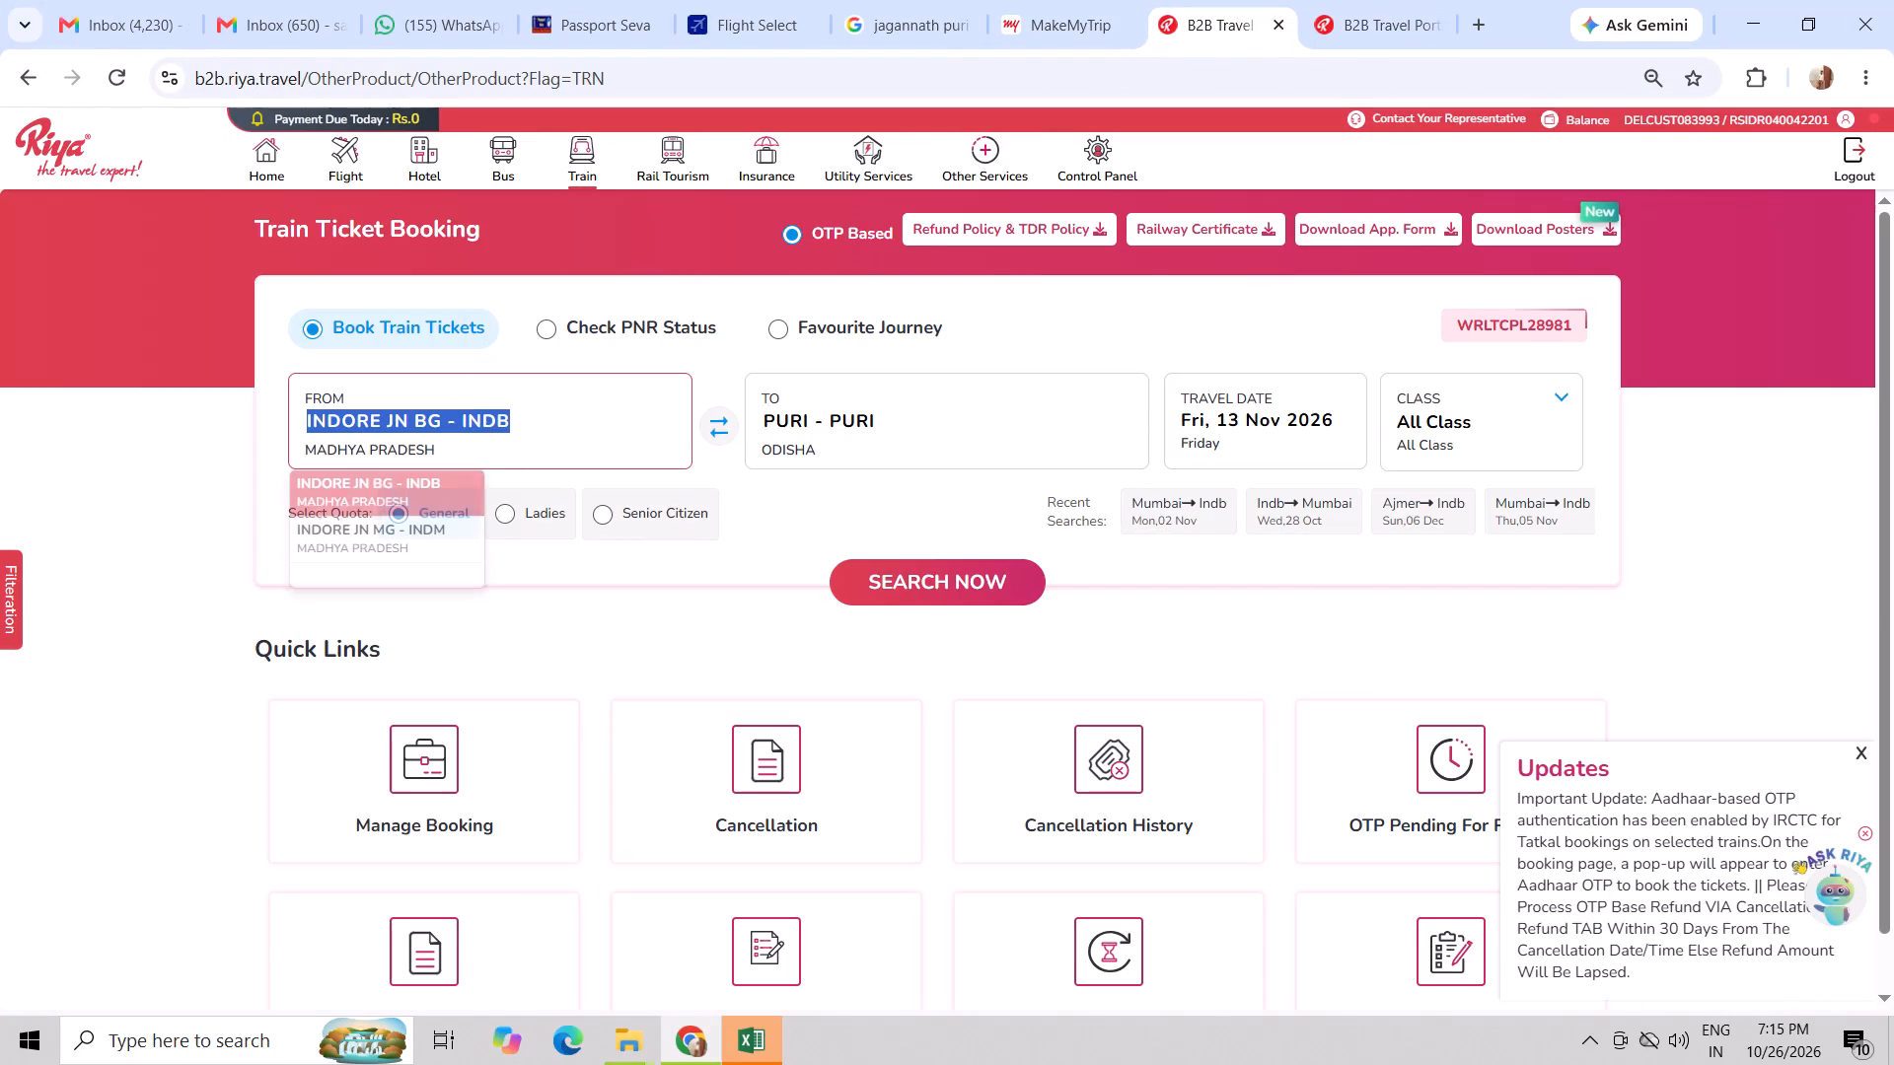
# Try to search for trains from BHOPAL to Puri on Fri, 13 Nov 2026, with all classes and the General quota.
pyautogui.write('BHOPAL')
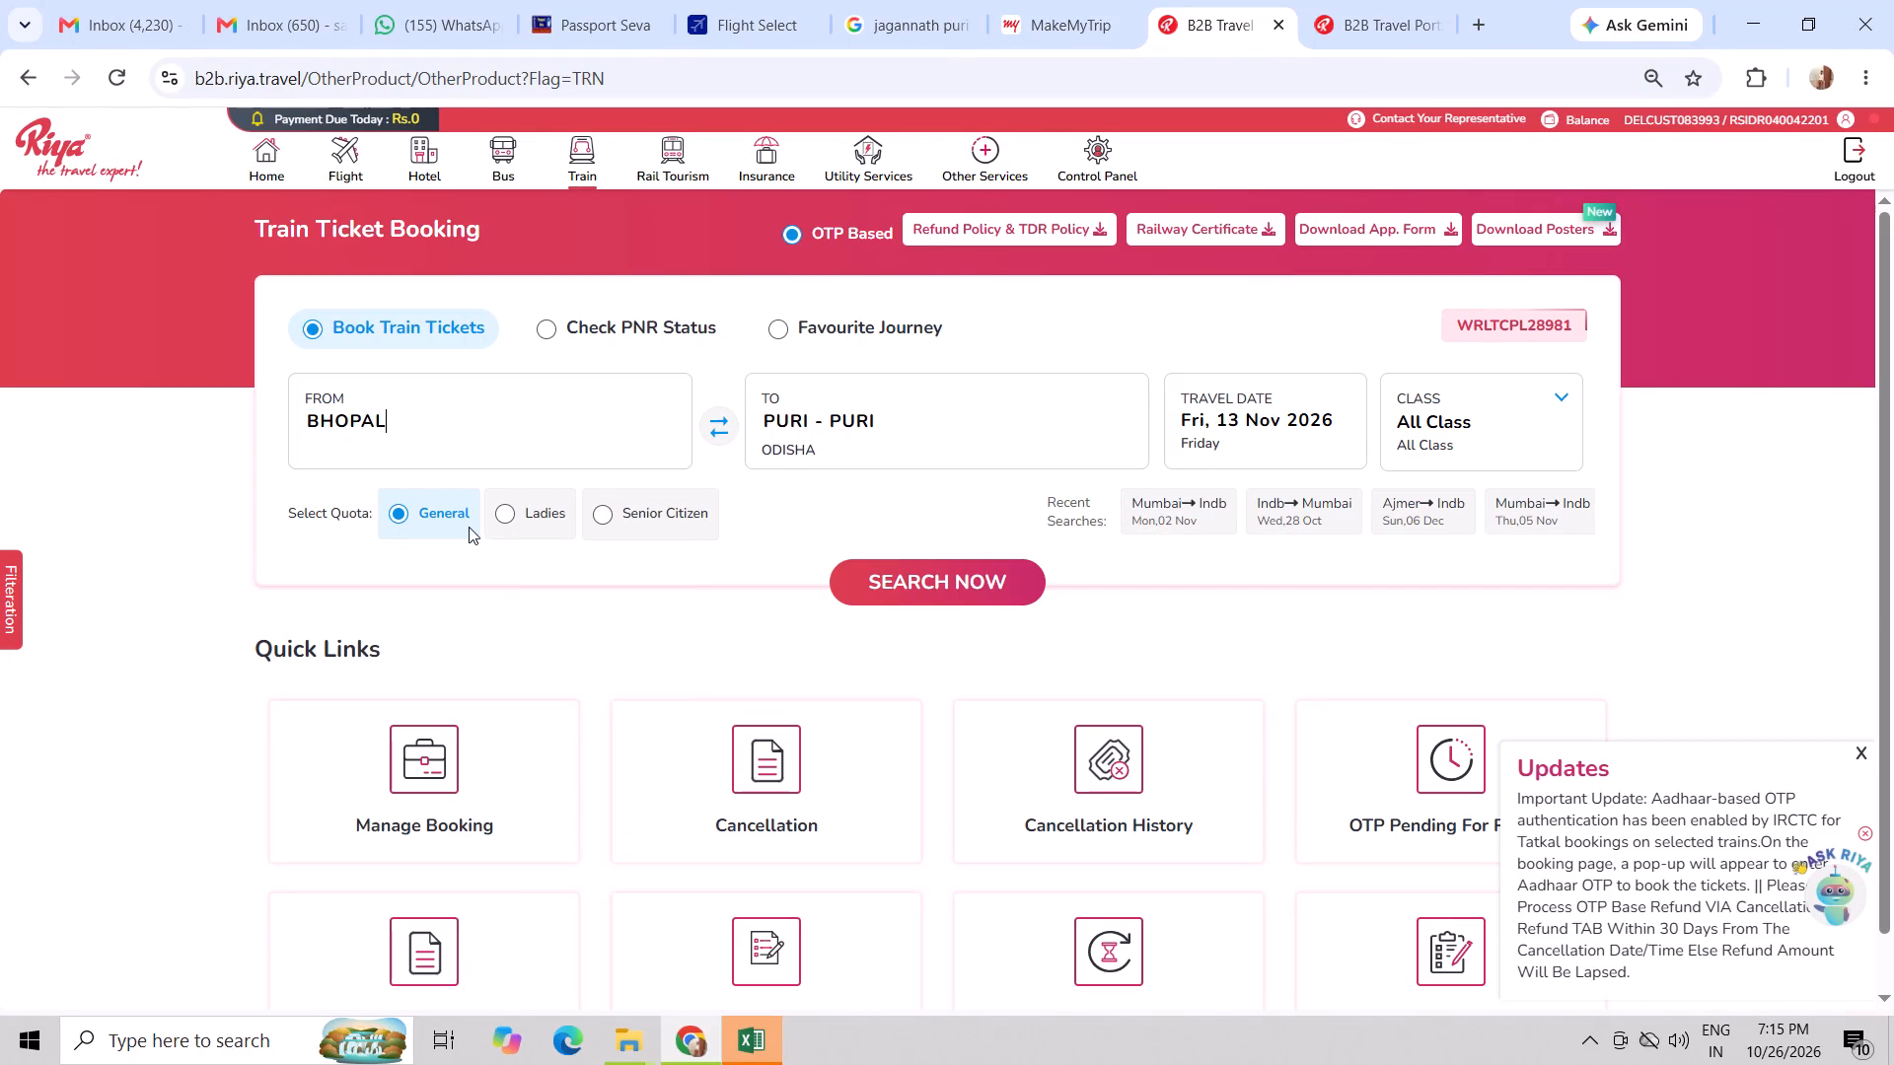
pyautogui.click(982, 587)
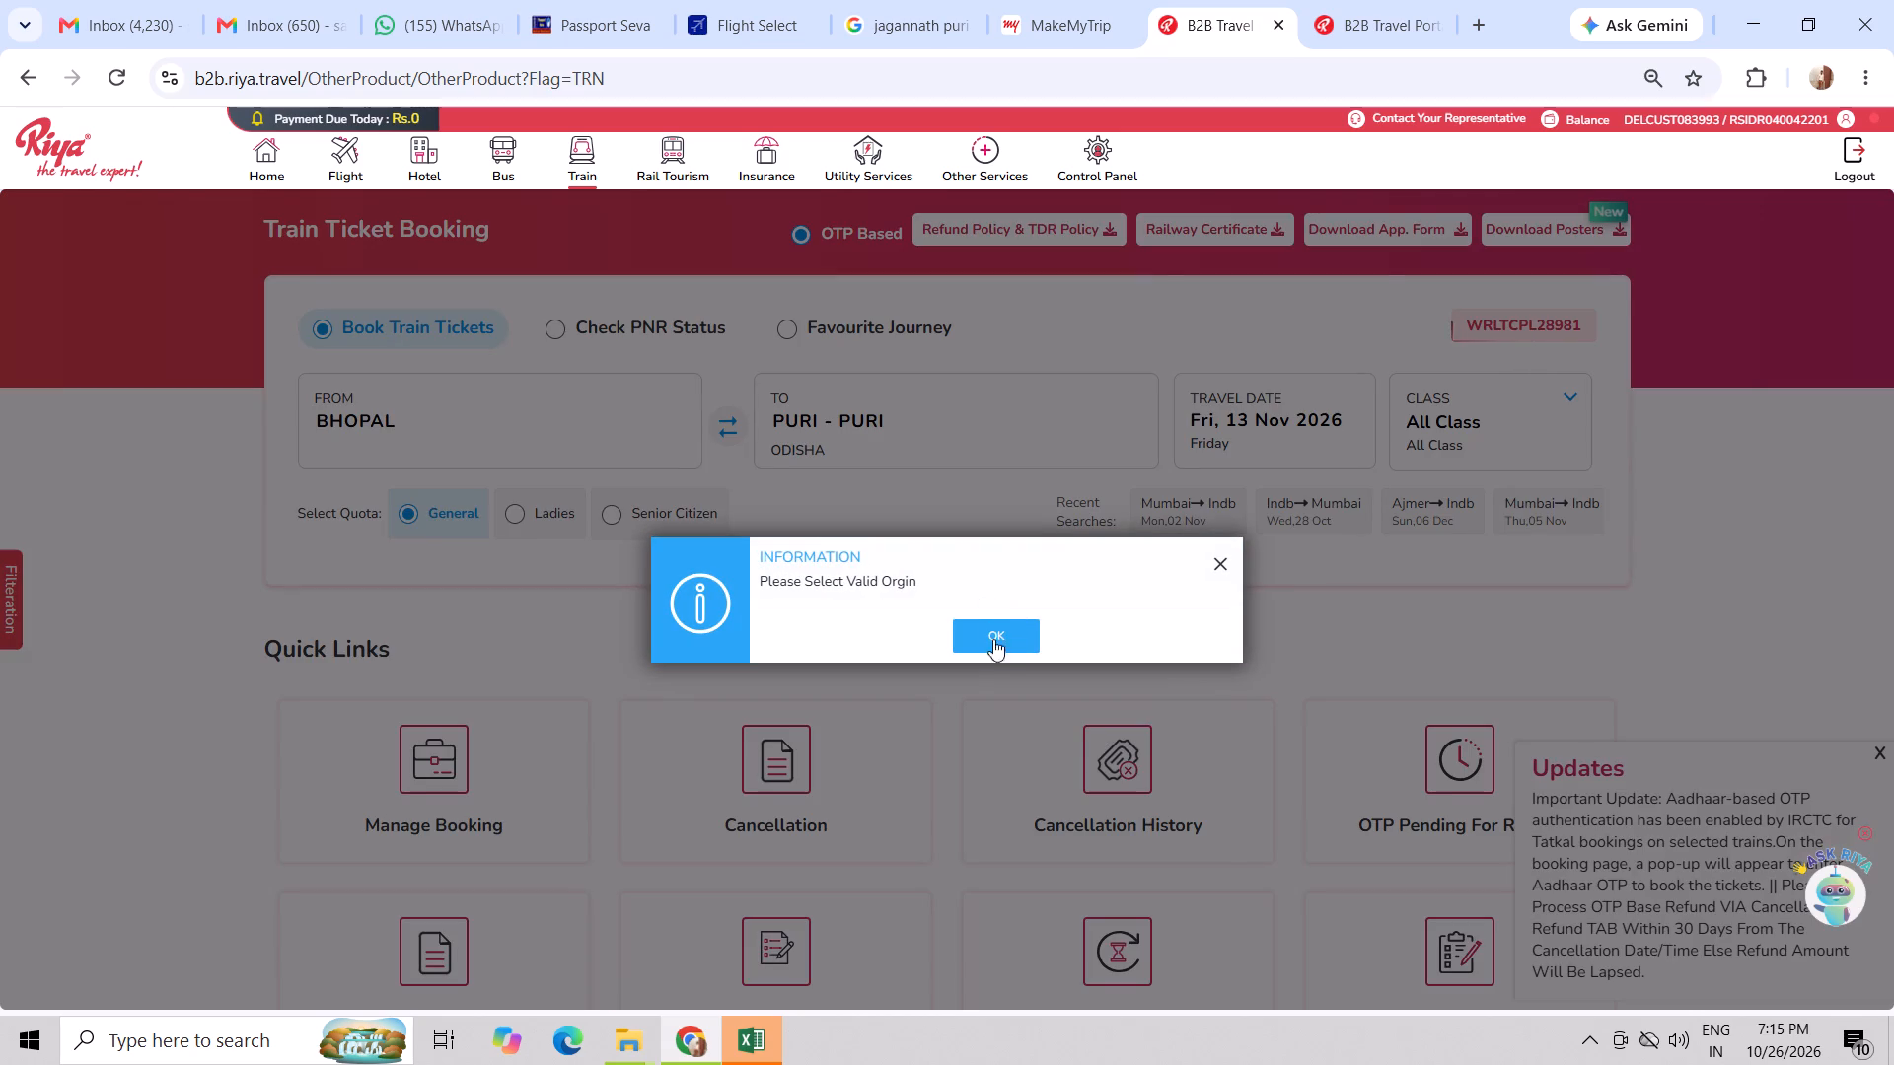
# Set the train origin to INDORE JN BG - INDB and search trains to PURI for Fri, 13 Nov 2026 in all classes.
pyautogui.click(999, 642)
pyautogui.click(442, 395)
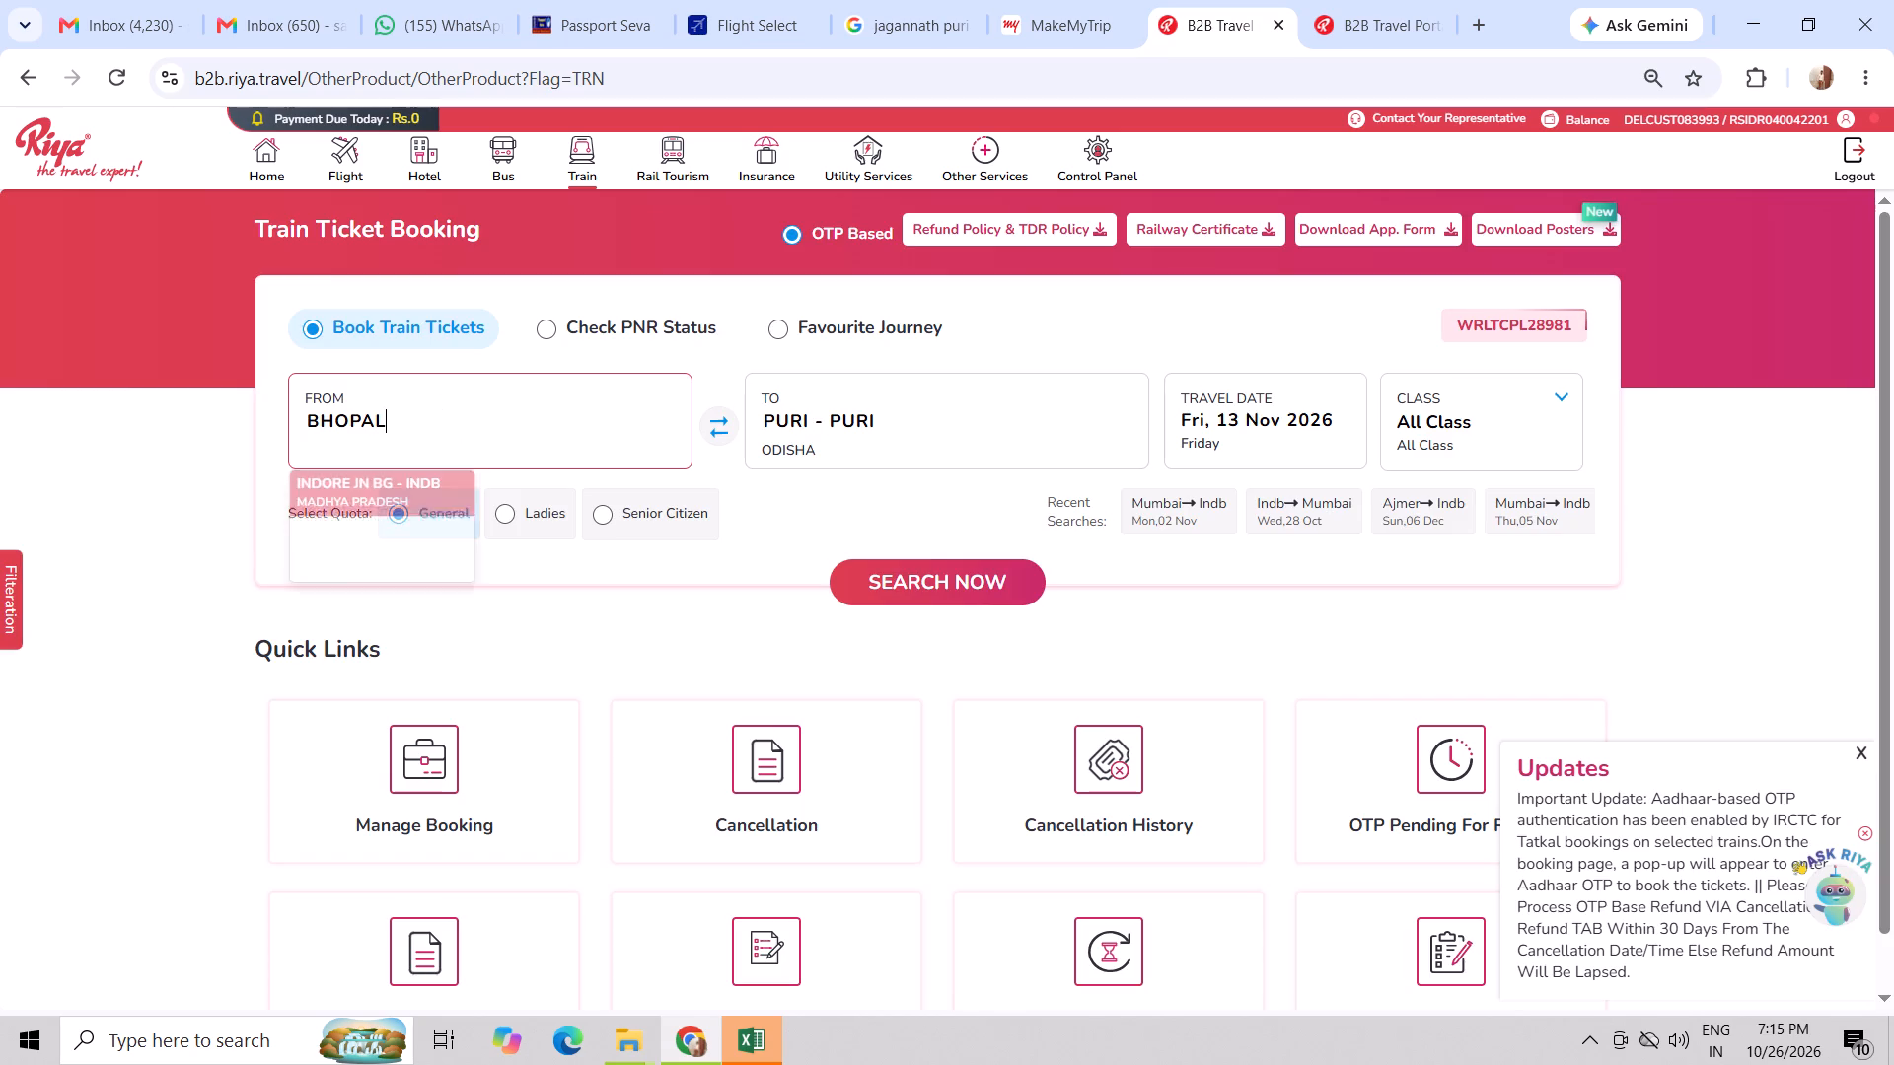
pyautogui.click(452, 425)
pyautogui.click(452, 425)
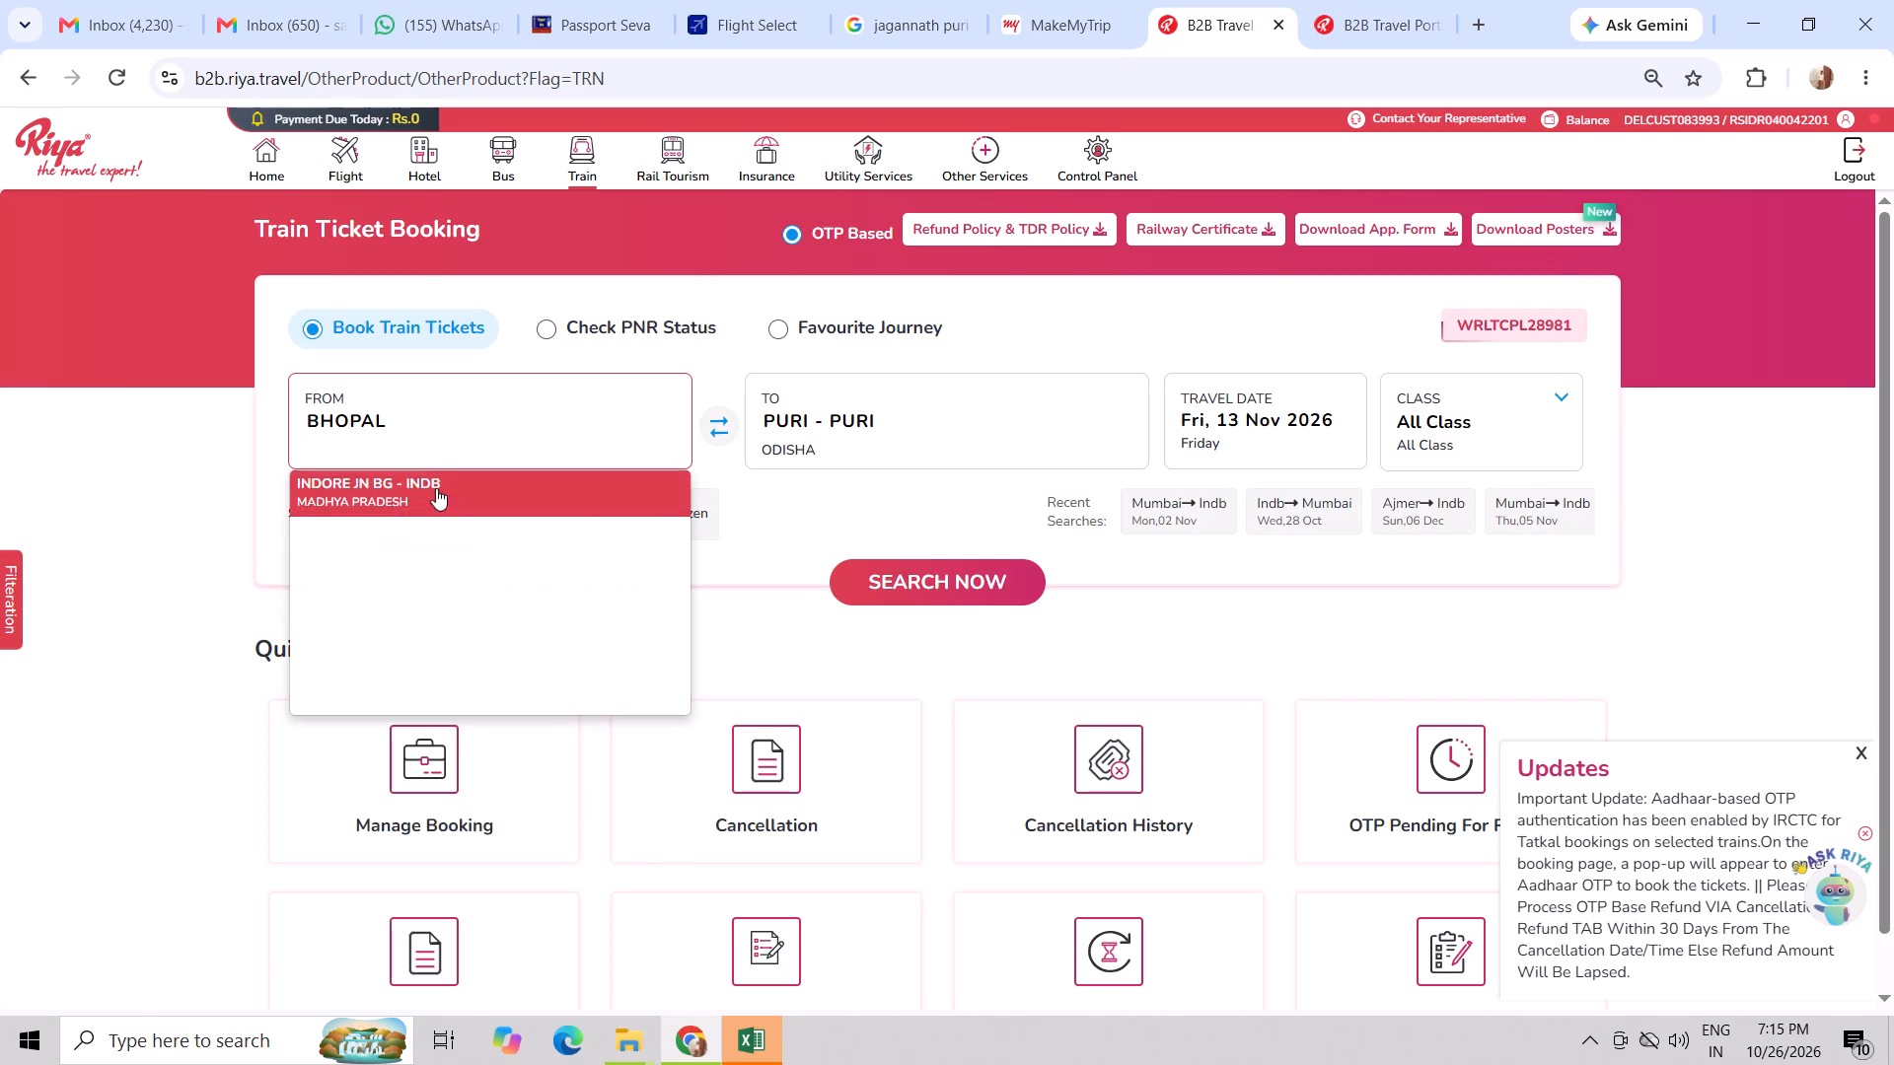
pyautogui.click(434, 490)
pyautogui.click(915, 593)
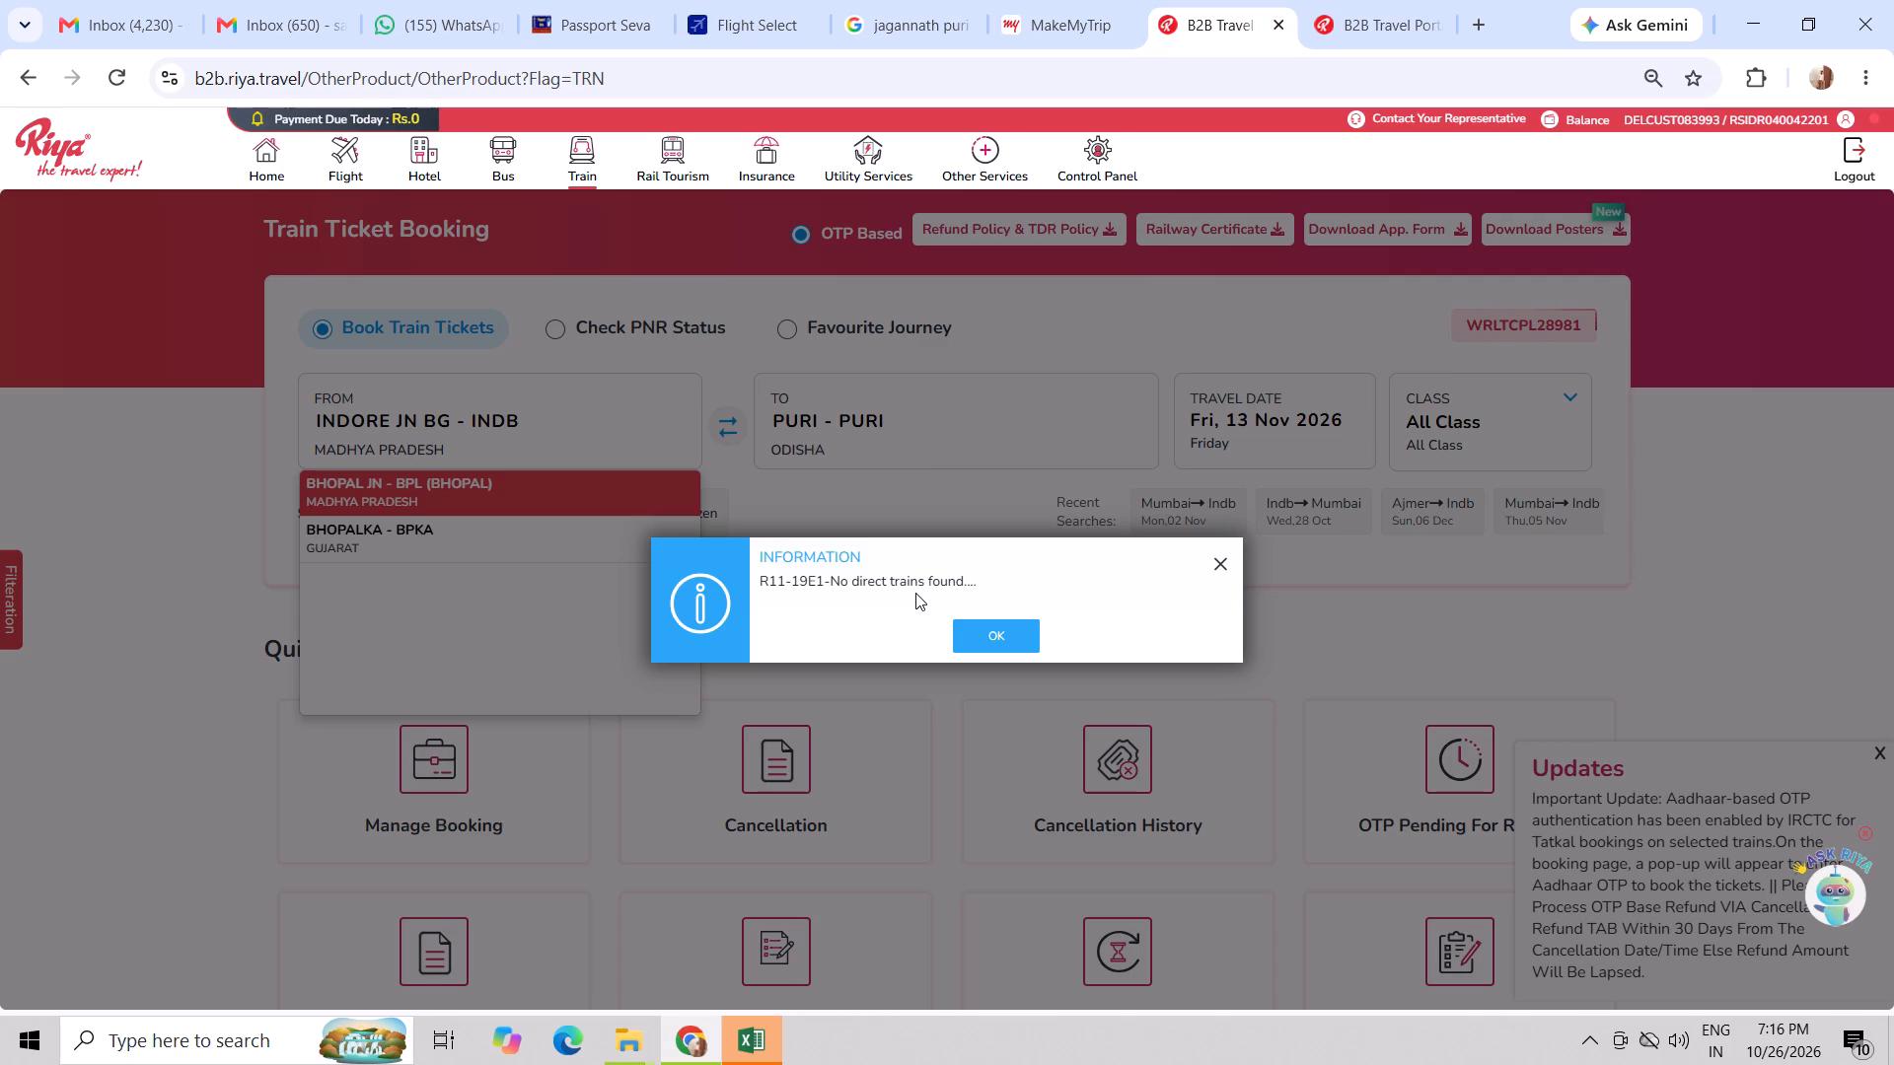
pyautogui.click(1021, 642)
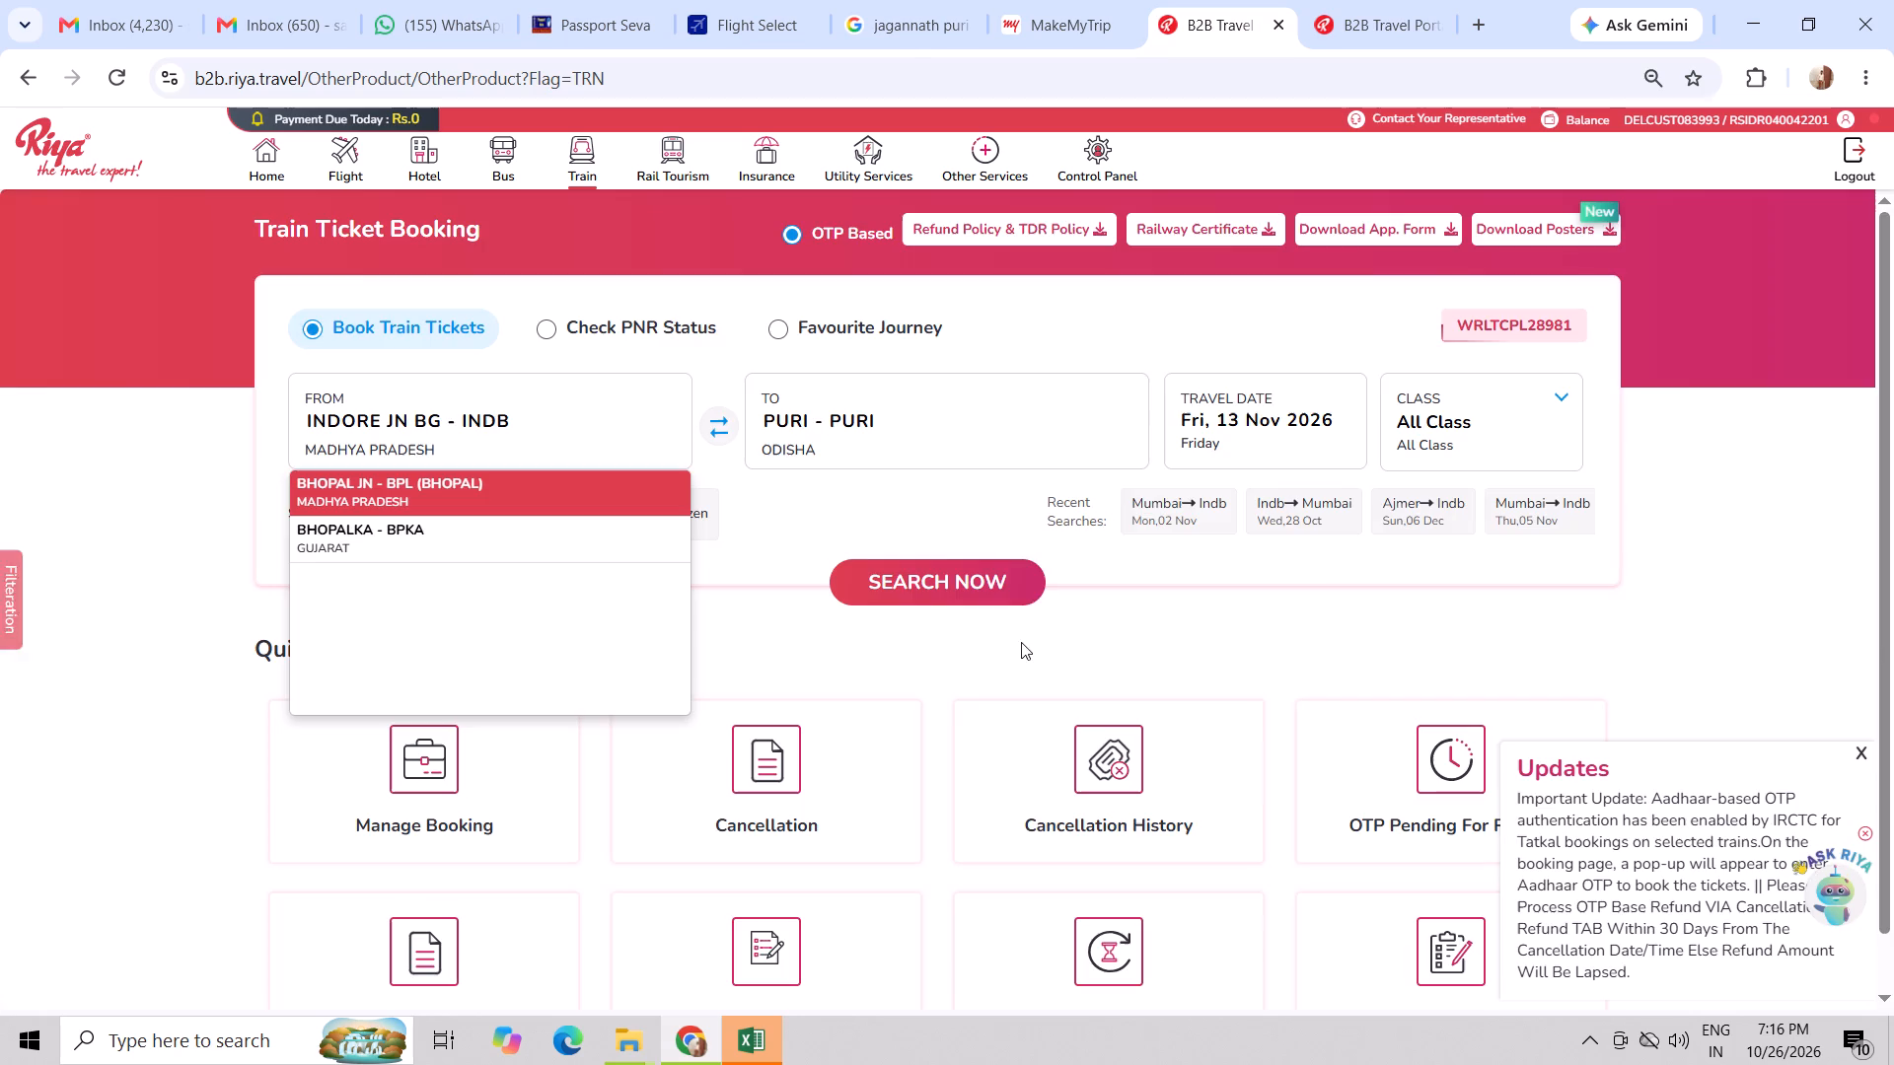
# Switch to the Google results and search for "jagannath puri train from indore".
pyautogui.click(901, 4)
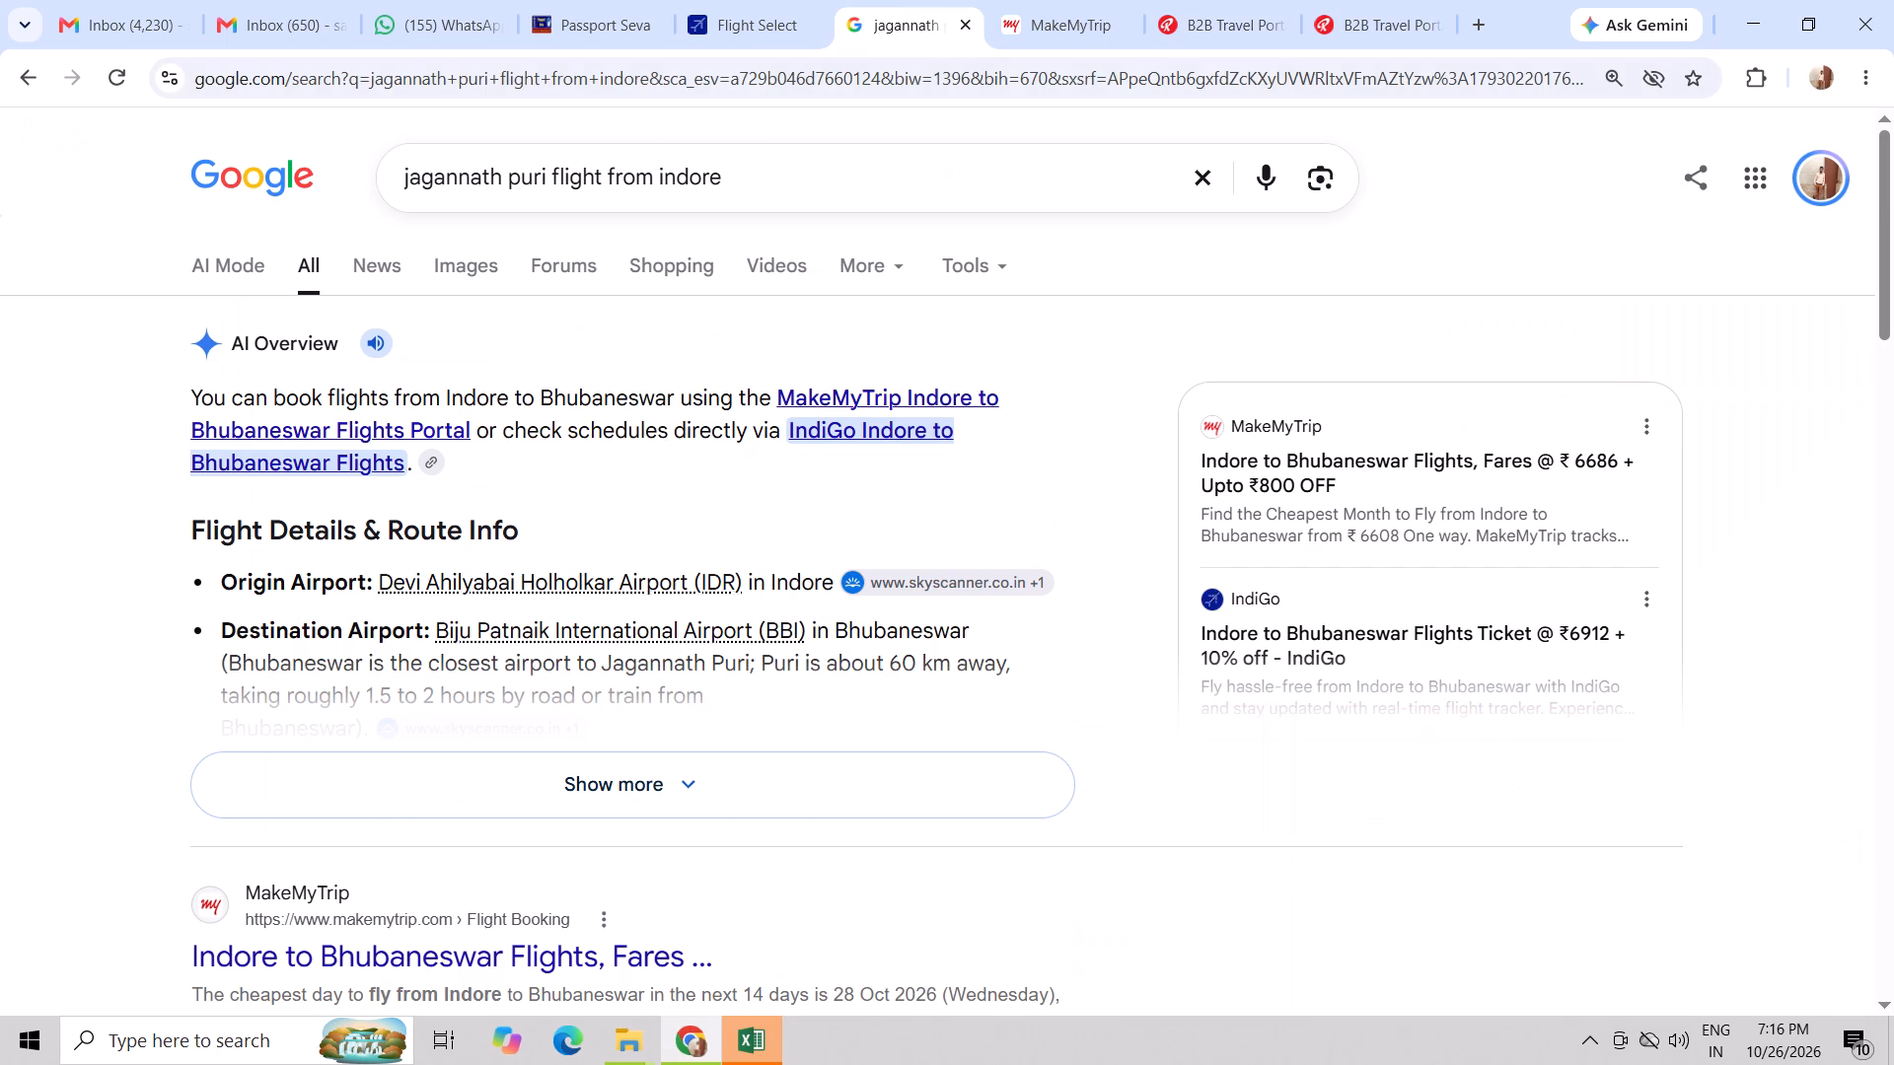
pyautogui.click(750, 181)
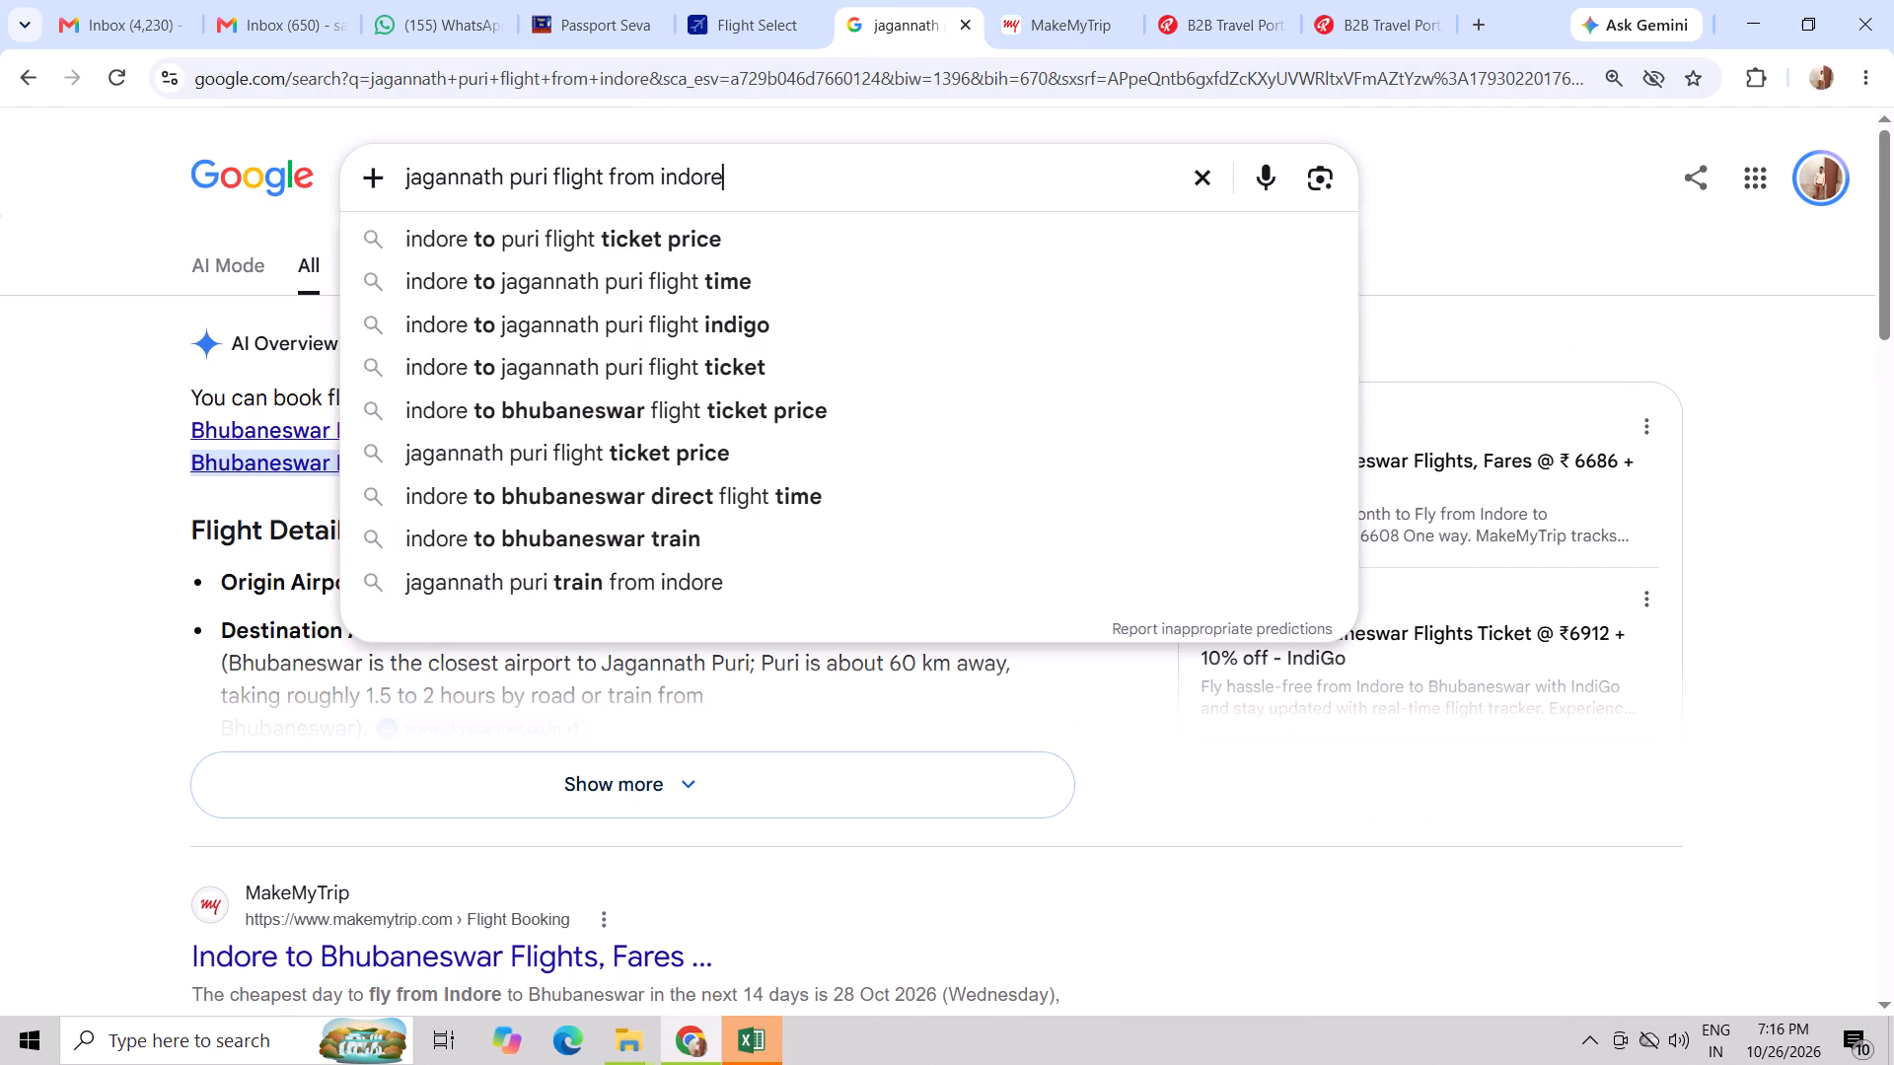
pyautogui.press('BackSpace')
pyautogui.press('BackSpace')
pyautogui.press('BackSpace')
pyautogui.press('BackSpace')
pyautogui.press('BackSpace')
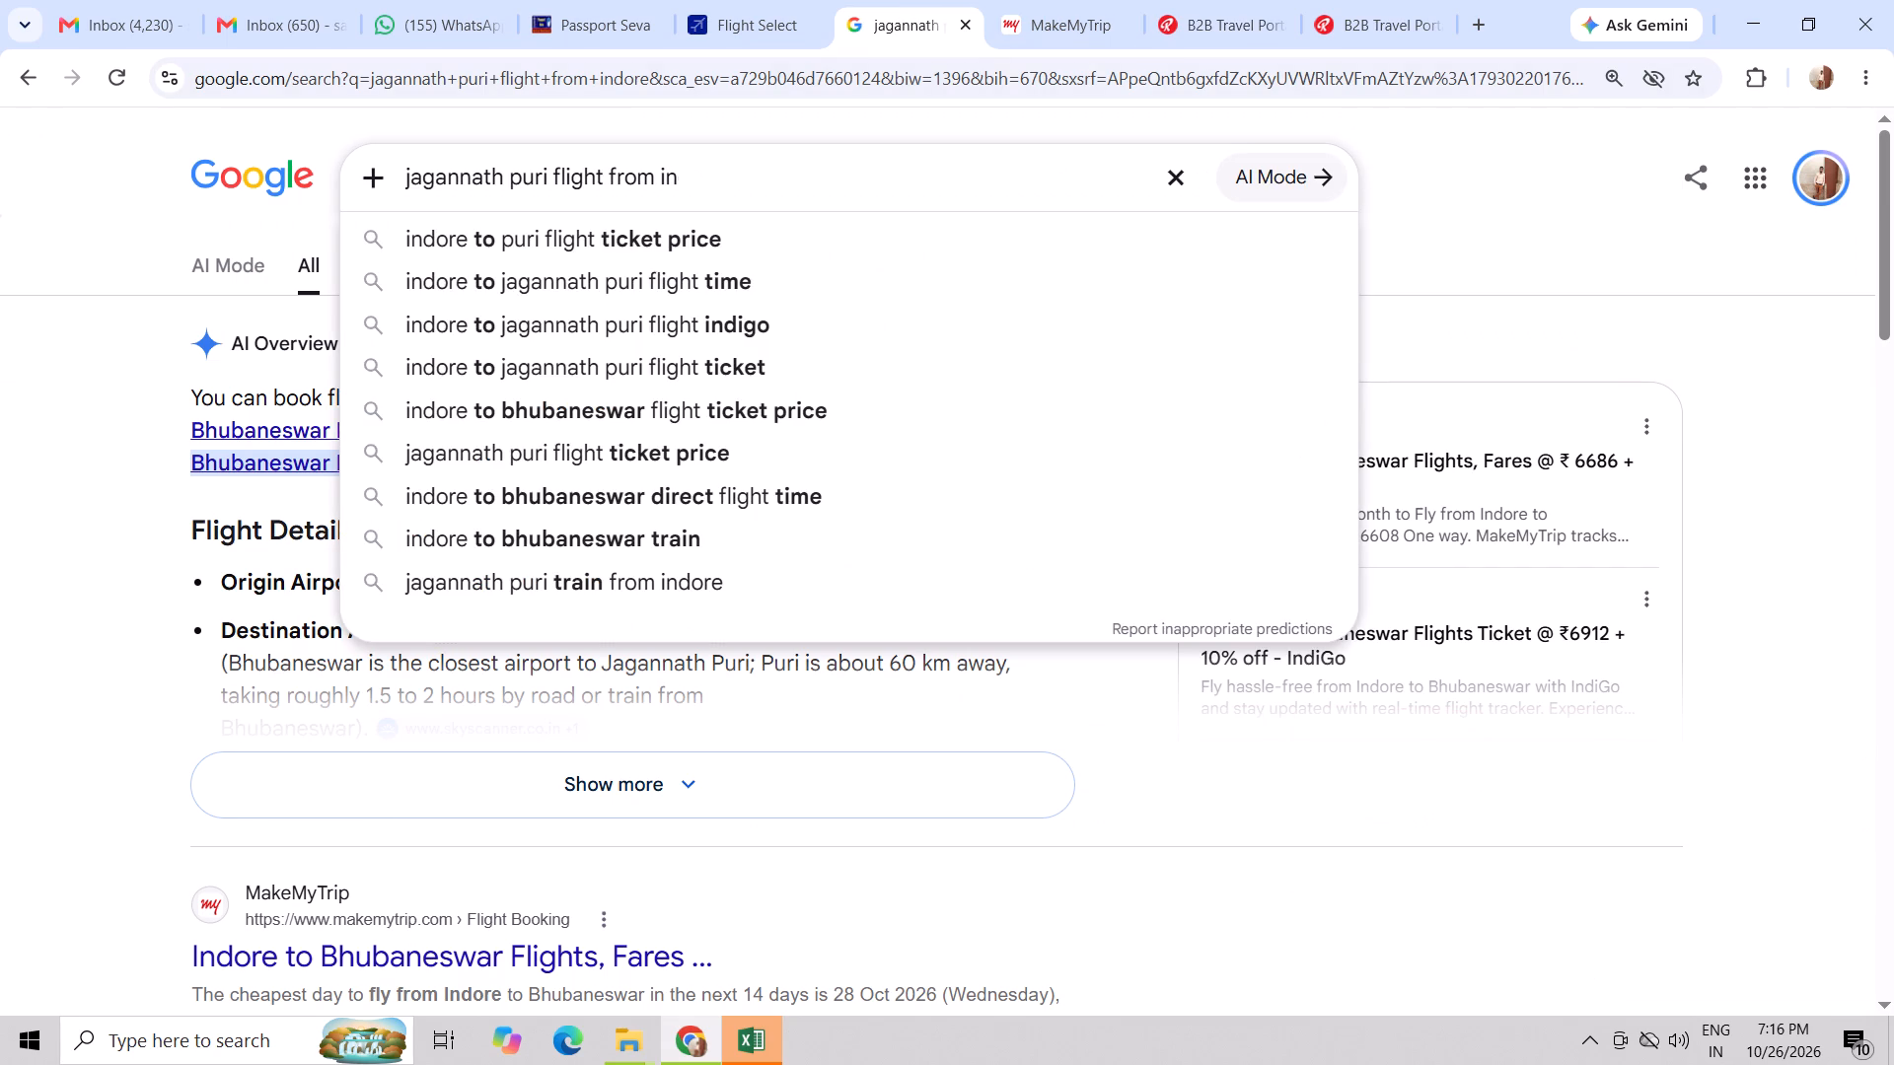
pyautogui.press('BackSpace')
pyautogui.press('BackSpace')
pyautogui.press('BackSpace')
pyautogui.press('BackSpace')
pyautogui.press('BackSpace')
pyautogui.press('BackSpace')
pyautogui.press('BackSpace')
pyautogui.press('BackSpace')
pyautogui.press('BackSpace')
pyautogui.press('BackSpace')
pyautogui.press('BackSpace')
pyautogui.press('BackSpace')
pyautogui.press('BackSpace')
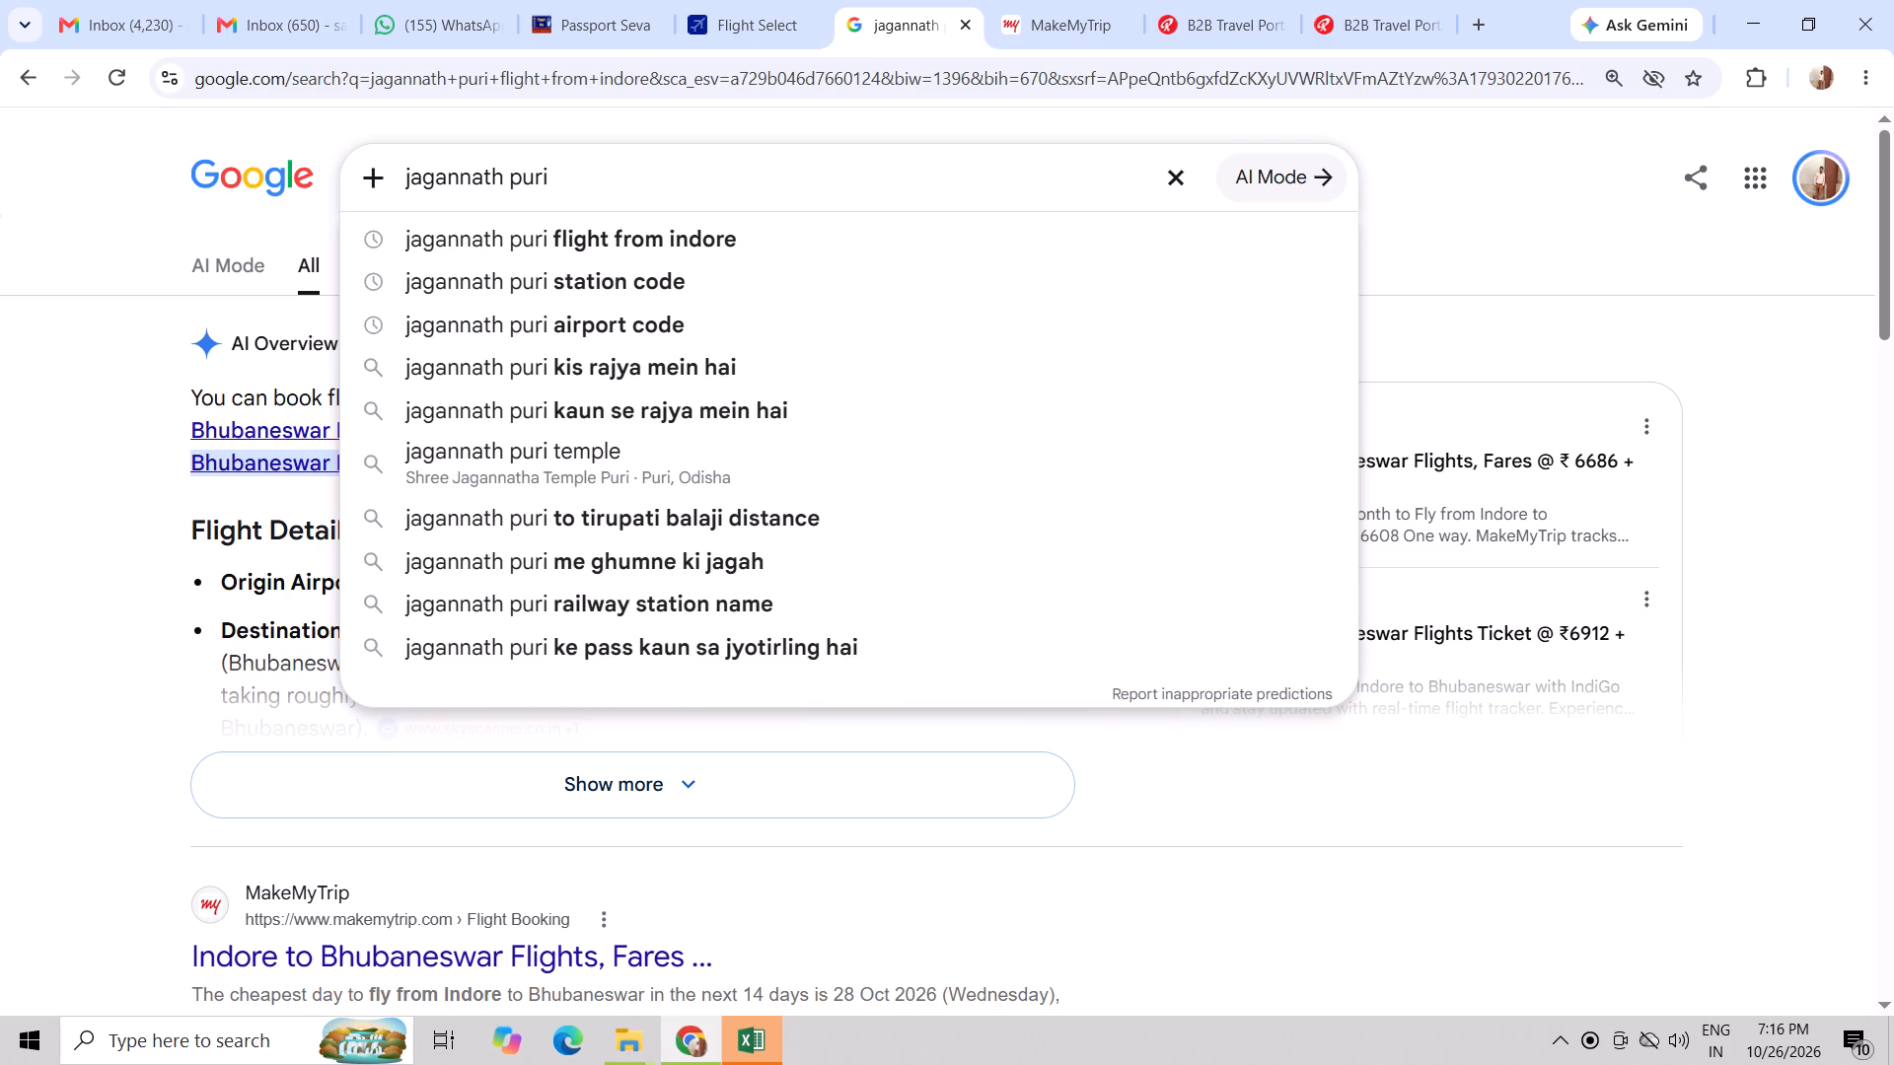
pyautogui.write('TR')
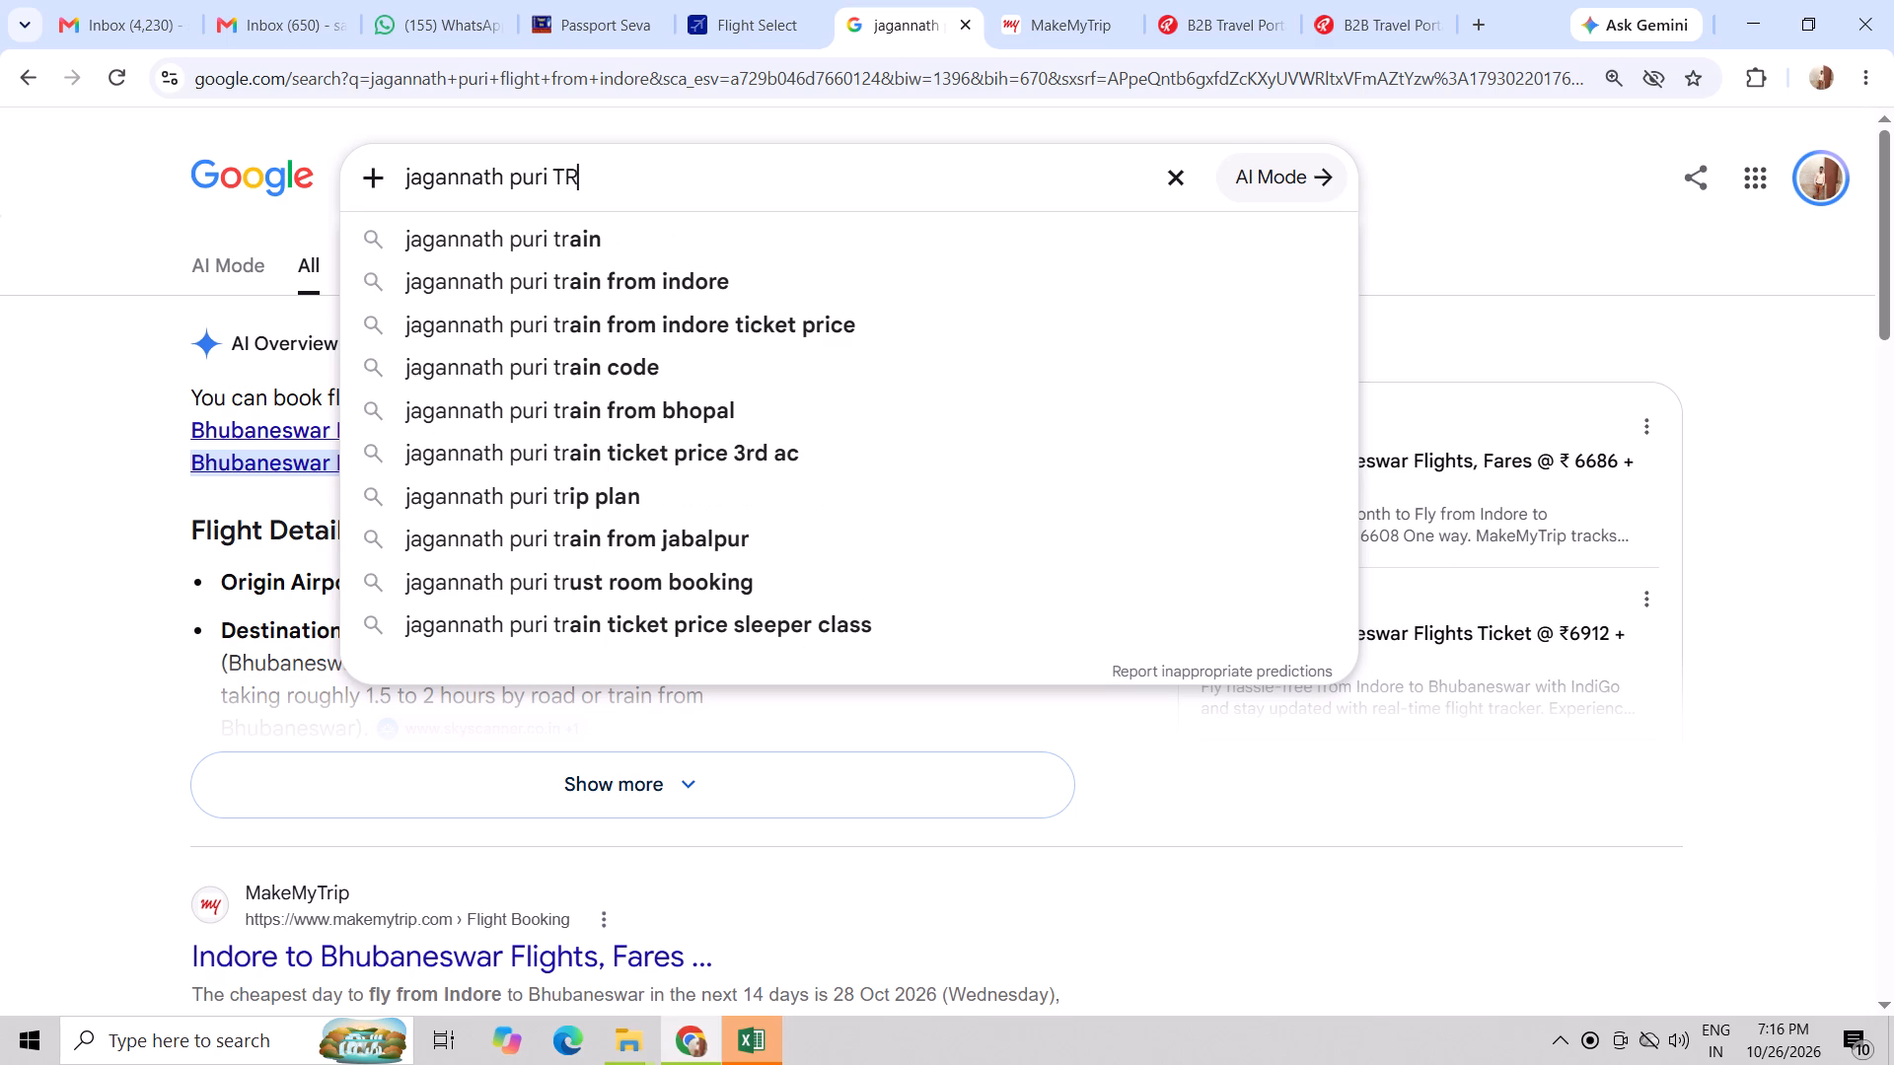
pyautogui.press('Down')
pyautogui.press('Down')
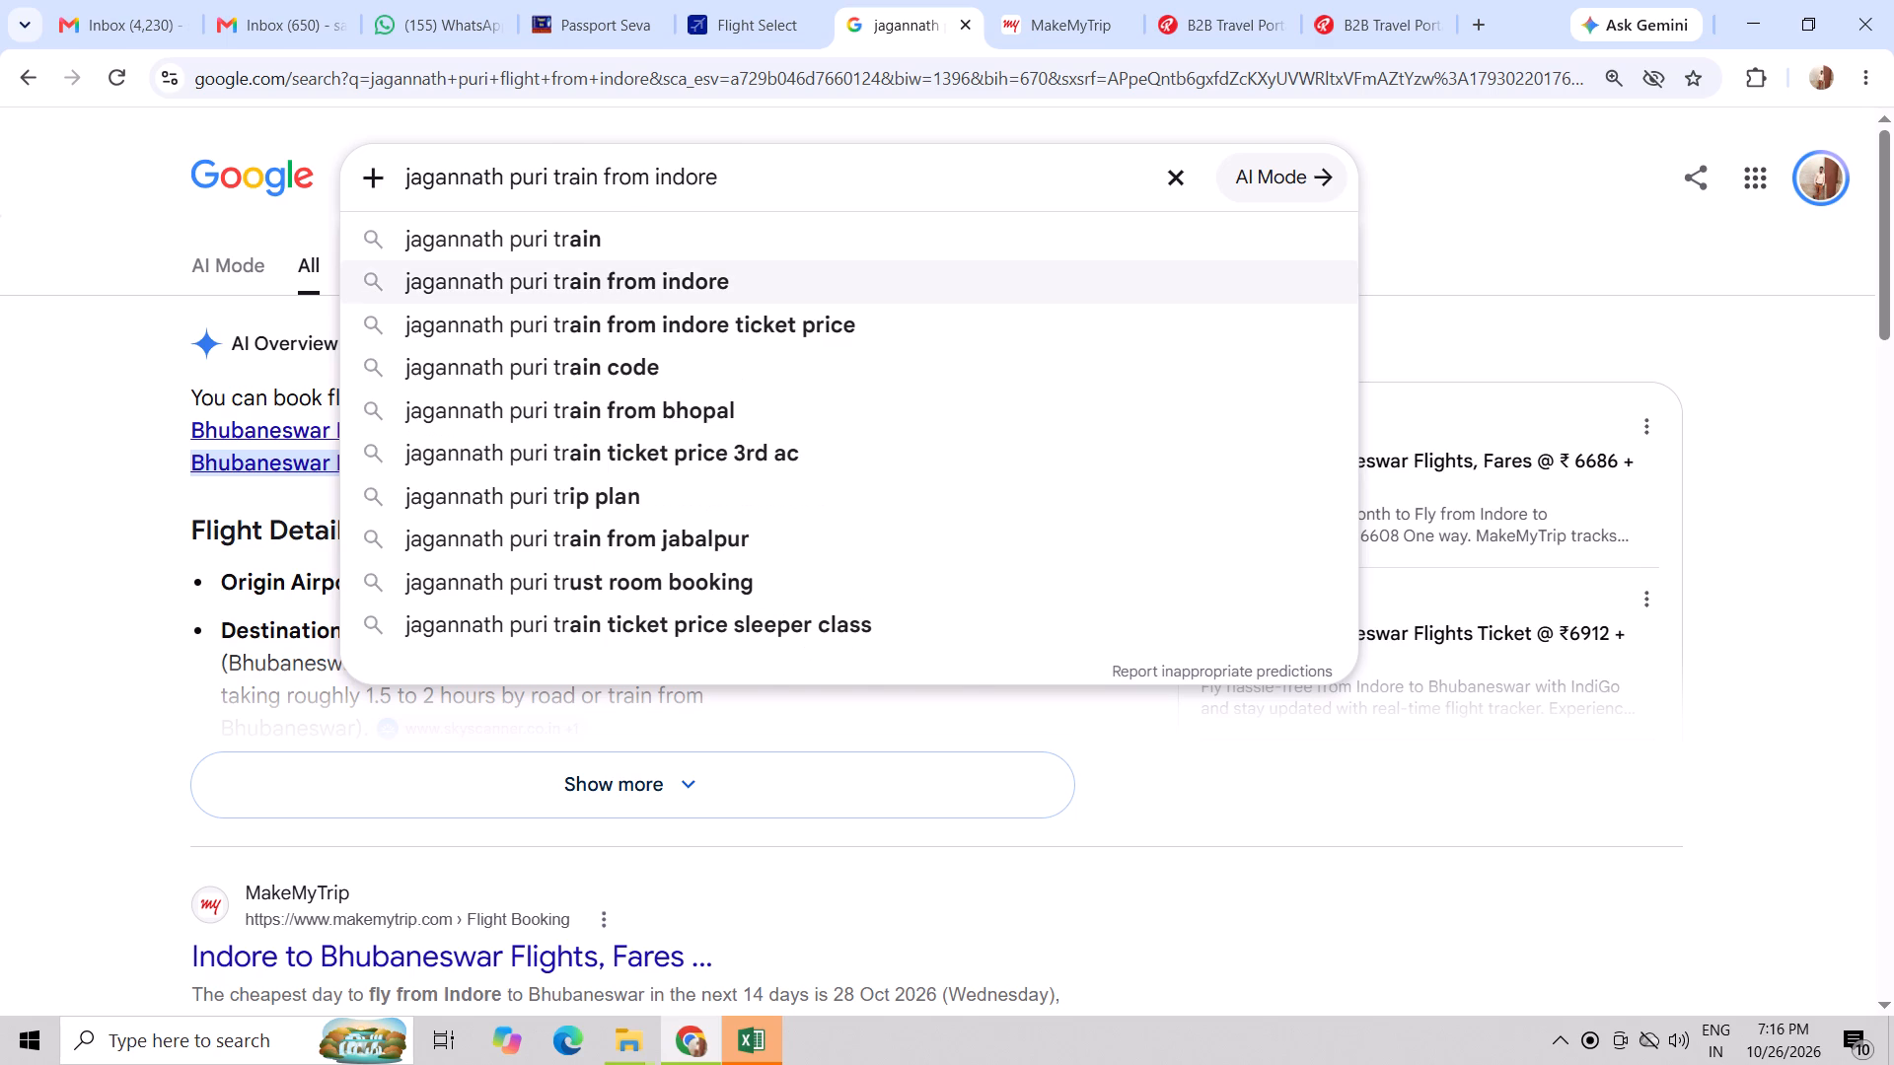
pyautogui.press('Return')
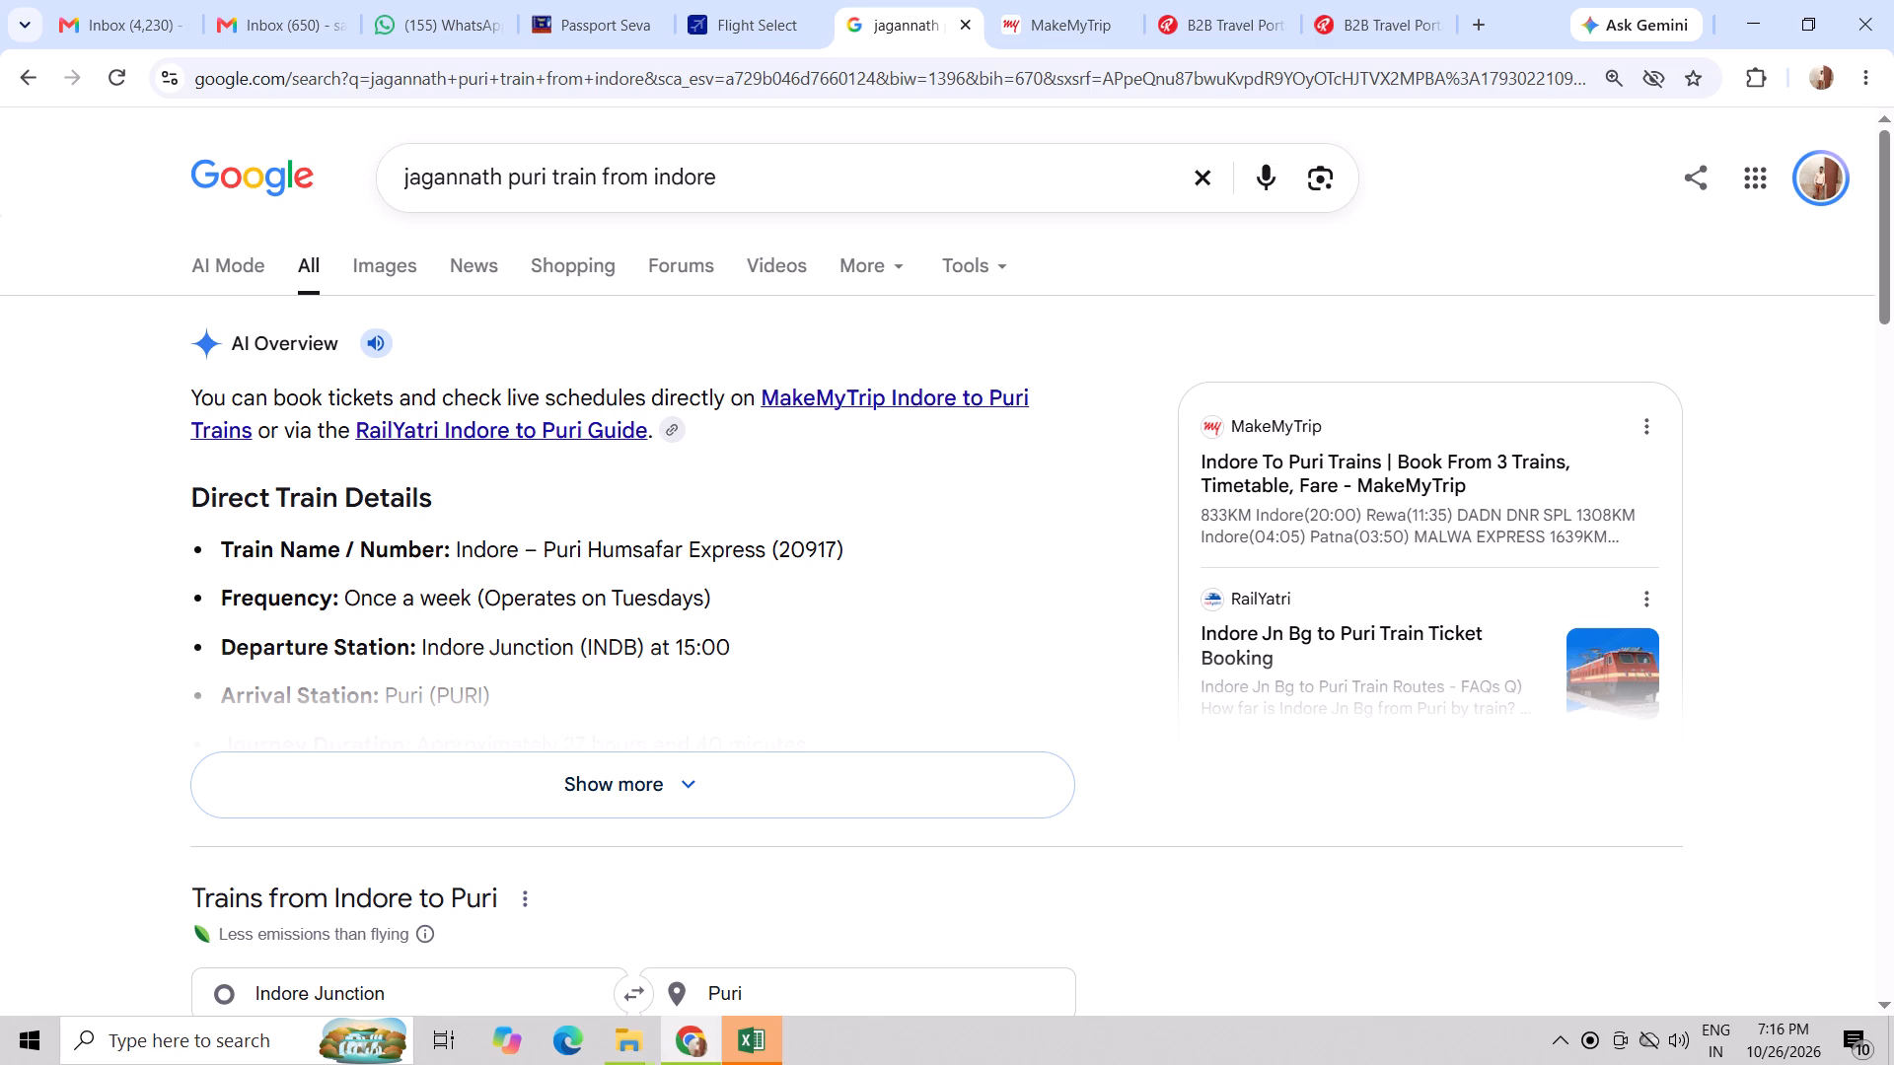
# Return to Riya's train booking page, set the Indore to Puri travel date to Tue, 17 Nov 2026, and search for trains.
pyautogui.click(1374, 20)
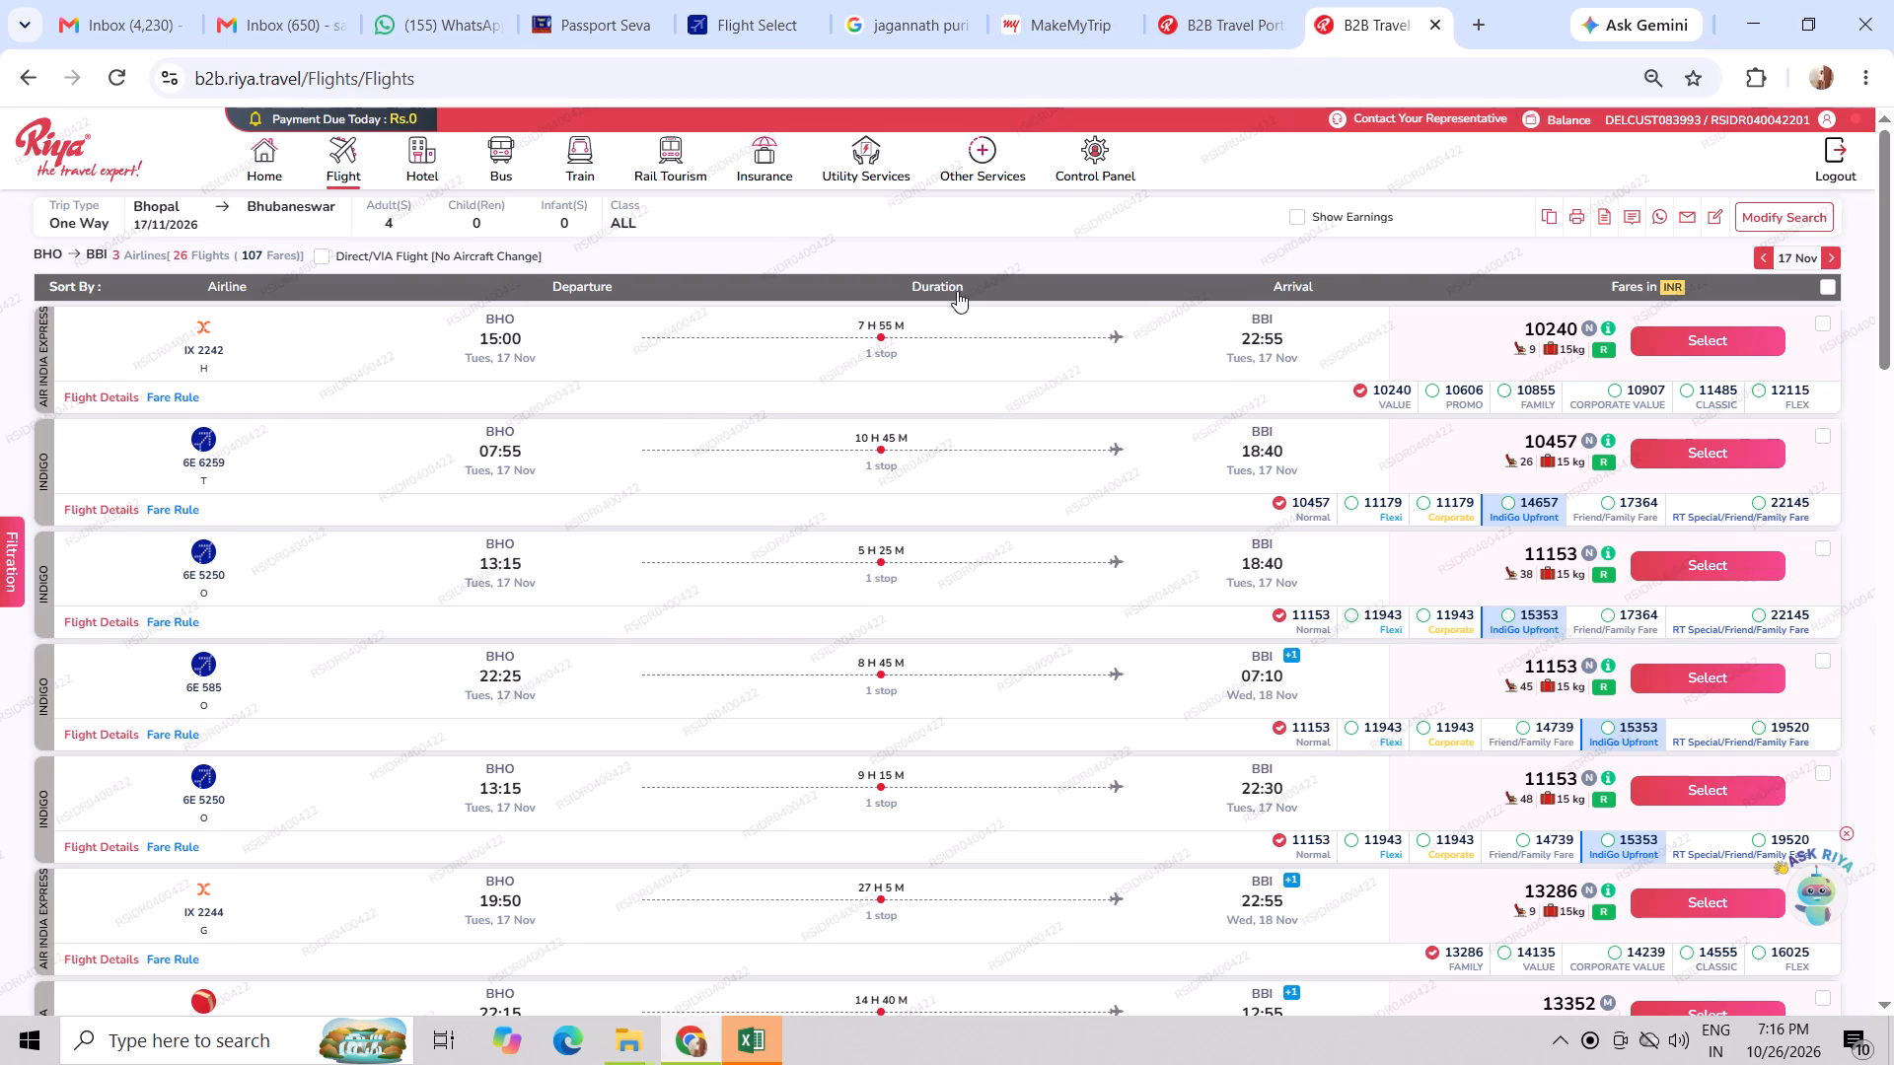
pyautogui.click(1225, 21)
pyautogui.click(532, 430)
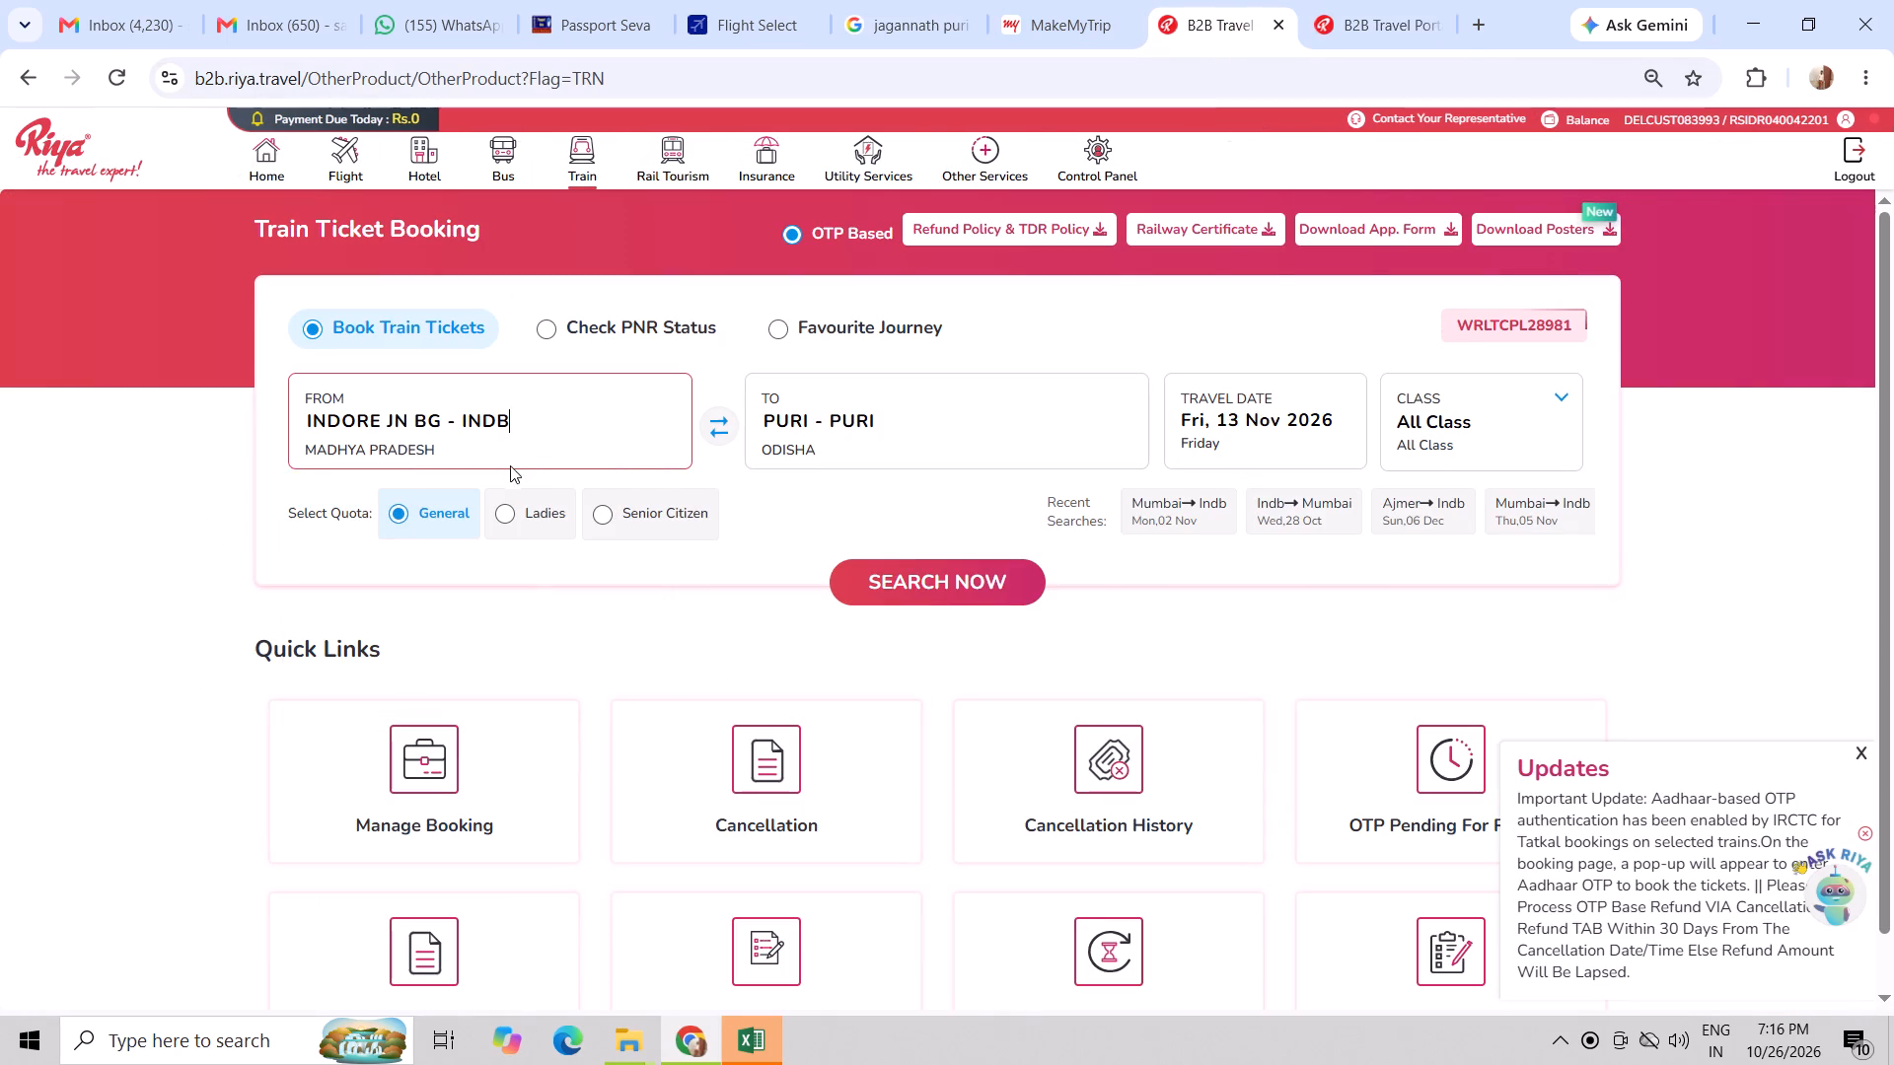
pyautogui.click(1247, 416)
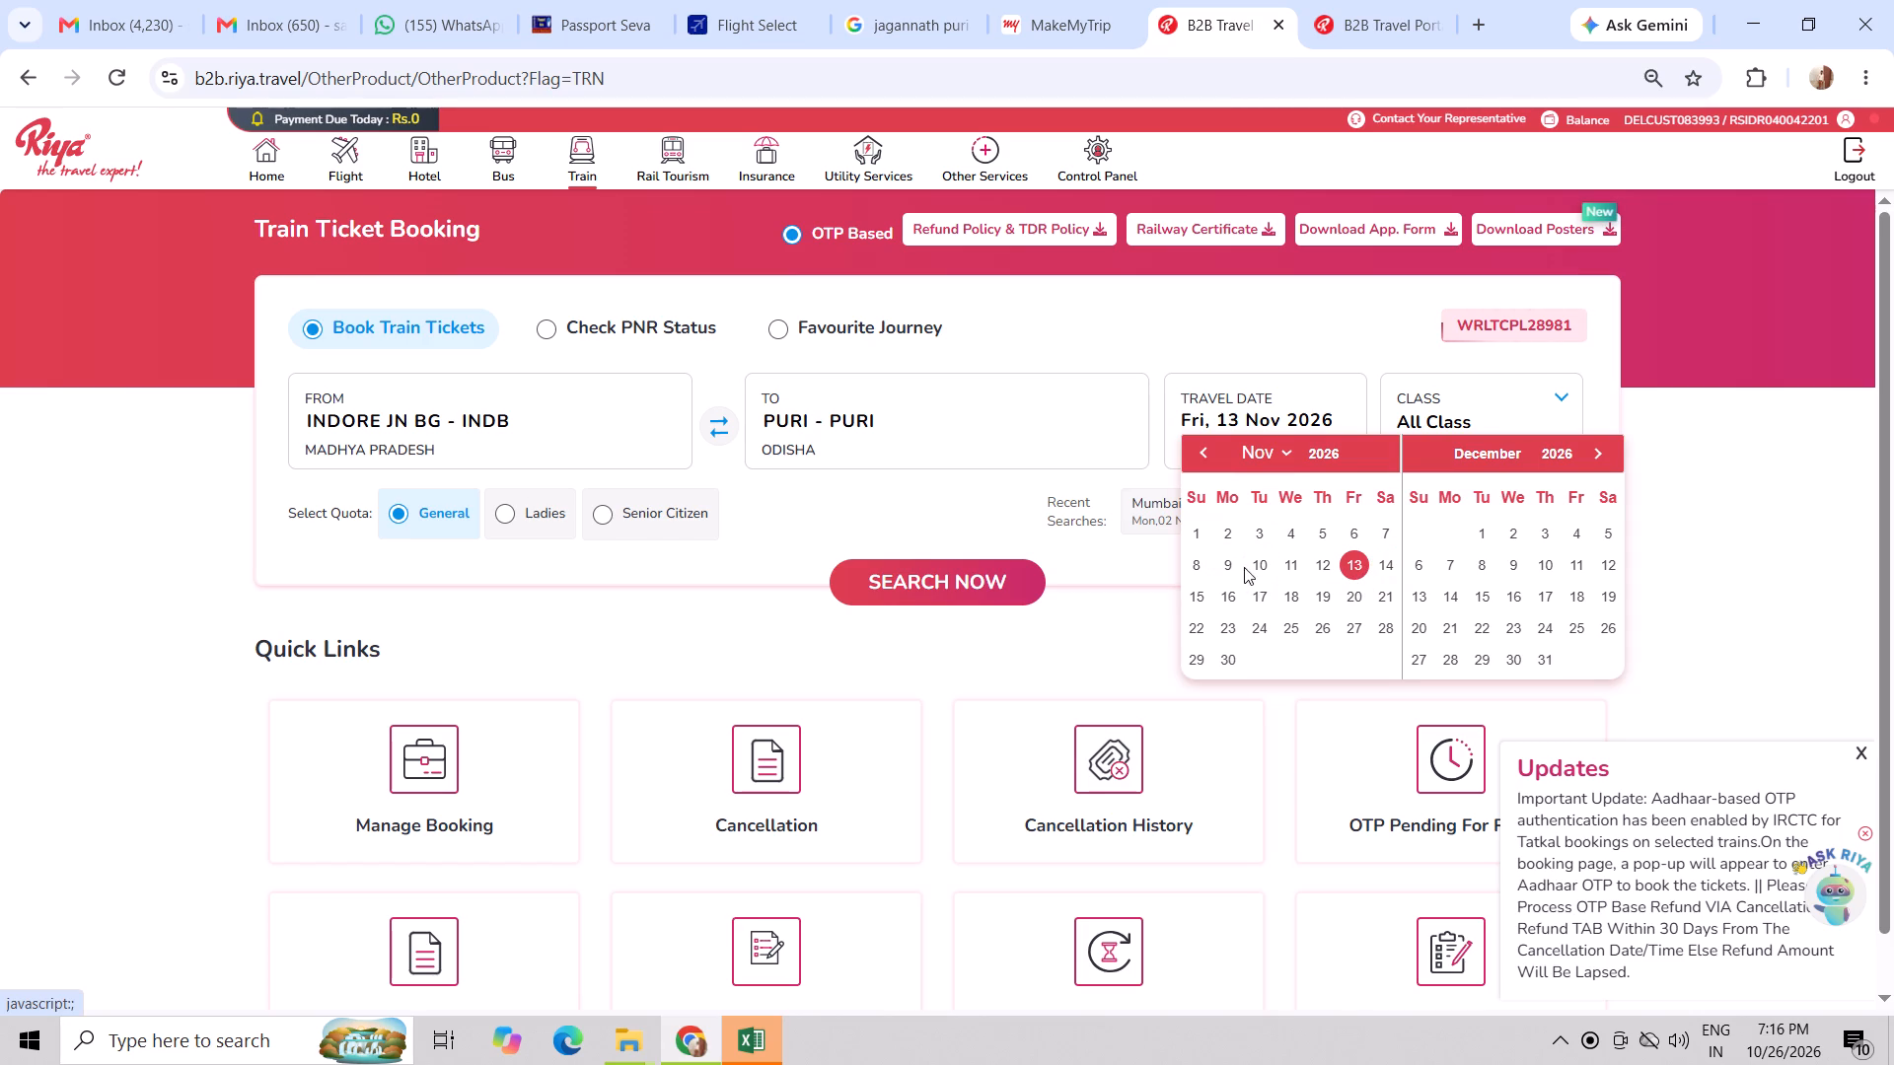
pyautogui.click(1258, 600)
pyautogui.click(1010, 584)
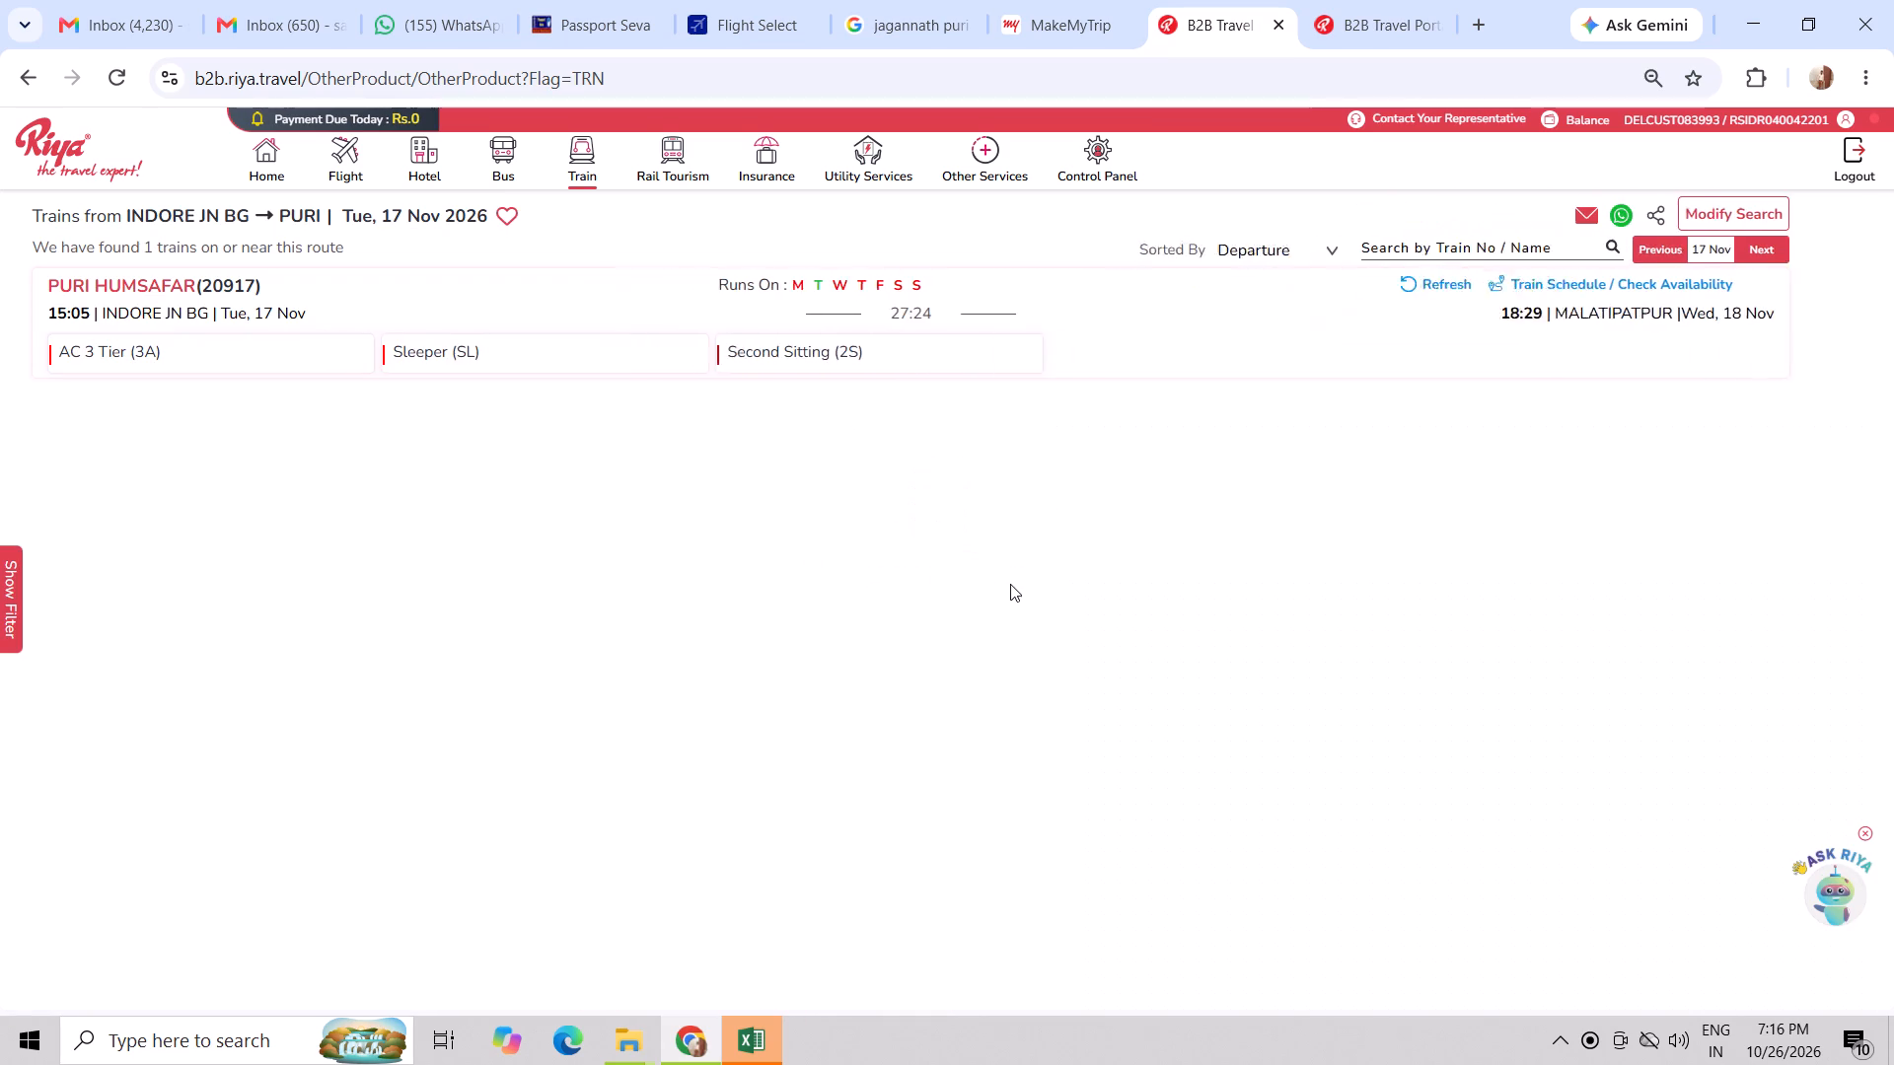
# Load the Puri Humsafar (20917) fare and availability for Second Sitting (2S), Sleeper (SL) and AC 3 Tier (3A).
pyautogui.click(893, 344)
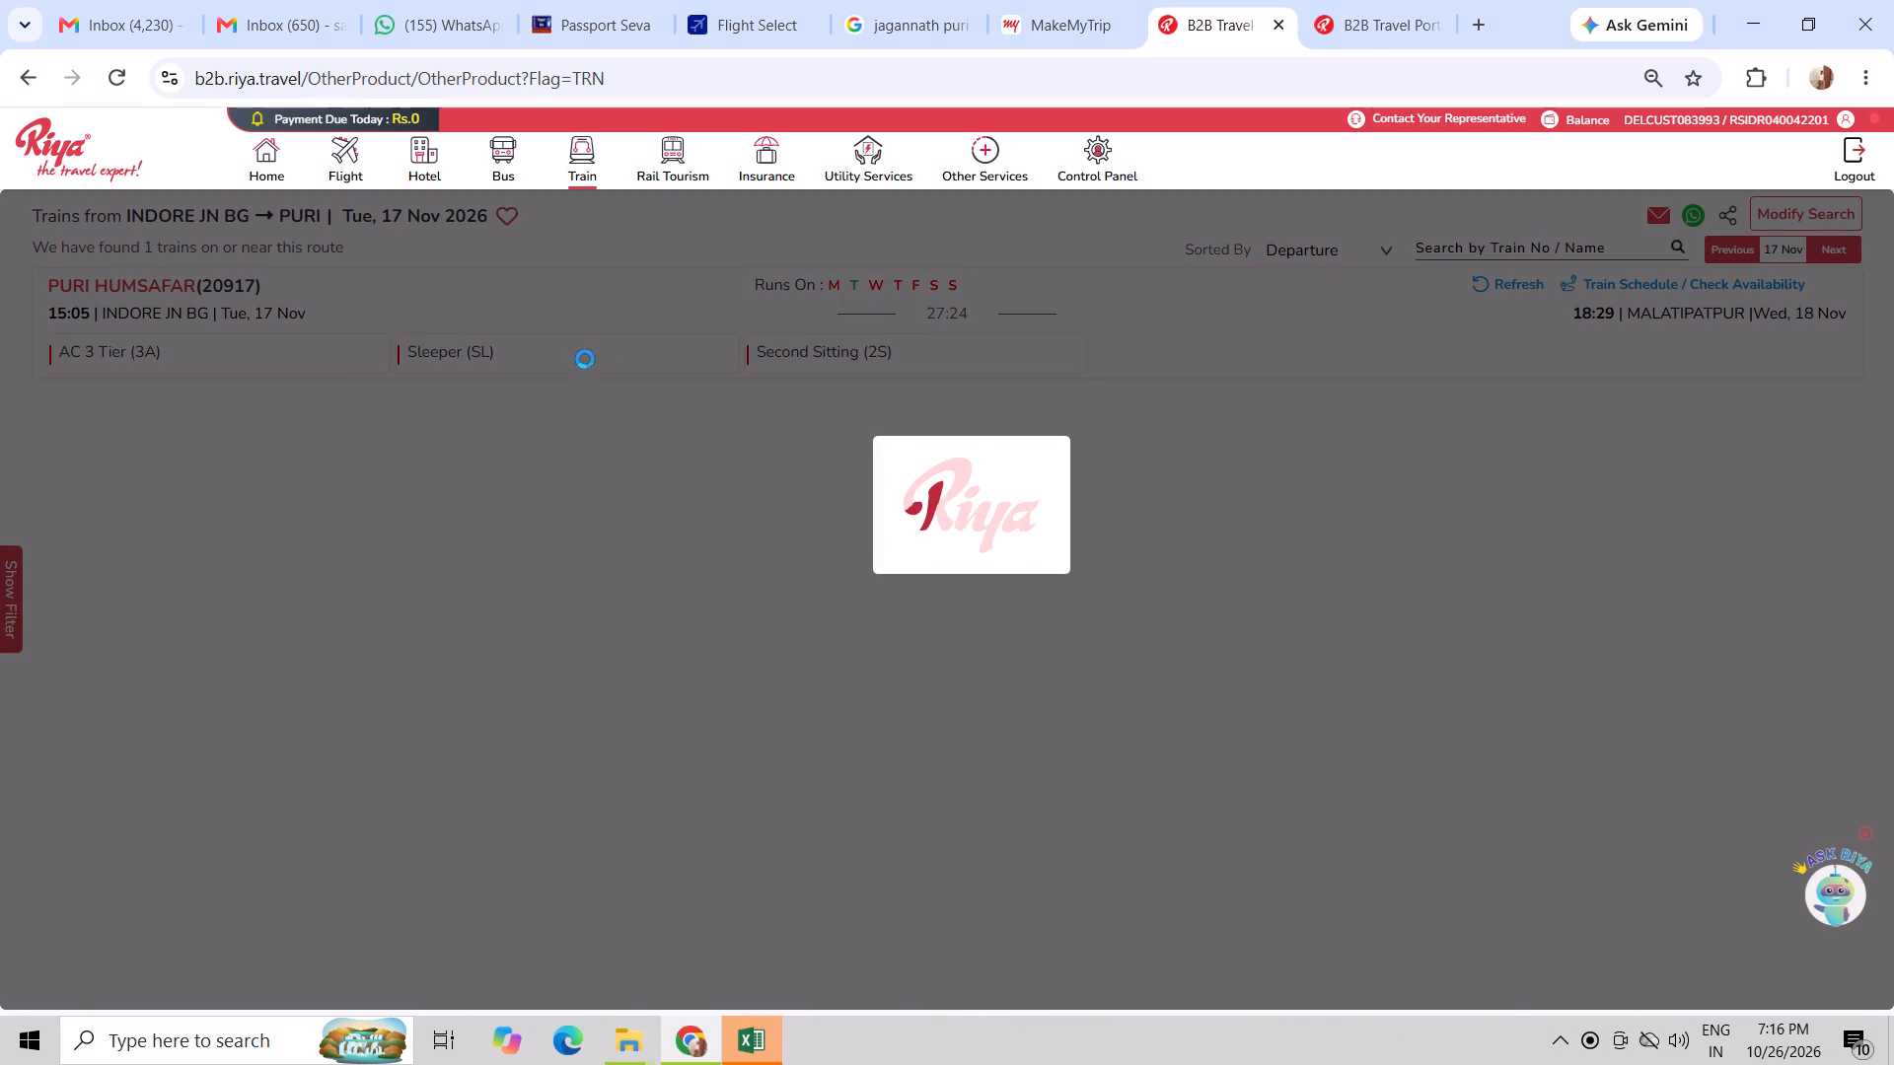
pyautogui.click(584, 363)
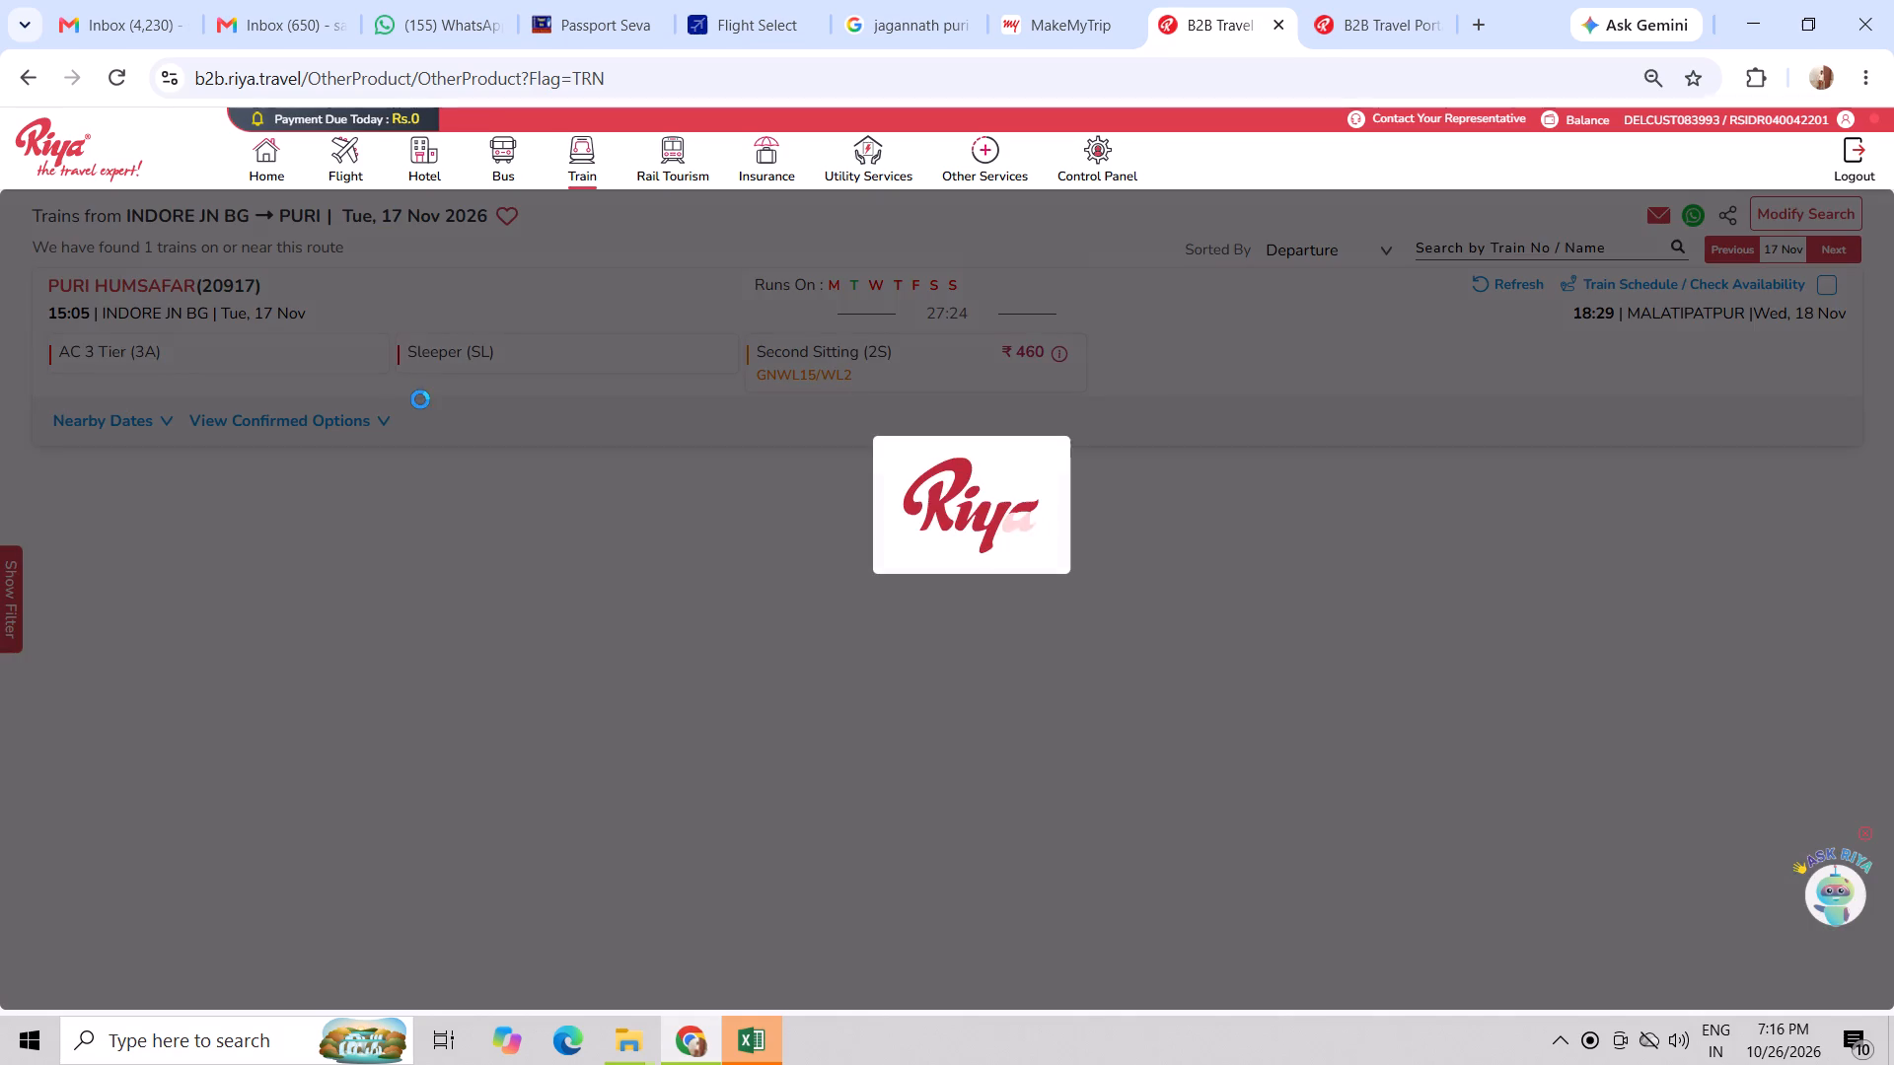
pyautogui.click(300, 361)
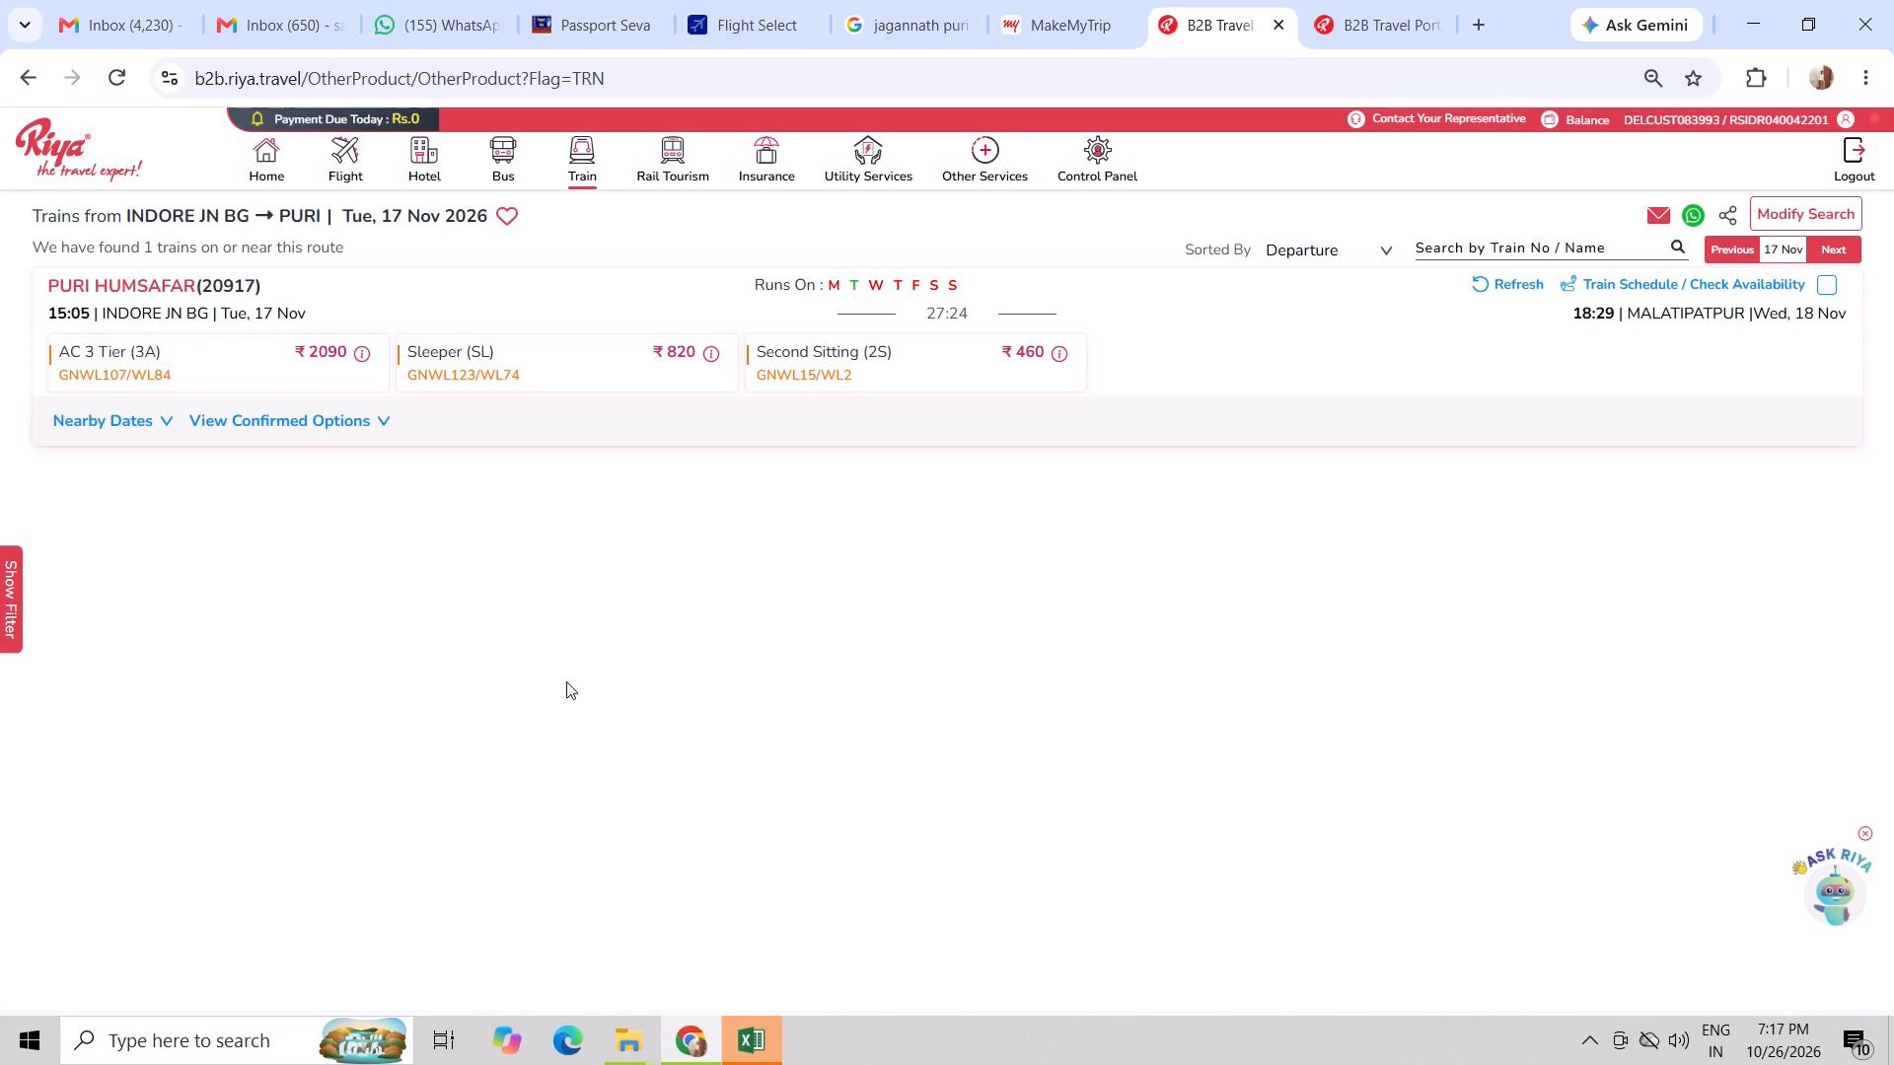
# Capture a rectangular screen snip of the Indore to Puri train result, from the Riya page header to below the class fares.
pyautogui.press('shift+super+s')
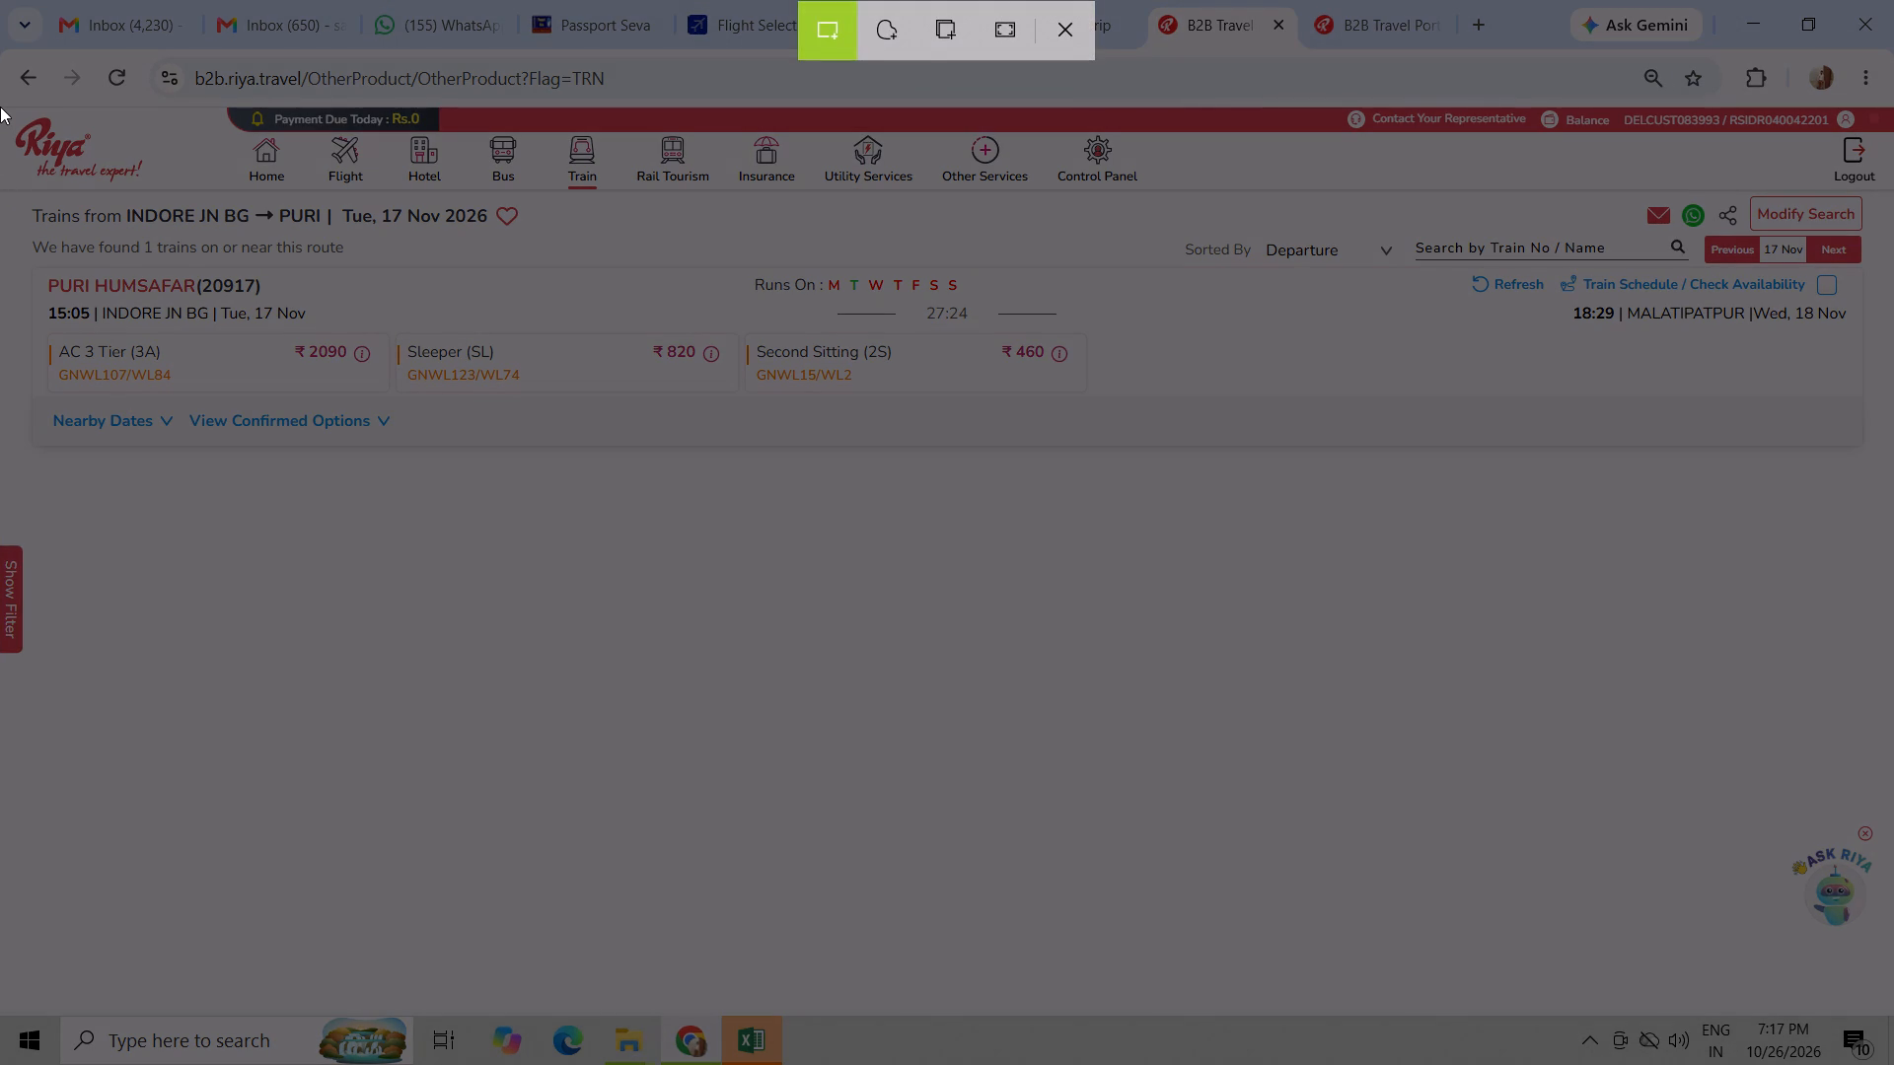
pyautogui.moveTo(0, 104); pyautogui.dragTo(1893, 639)
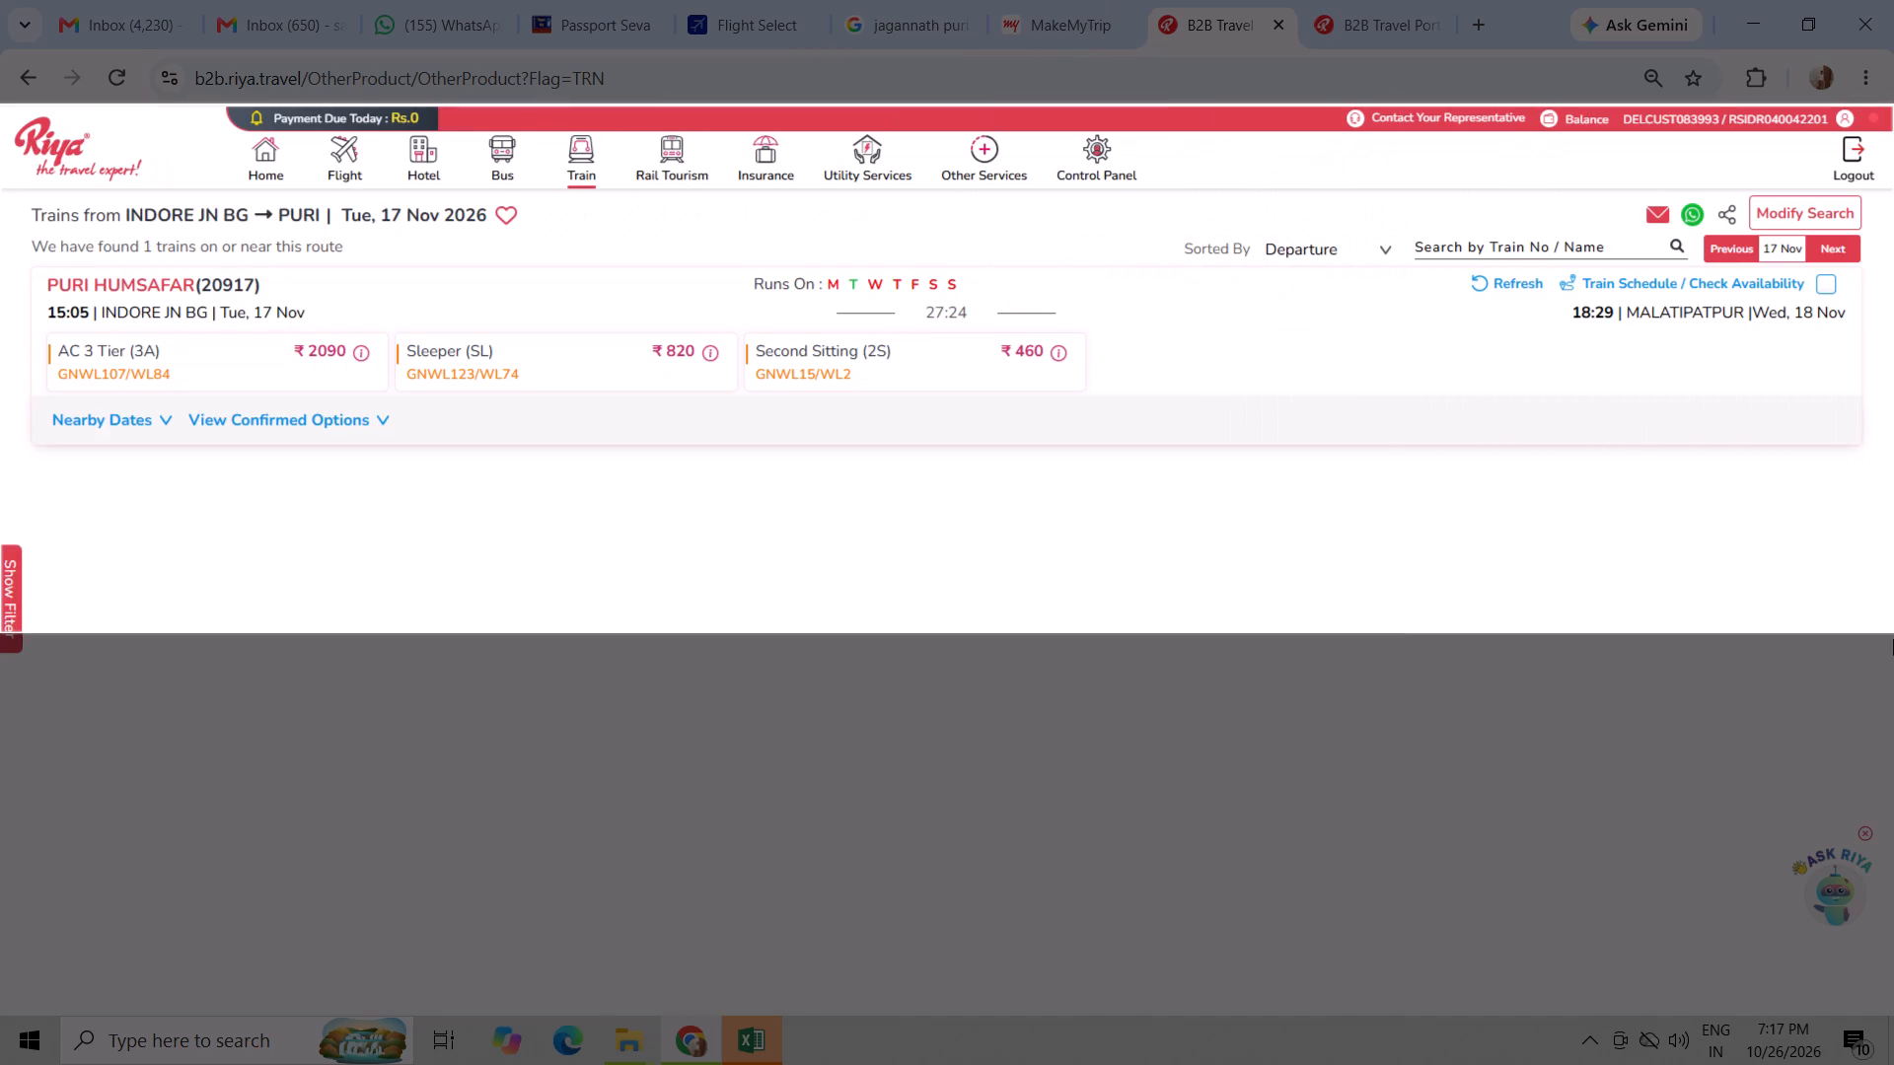
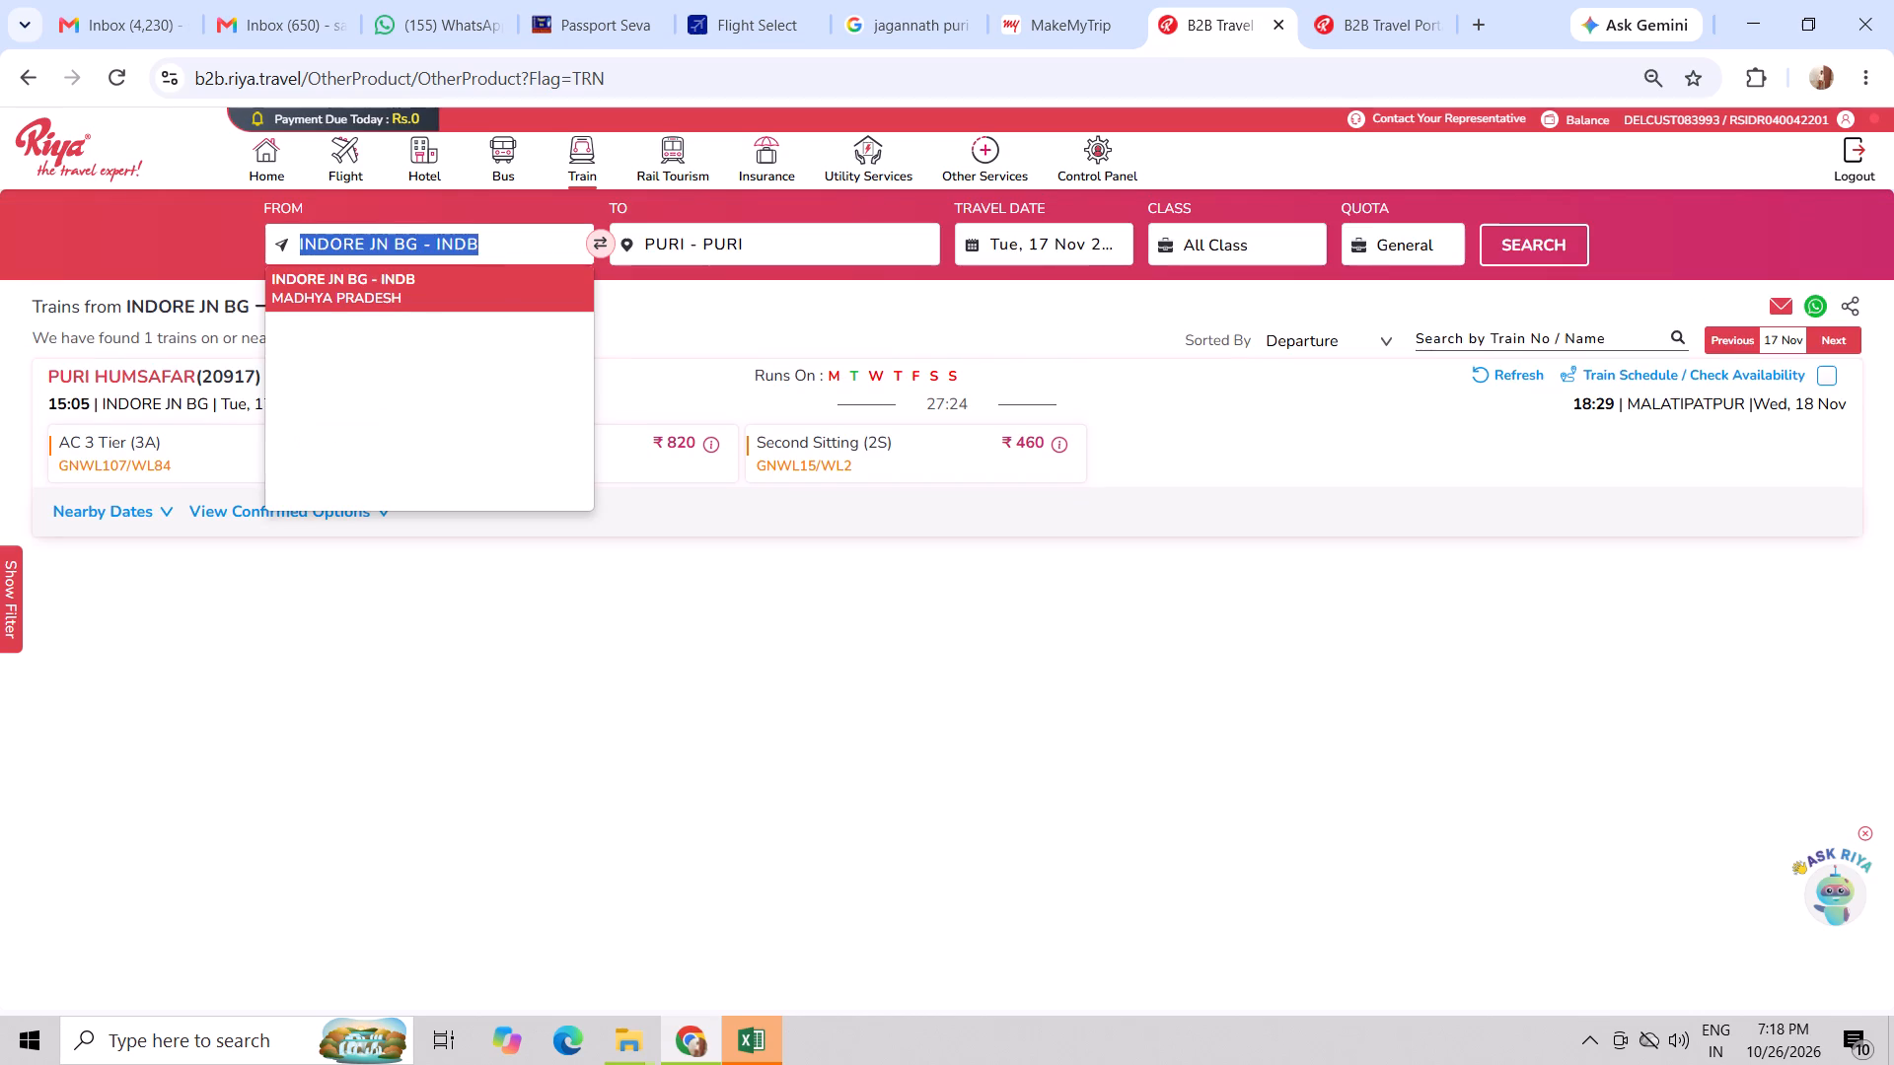
# Set the departure station to Bhopal Jn (BPL) and search for trains to Puri on Tue, 17 Nov 2026.
pyautogui.write('HOAPL')
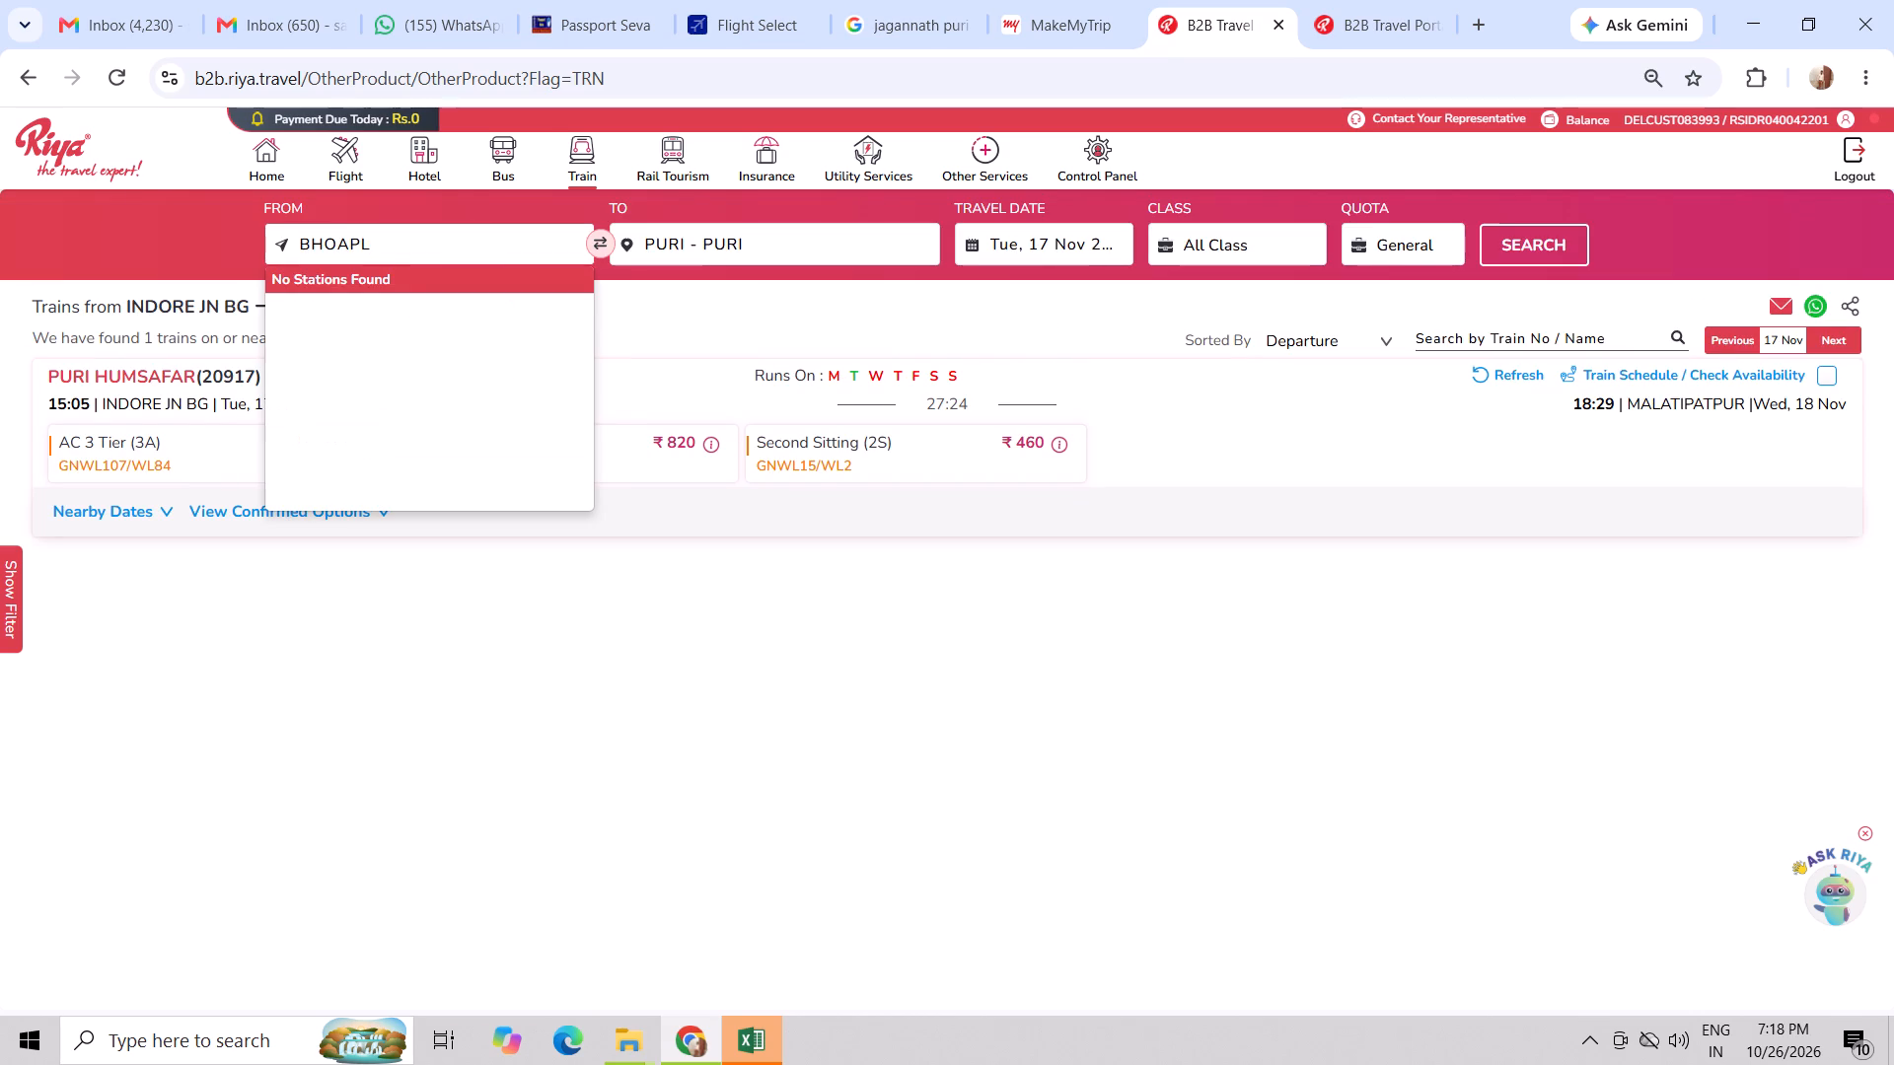
pyautogui.tripleClick(400, 251)
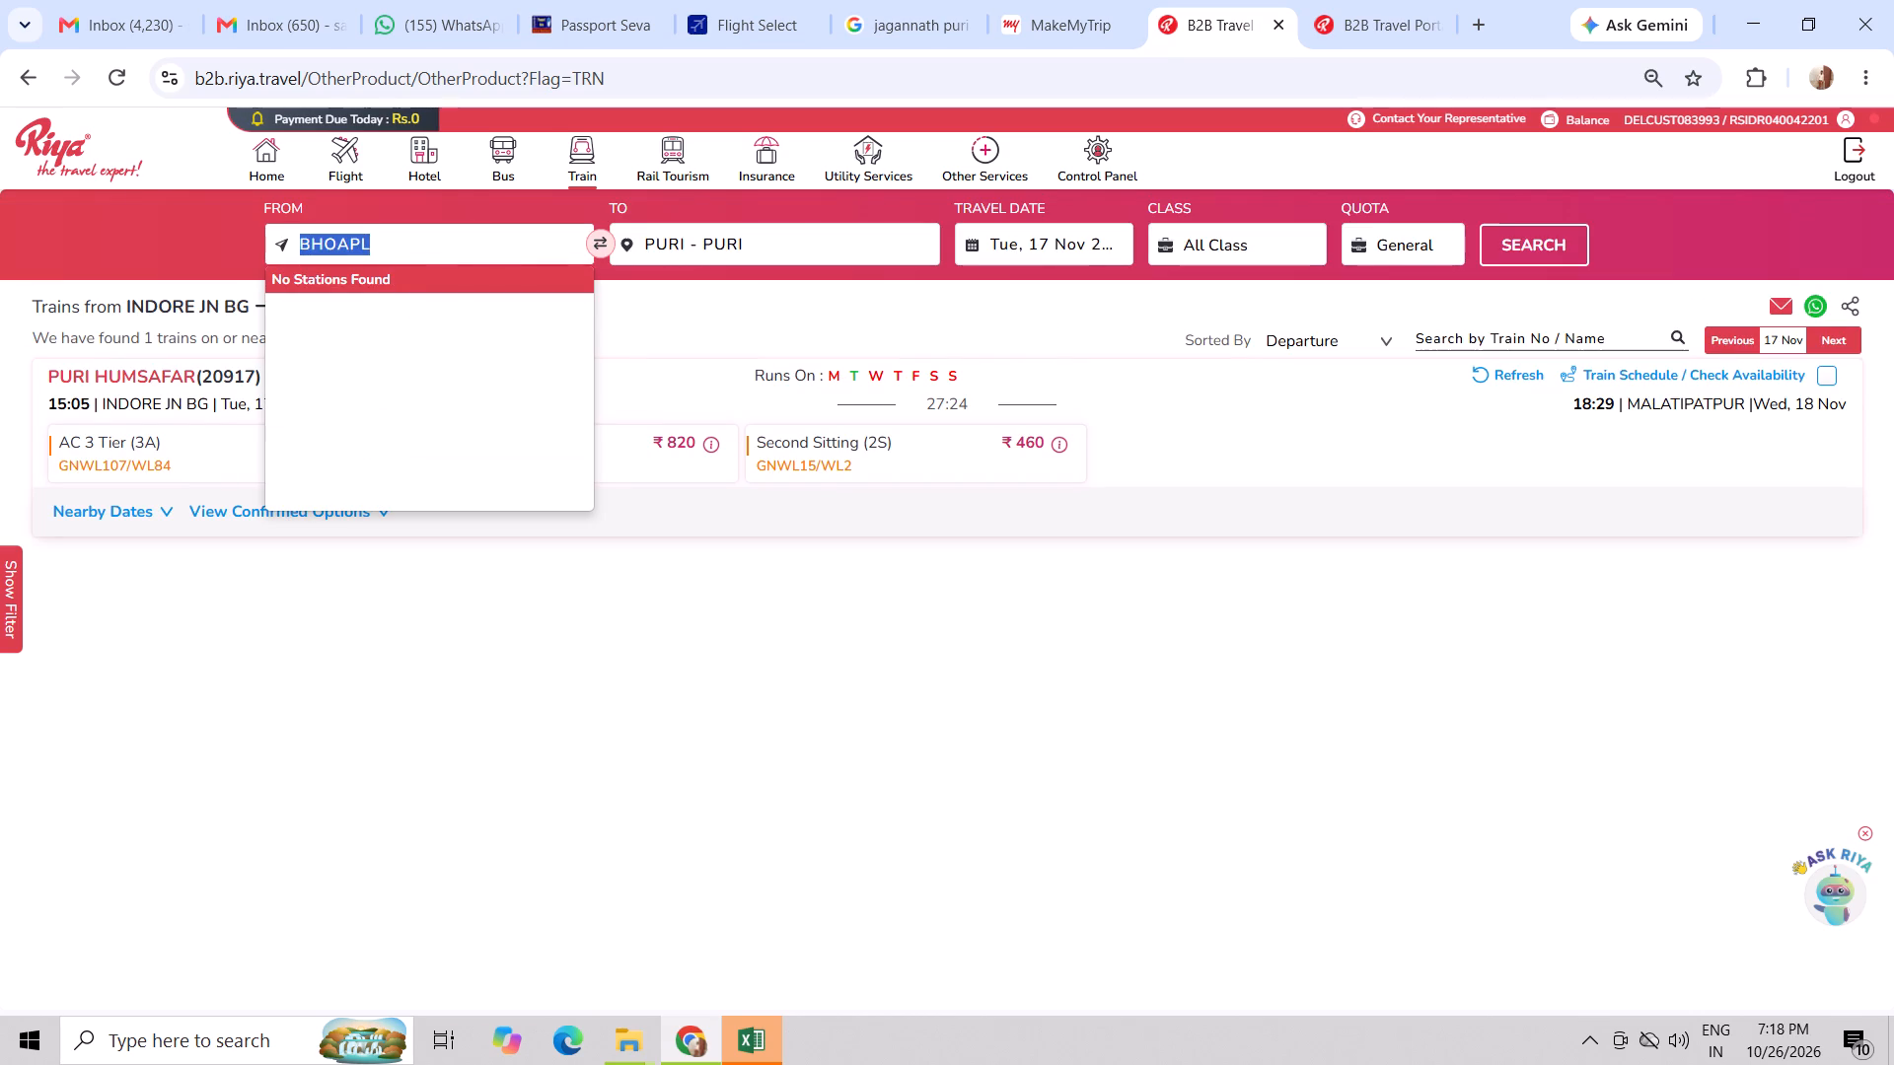
pyautogui.write('BH')
pyautogui.write('OPAL')
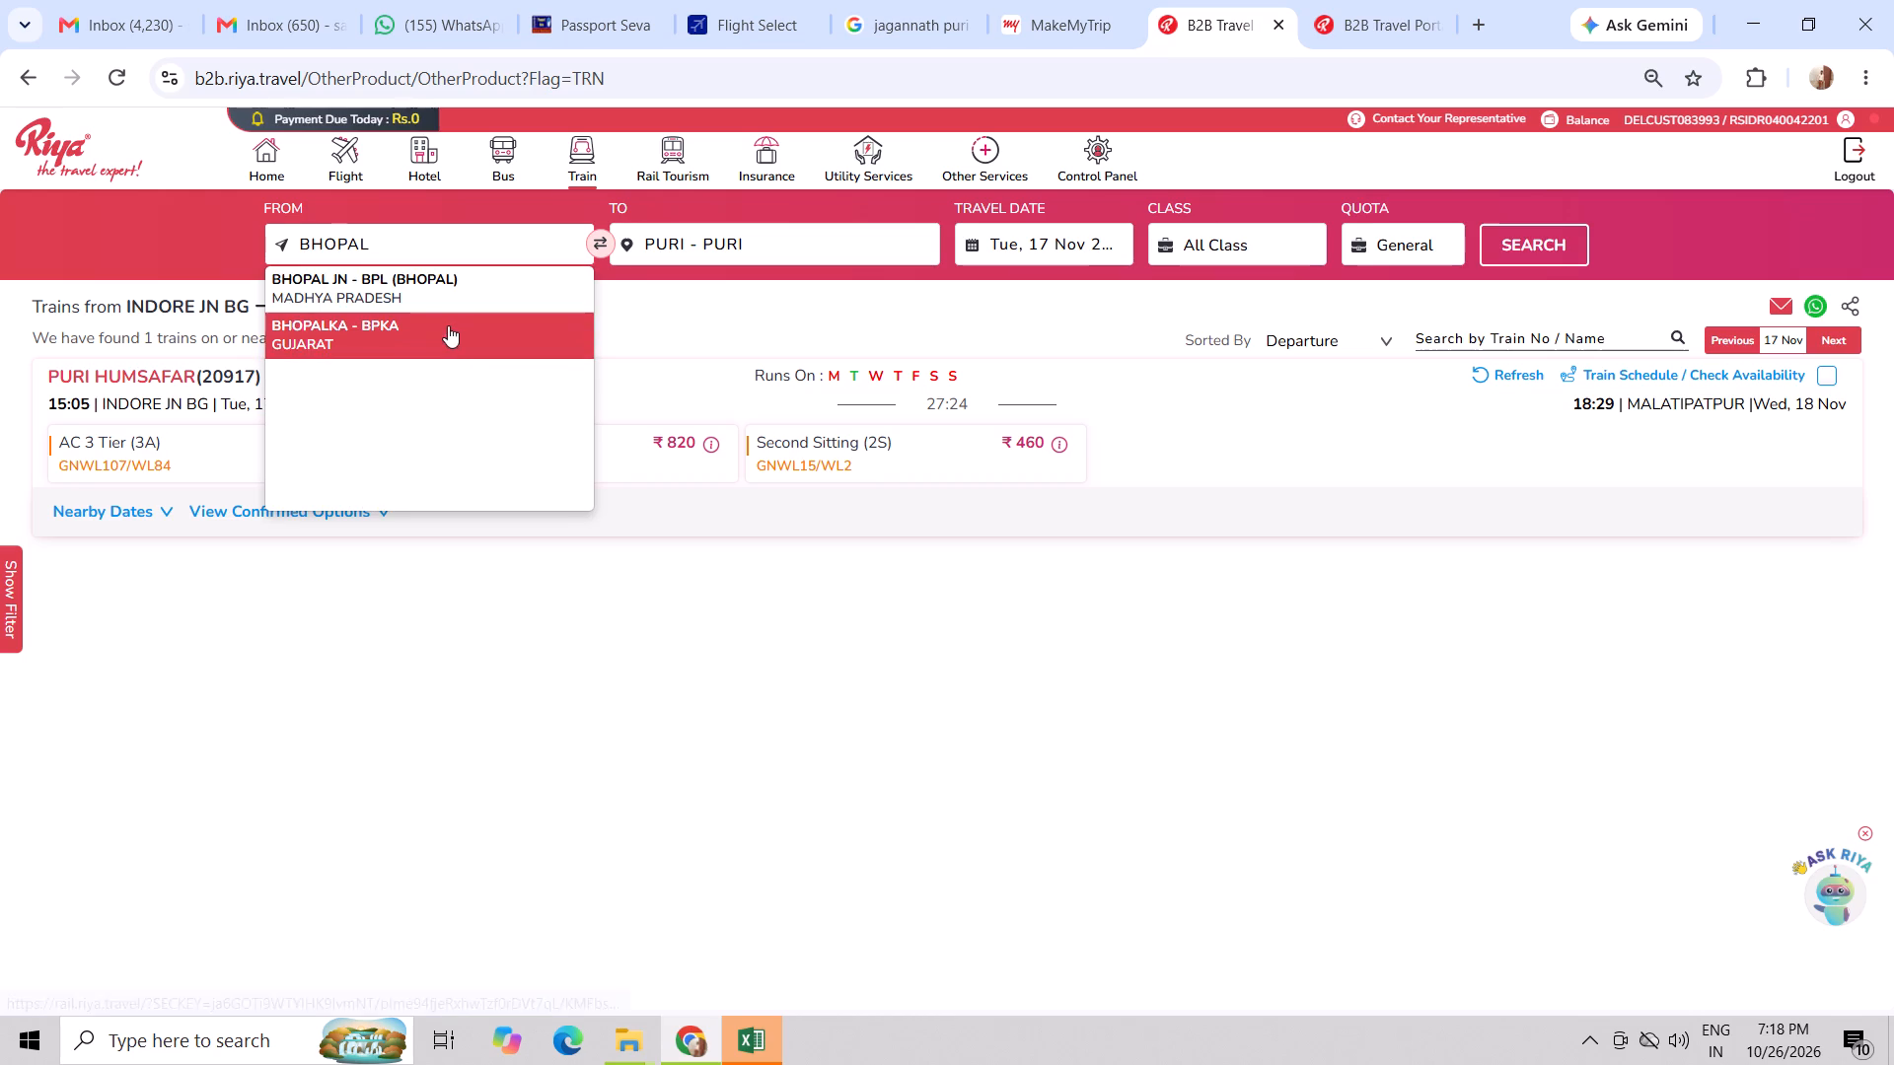
pyautogui.click(435, 298)
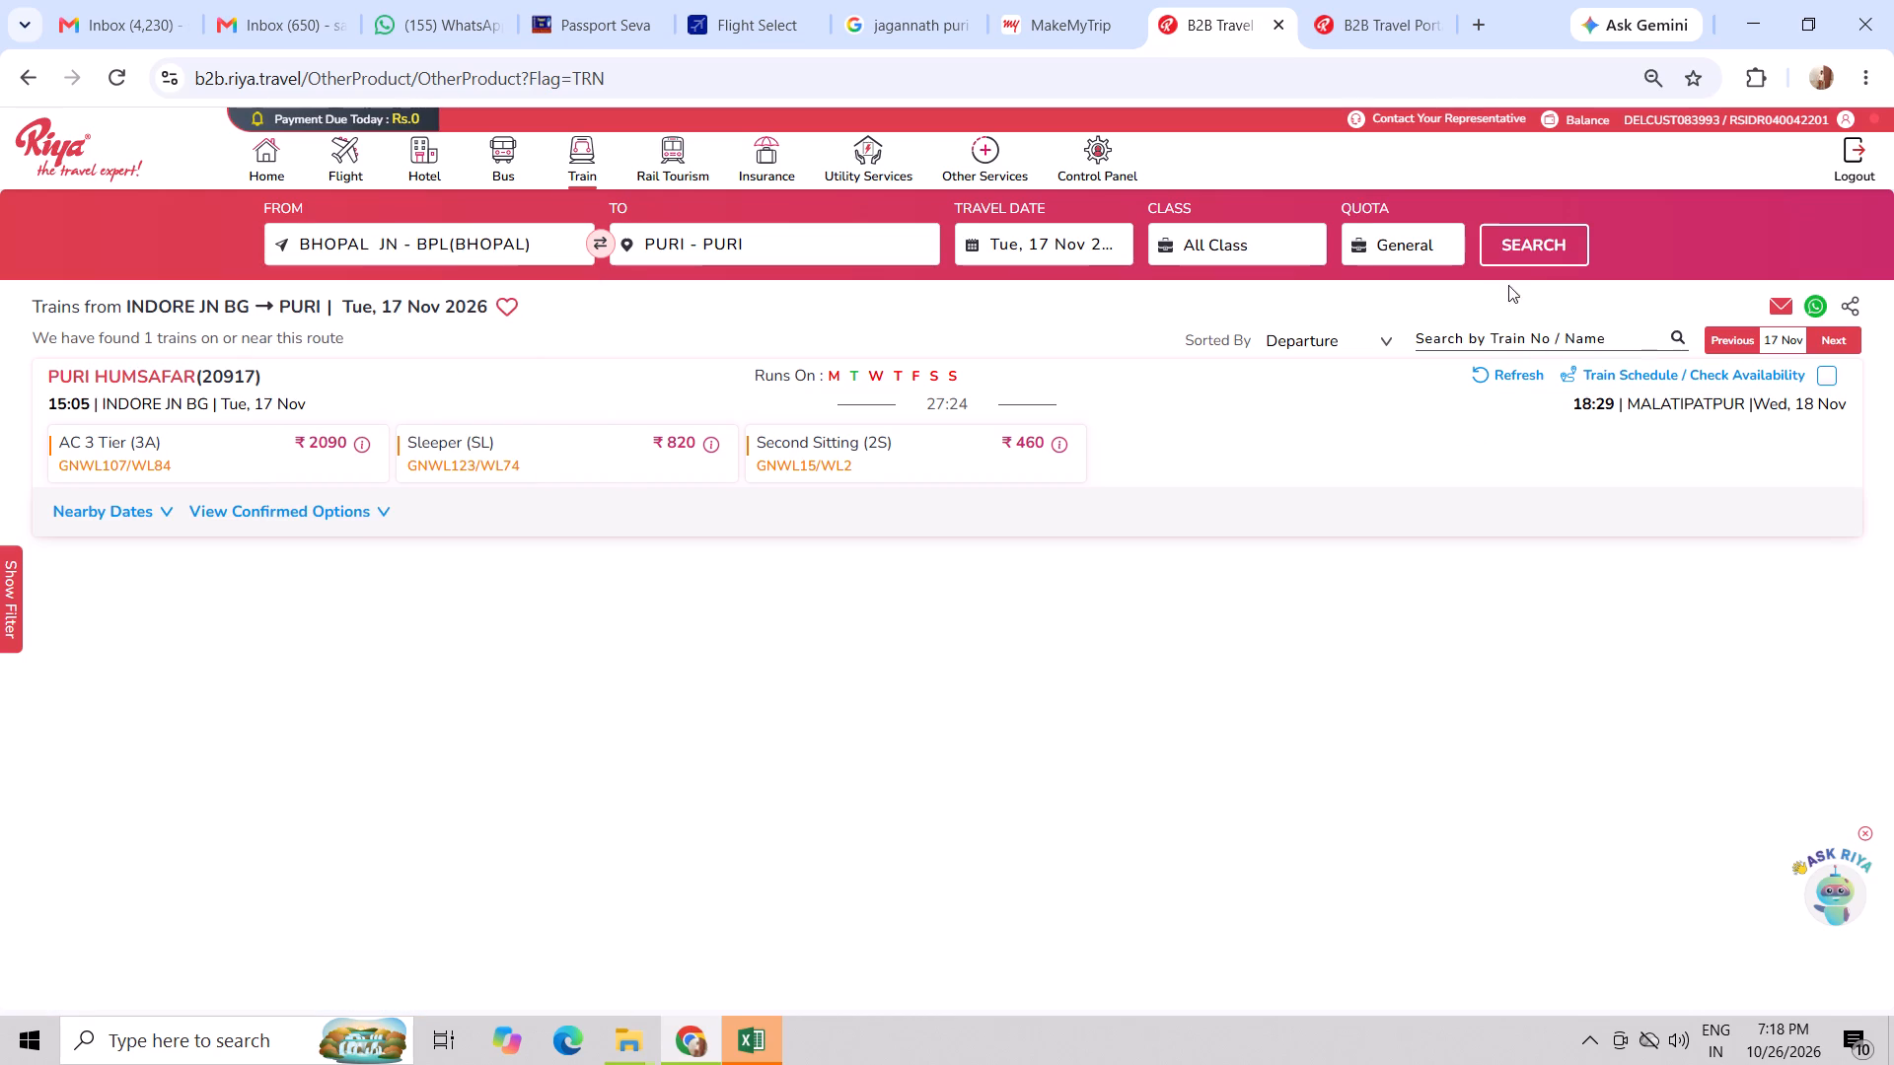
pyautogui.click(1530, 246)
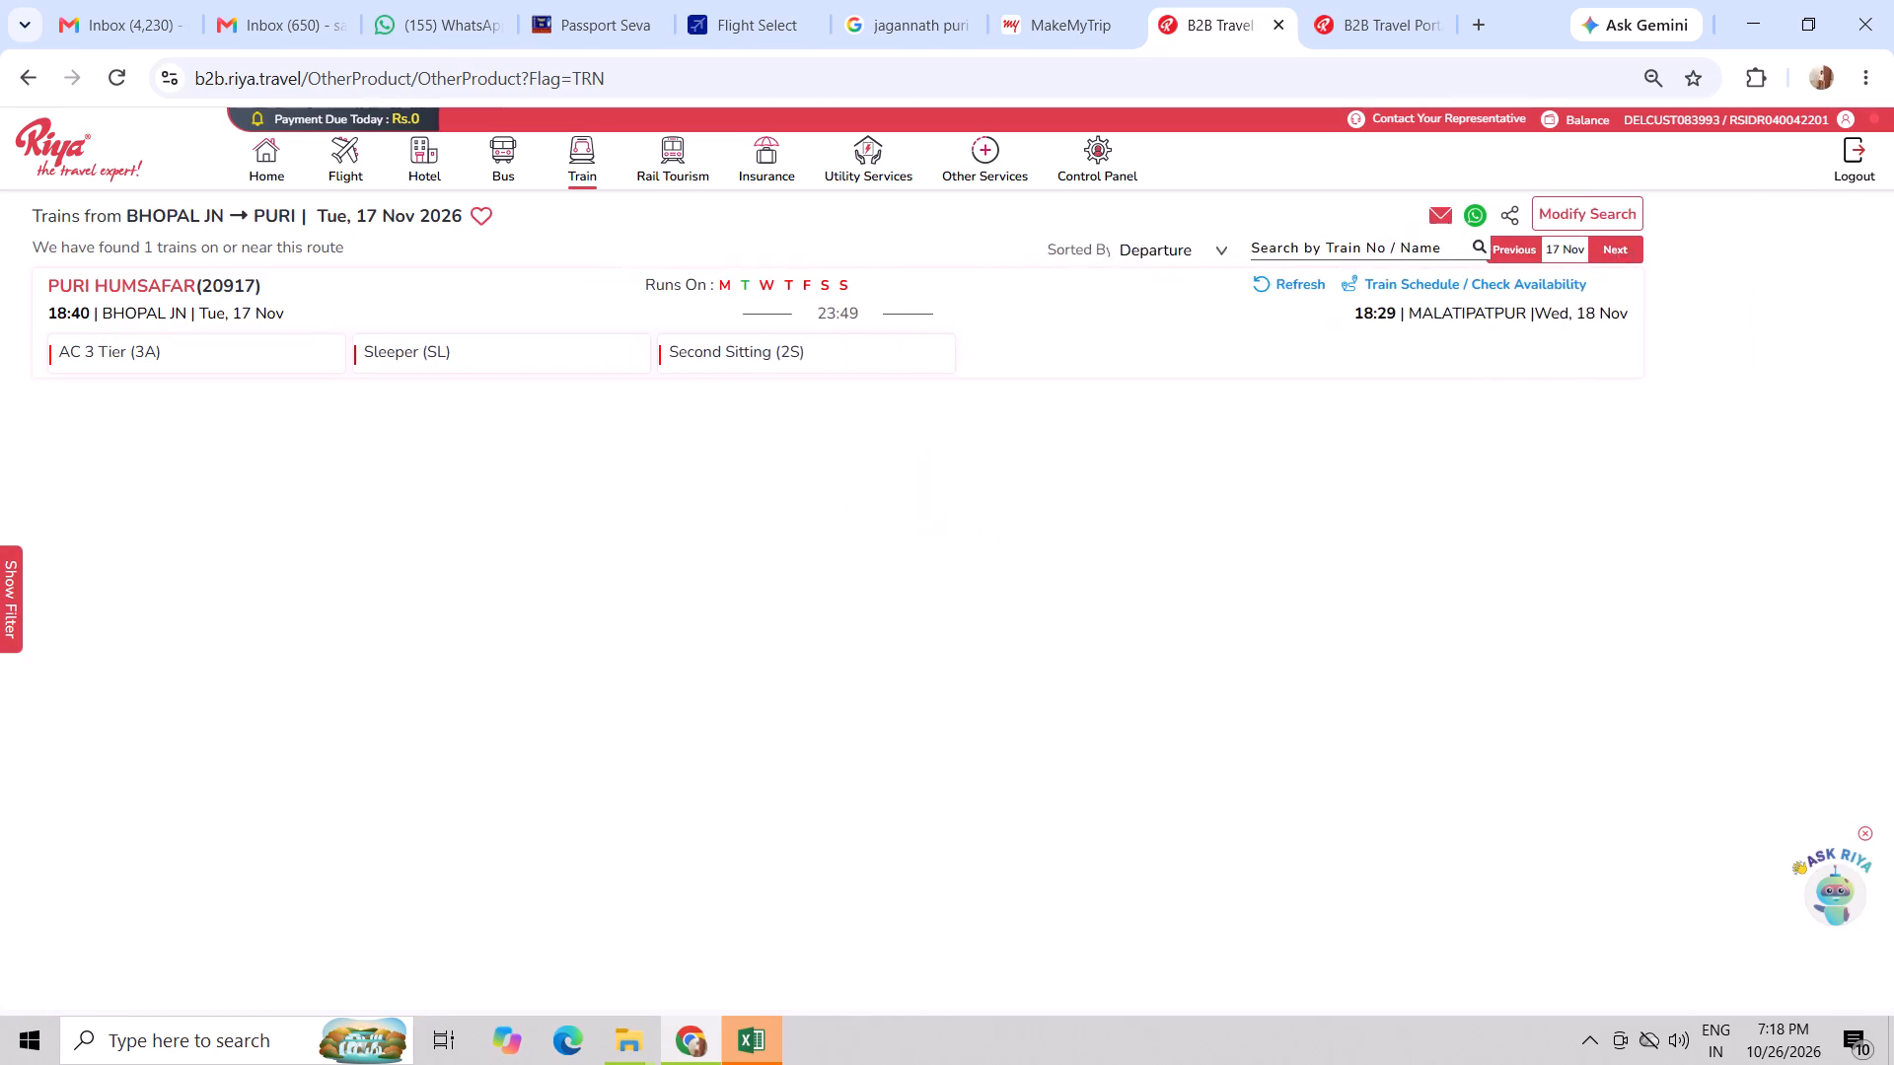
# Load the Puri Humsafar (20917) fare and availability from Bhopal for 2S, SL and 3A, and reopen the search form.
pyautogui.click(870, 354)
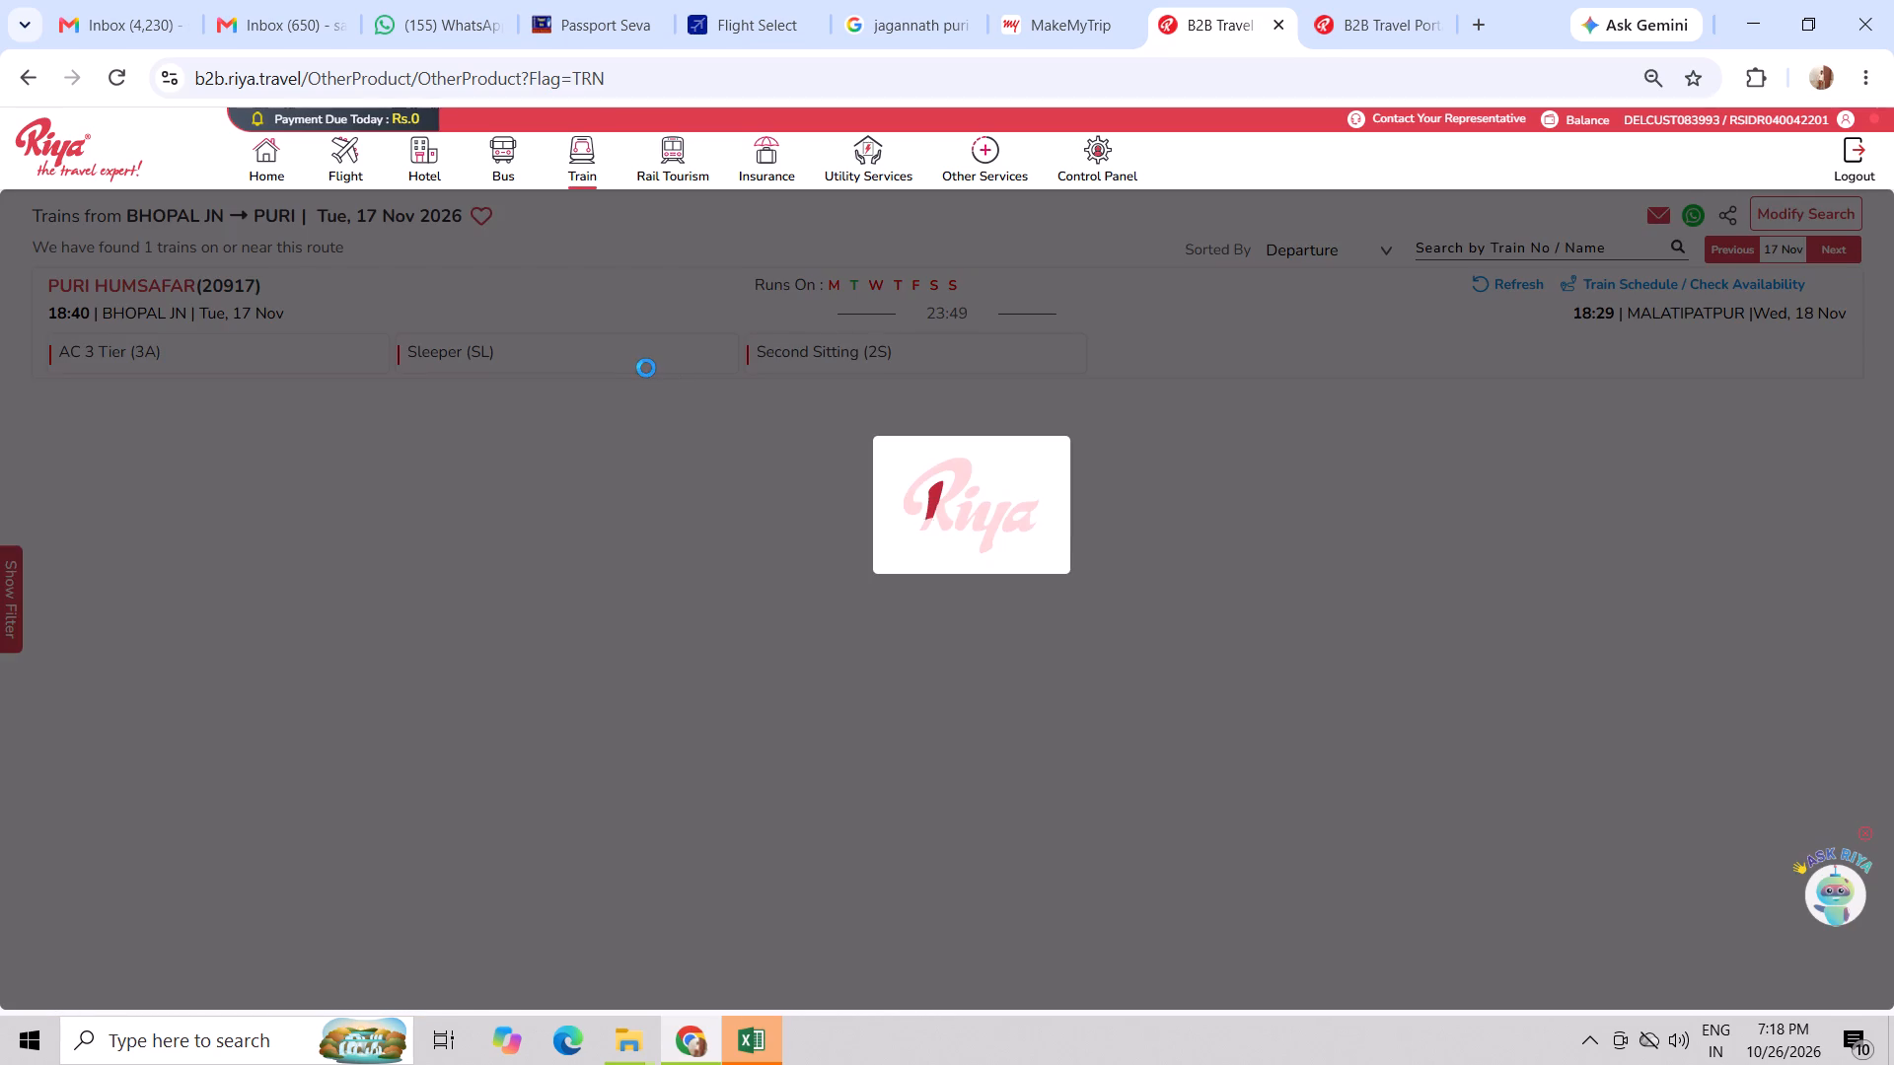
pyautogui.click(642, 358)
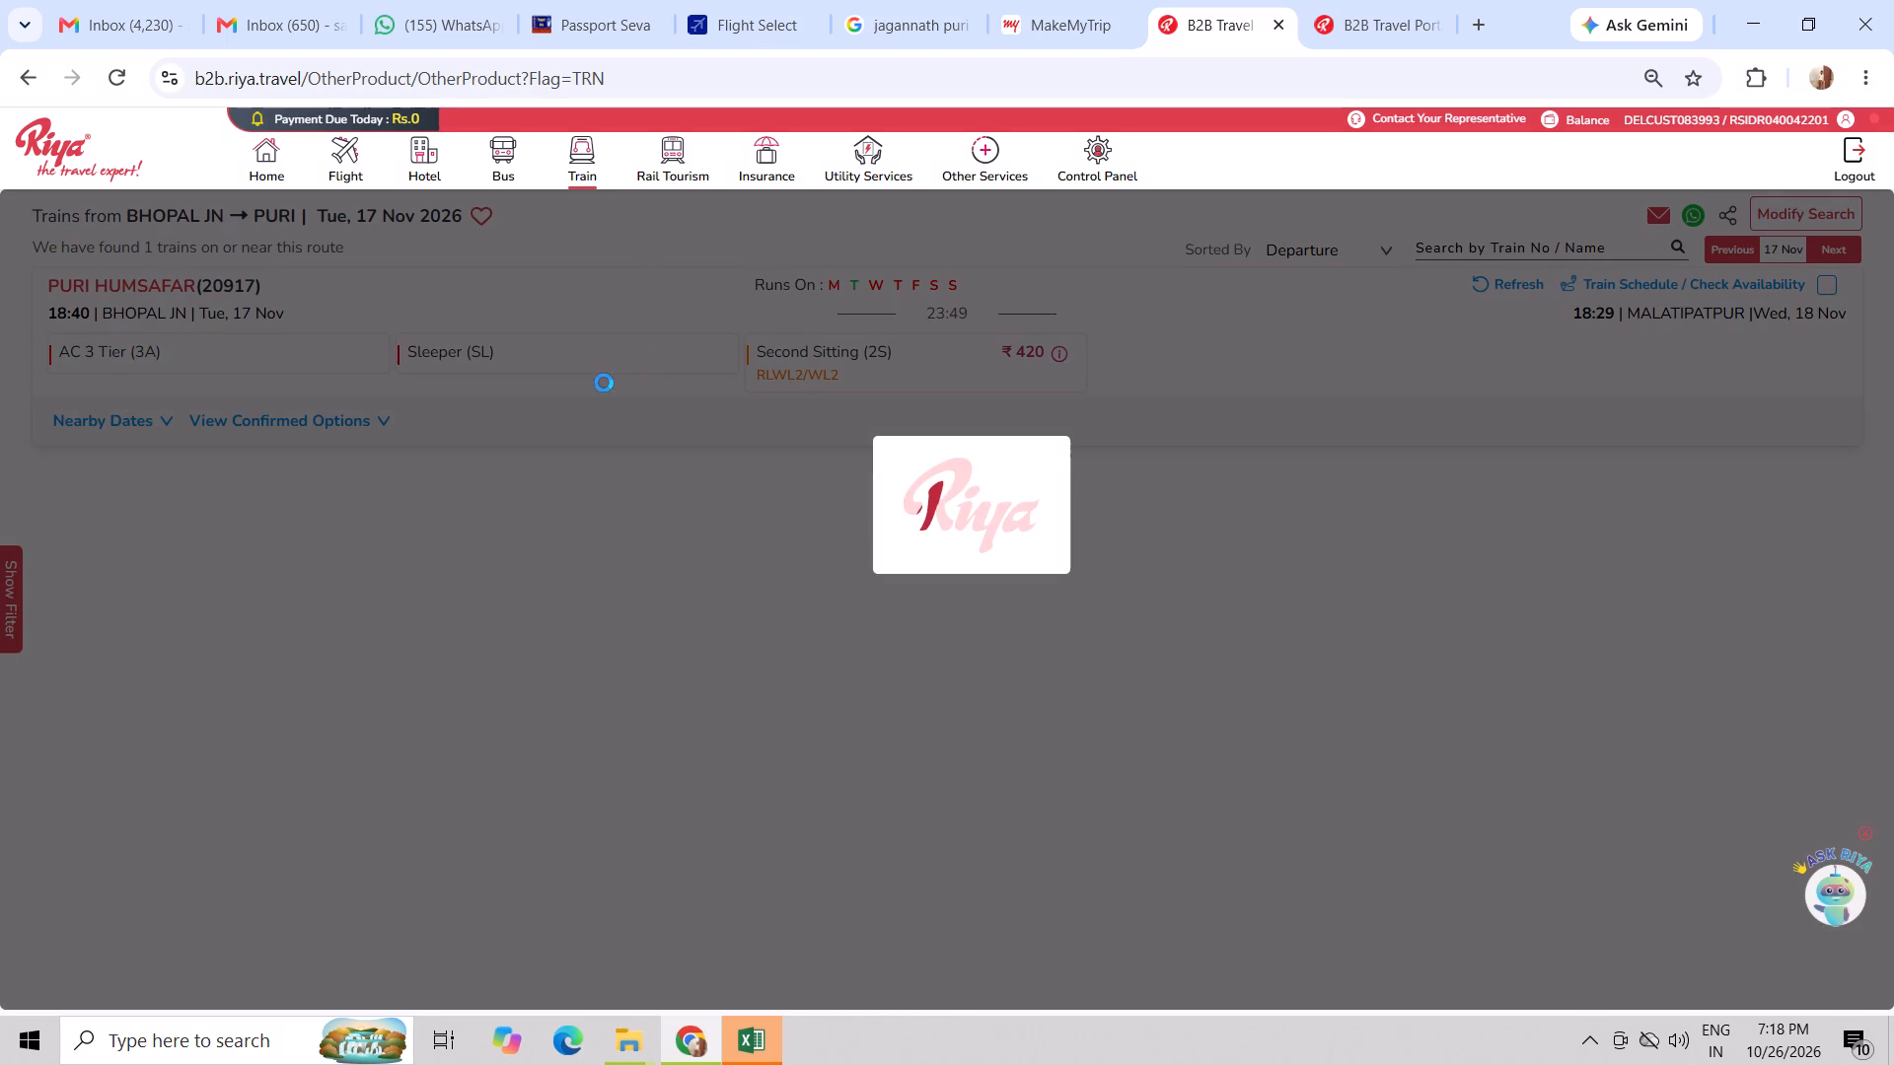
pyautogui.click(230, 357)
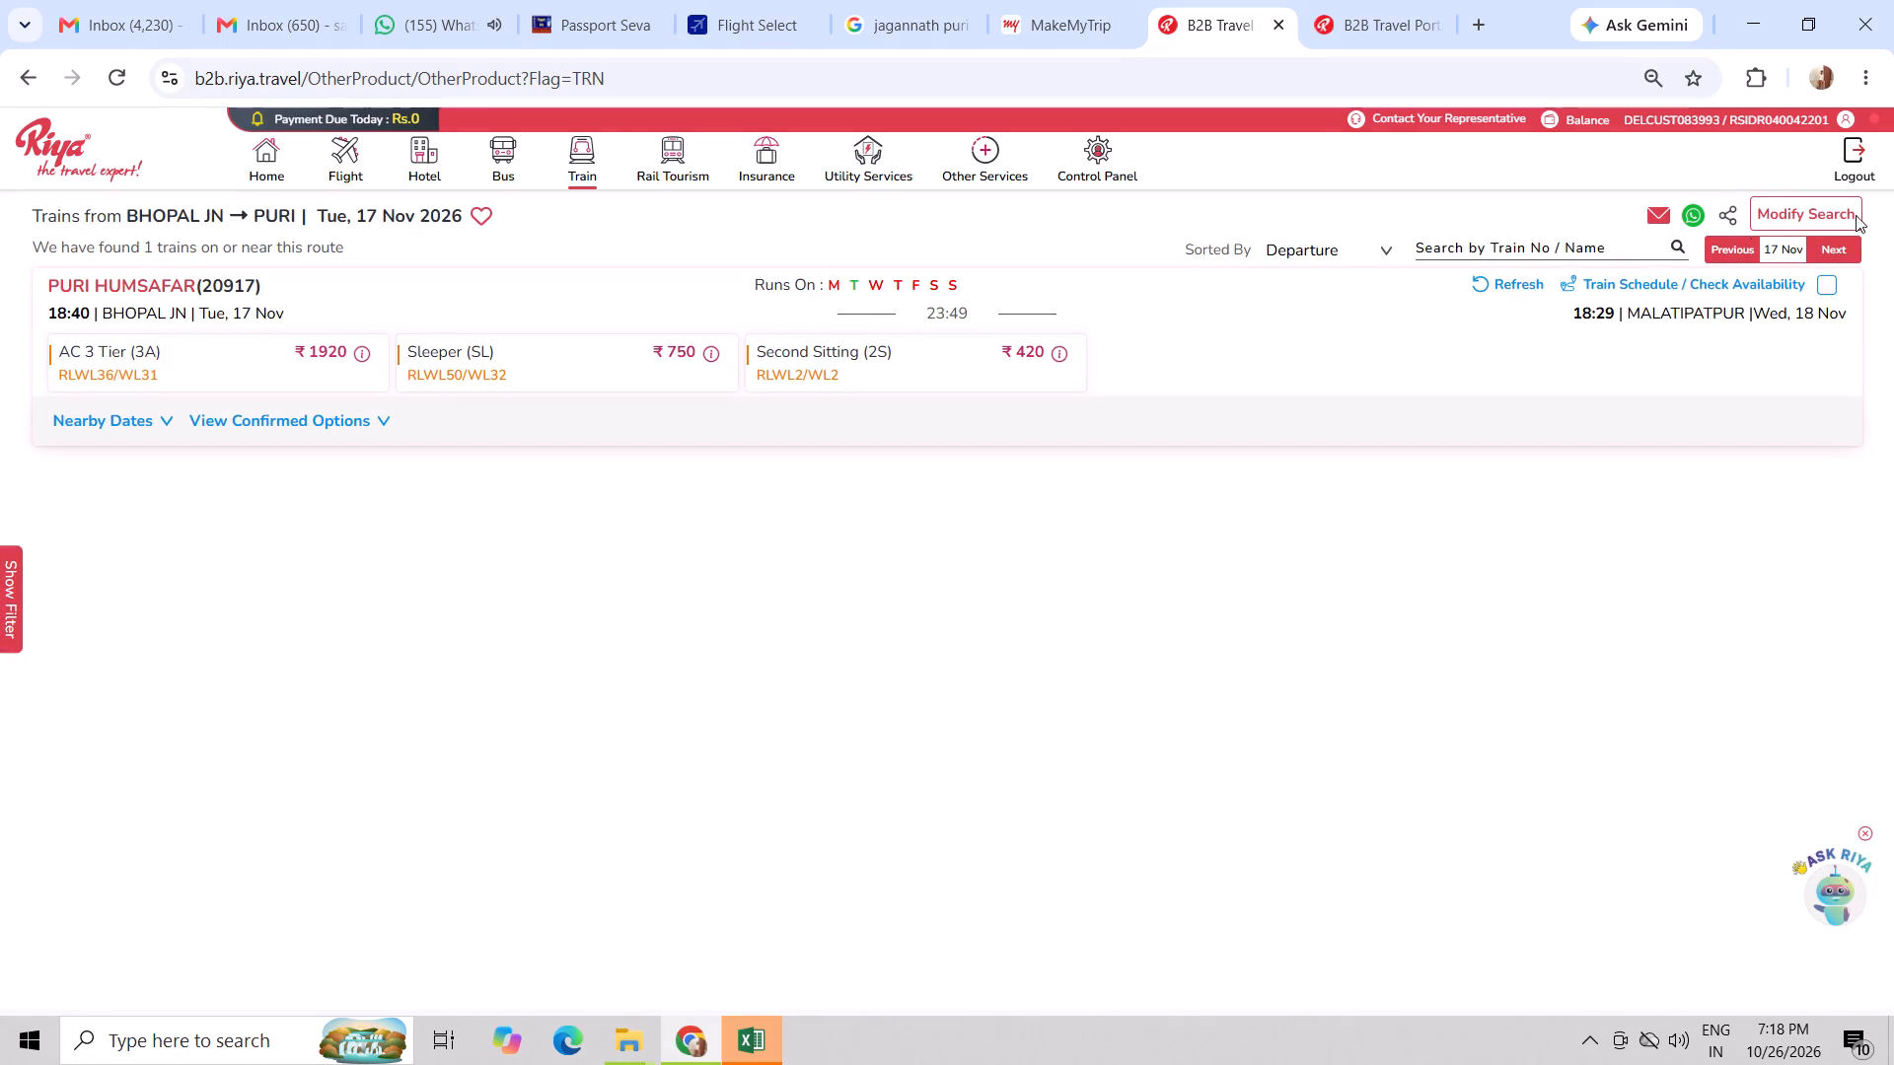
pyautogui.click(1825, 213)
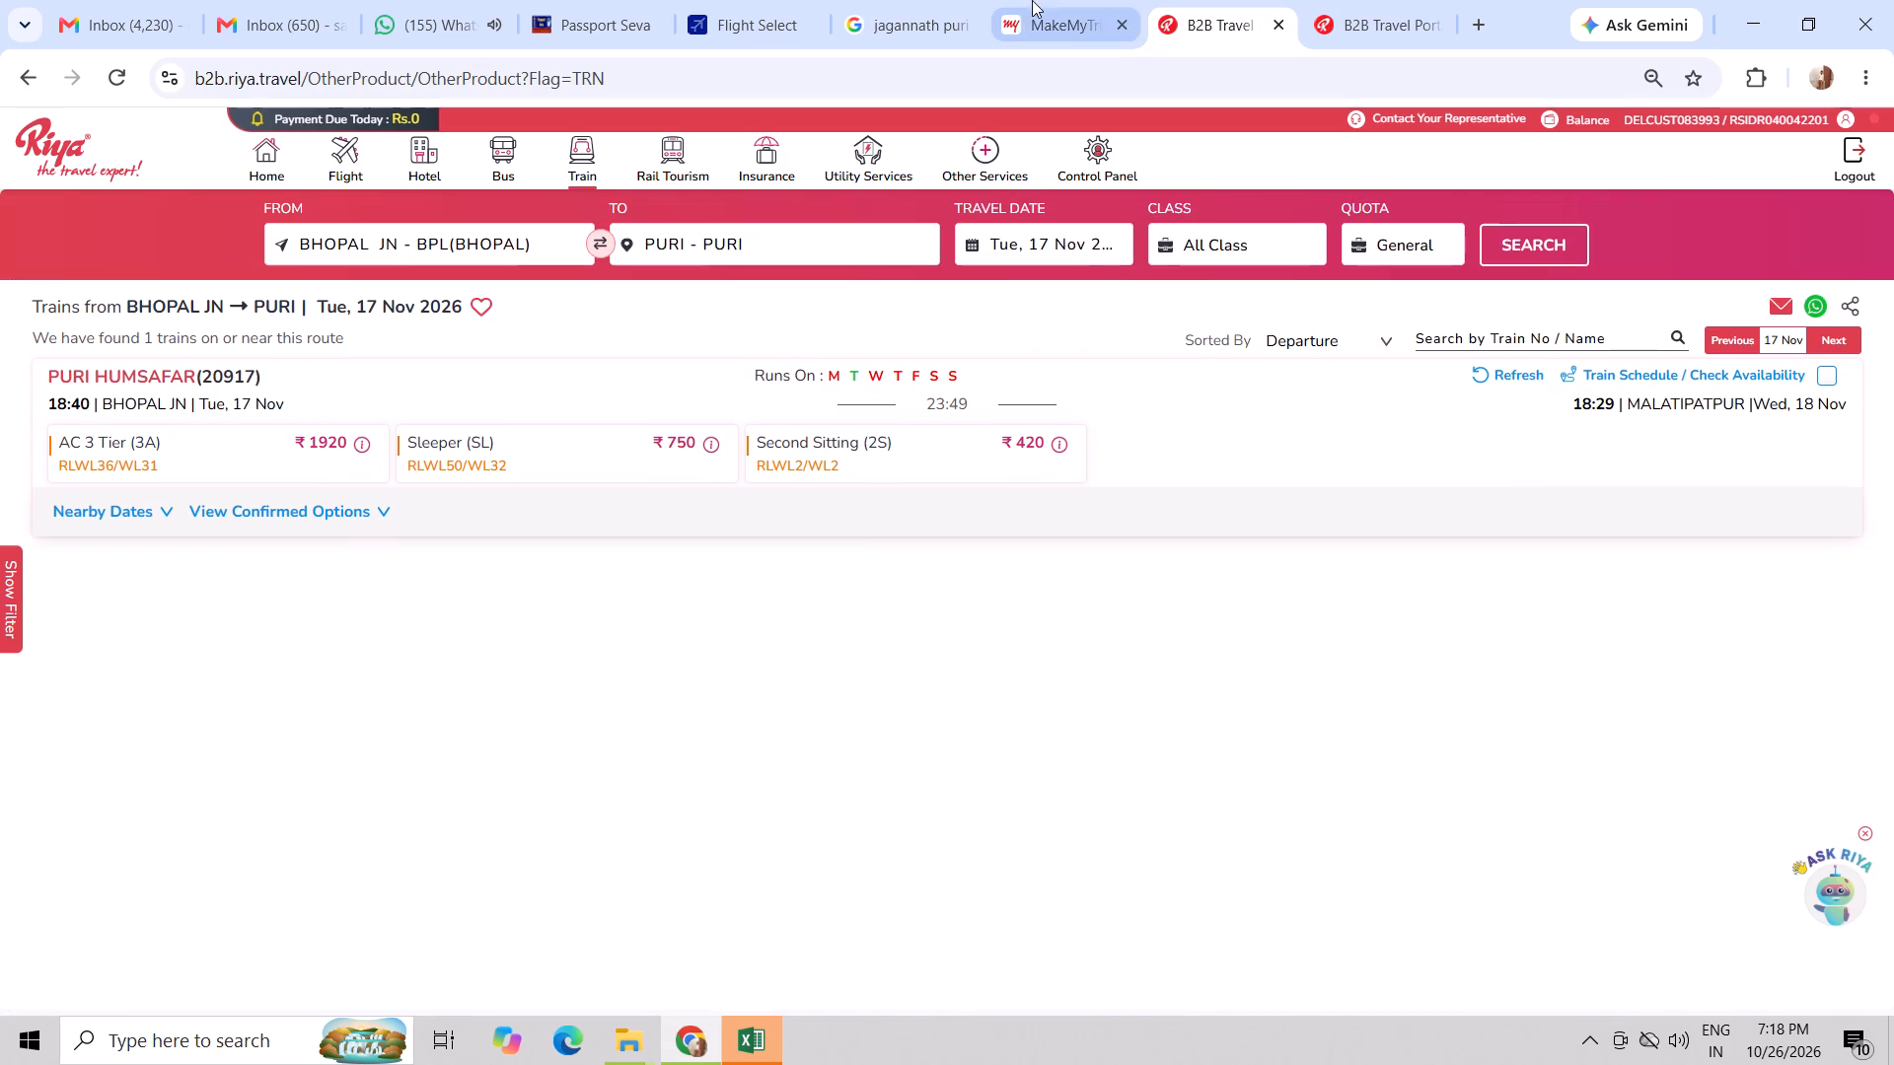
# Switch to the Google results, search for "jagannath puri train from BHOPAL", and examine the listed Bhopal to Puri trains.
pyautogui.click(890, 22)
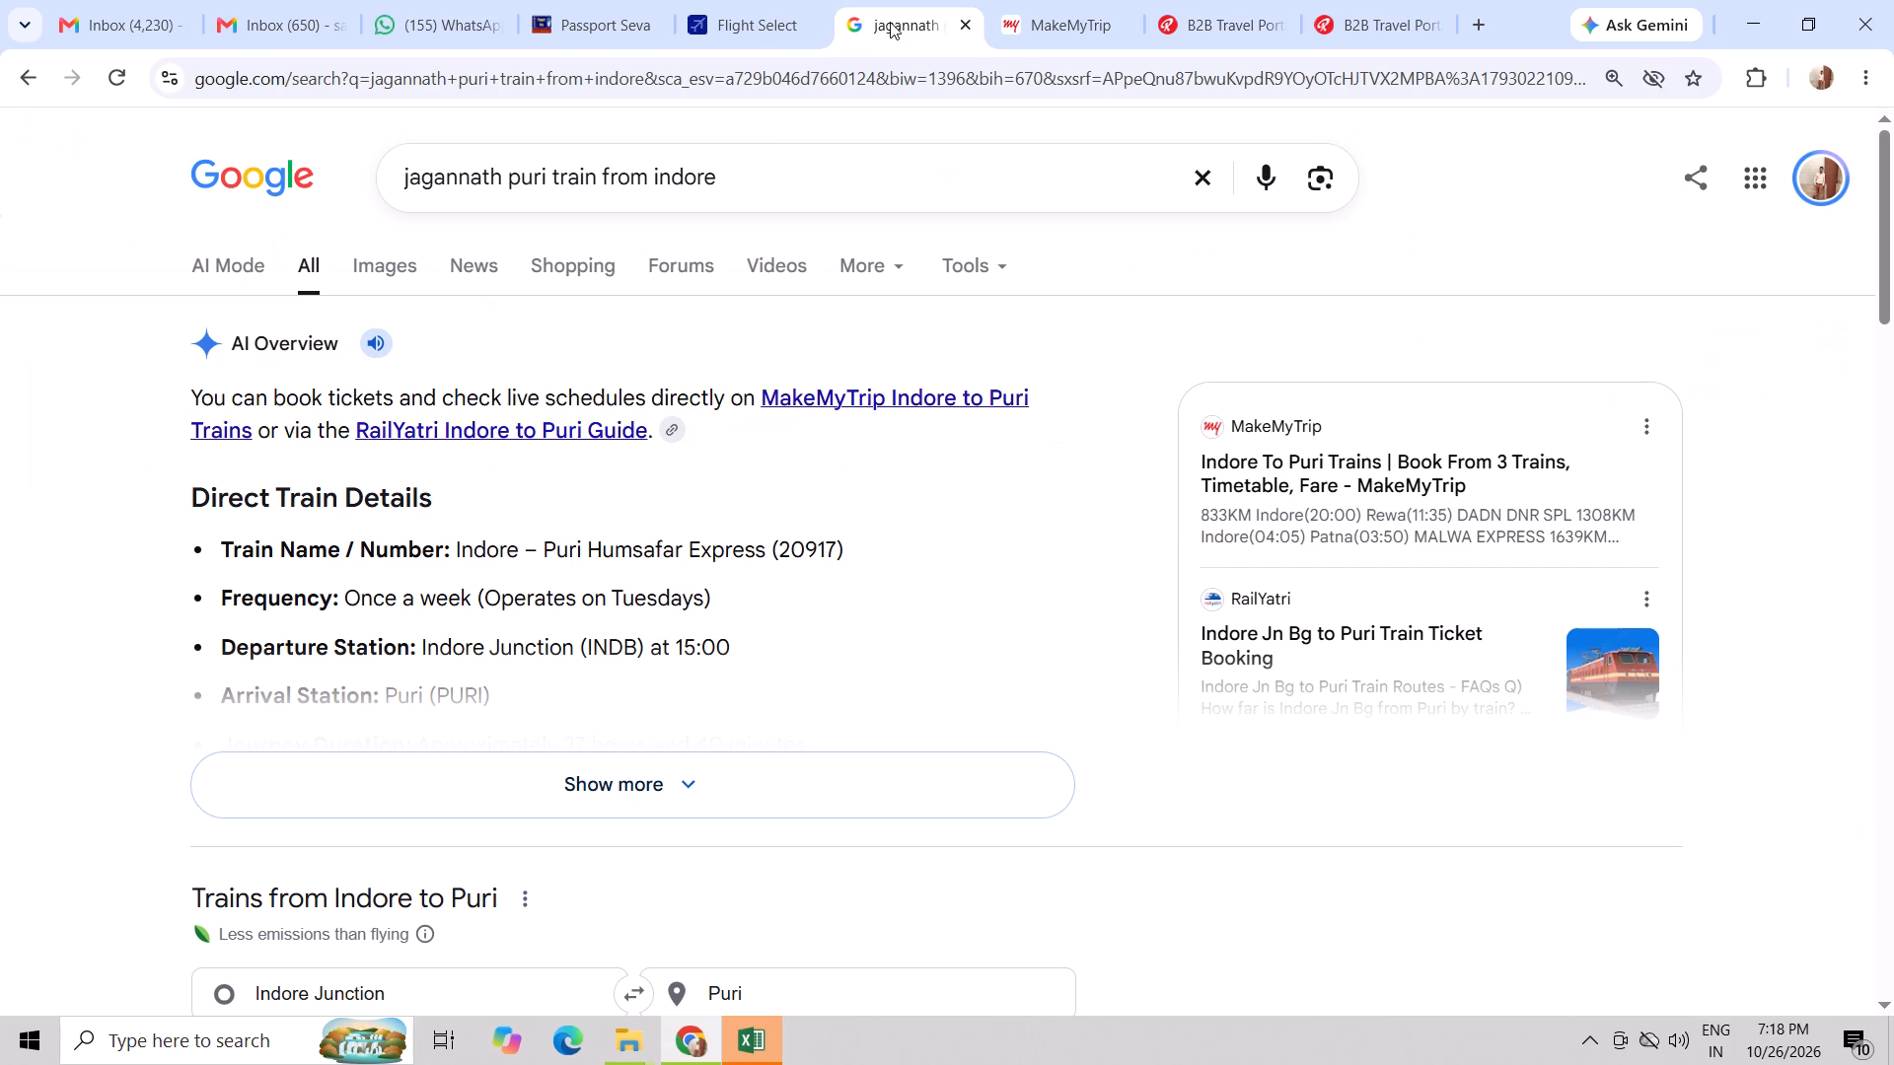
pyautogui.click(712, 183)
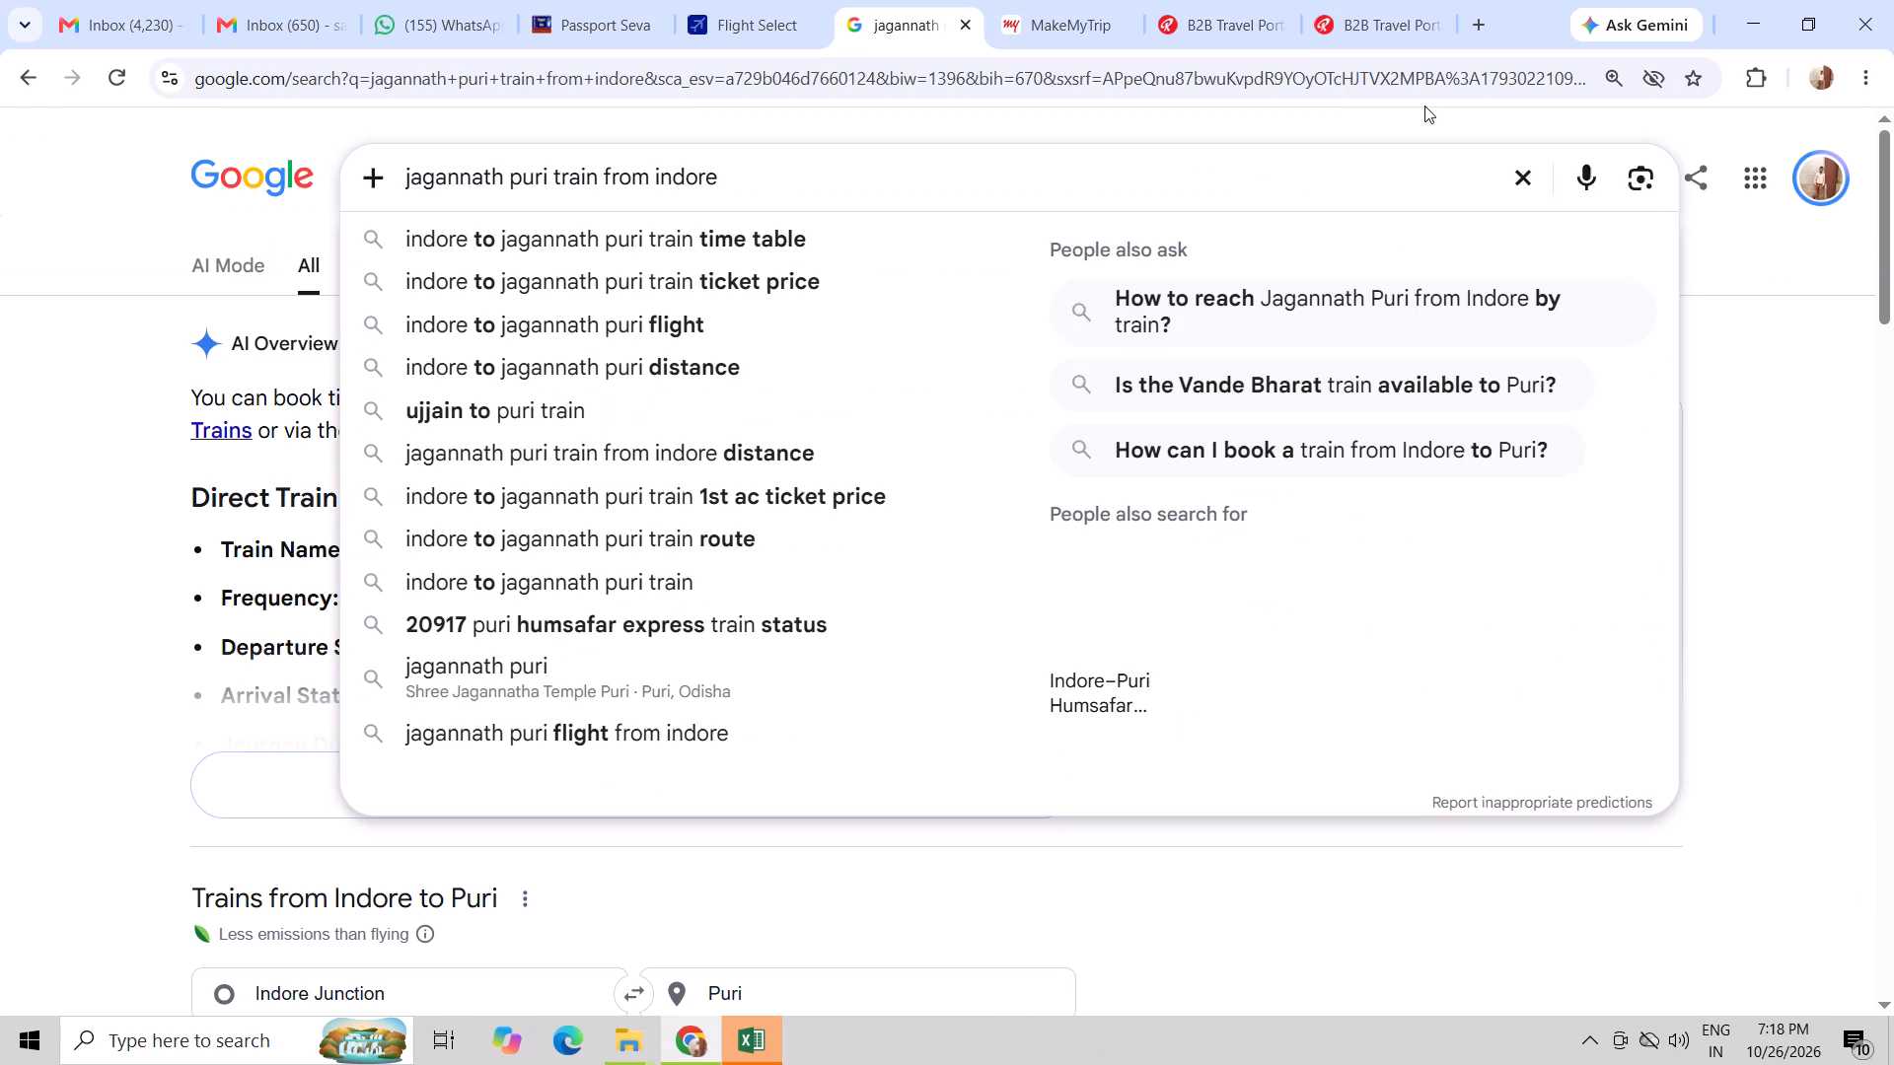
pyautogui.press('BackSpace')
pyautogui.press('BackSpace')
pyautogui.press('BackSpace')
pyautogui.press('BackSpace')
pyautogui.press('BackSpace')
pyautogui.press('BackSpace')
pyautogui.write('BHOPAL')
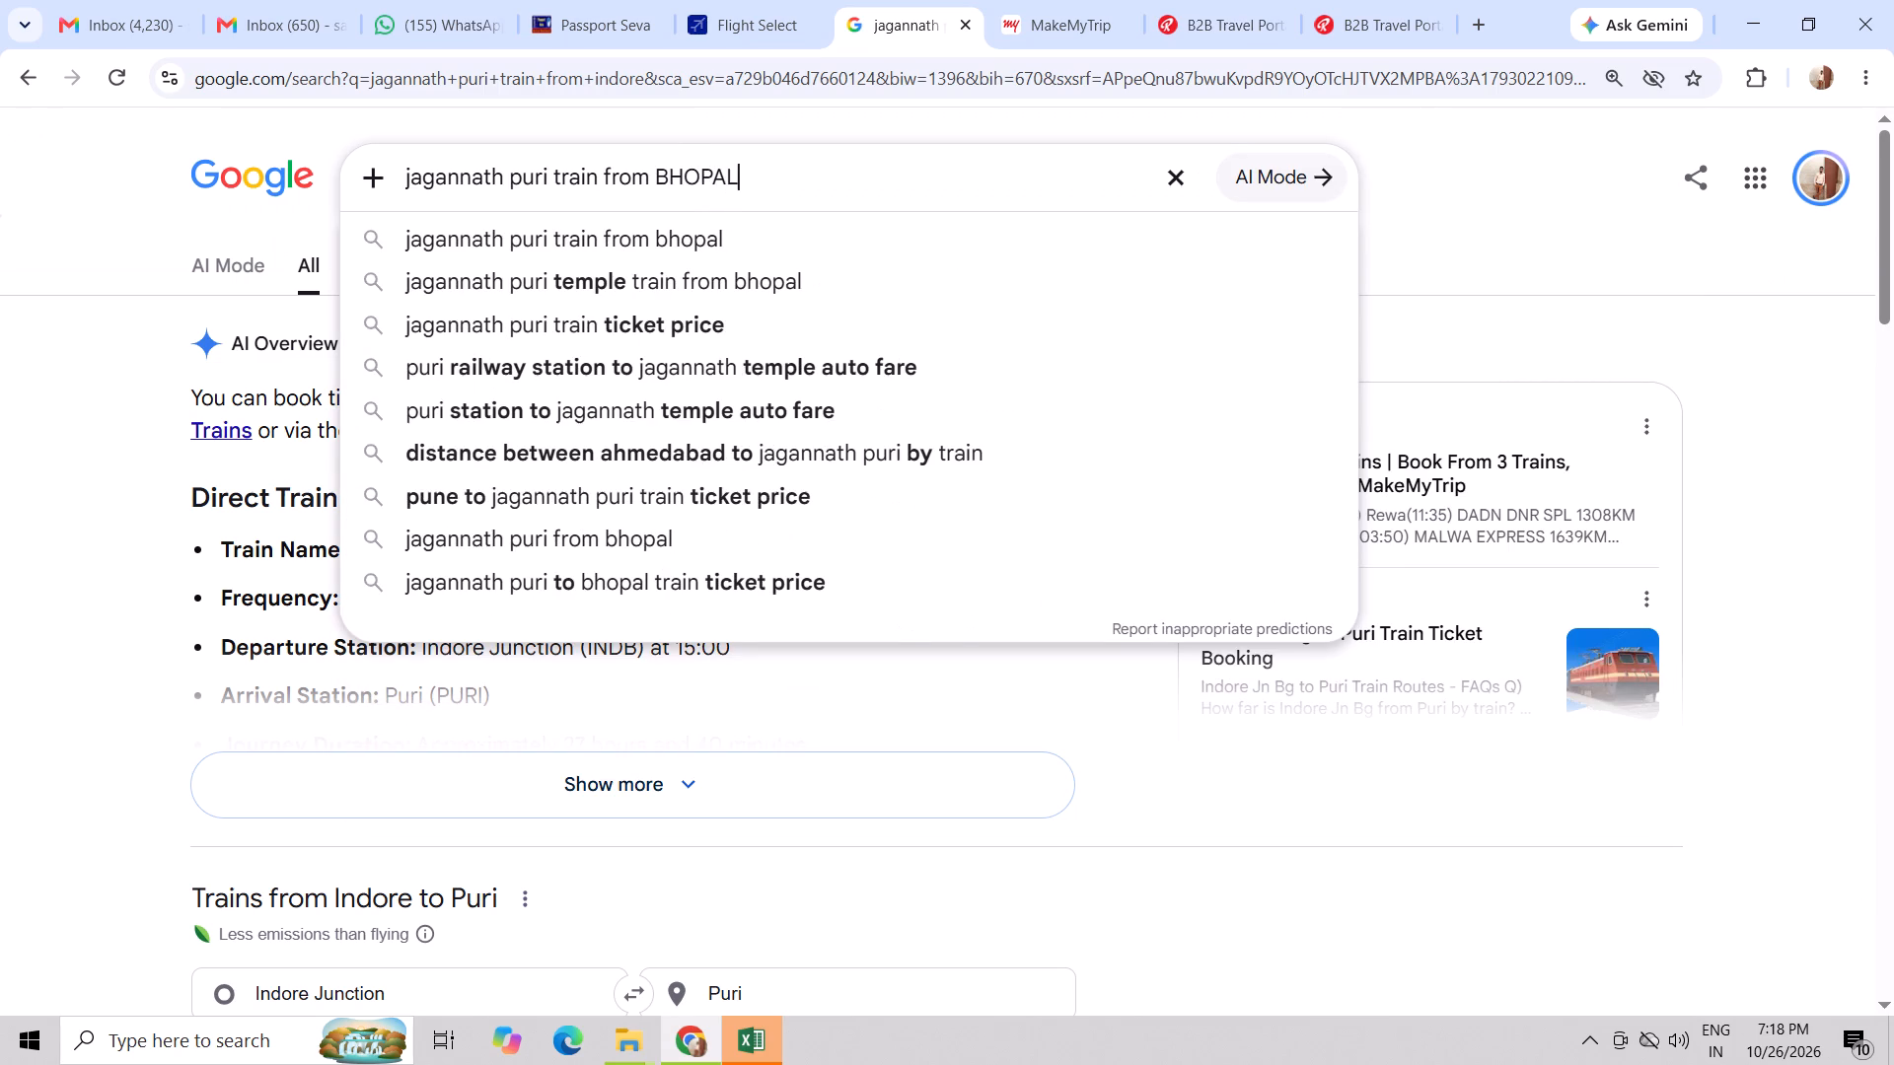
pyautogui.press('Return')
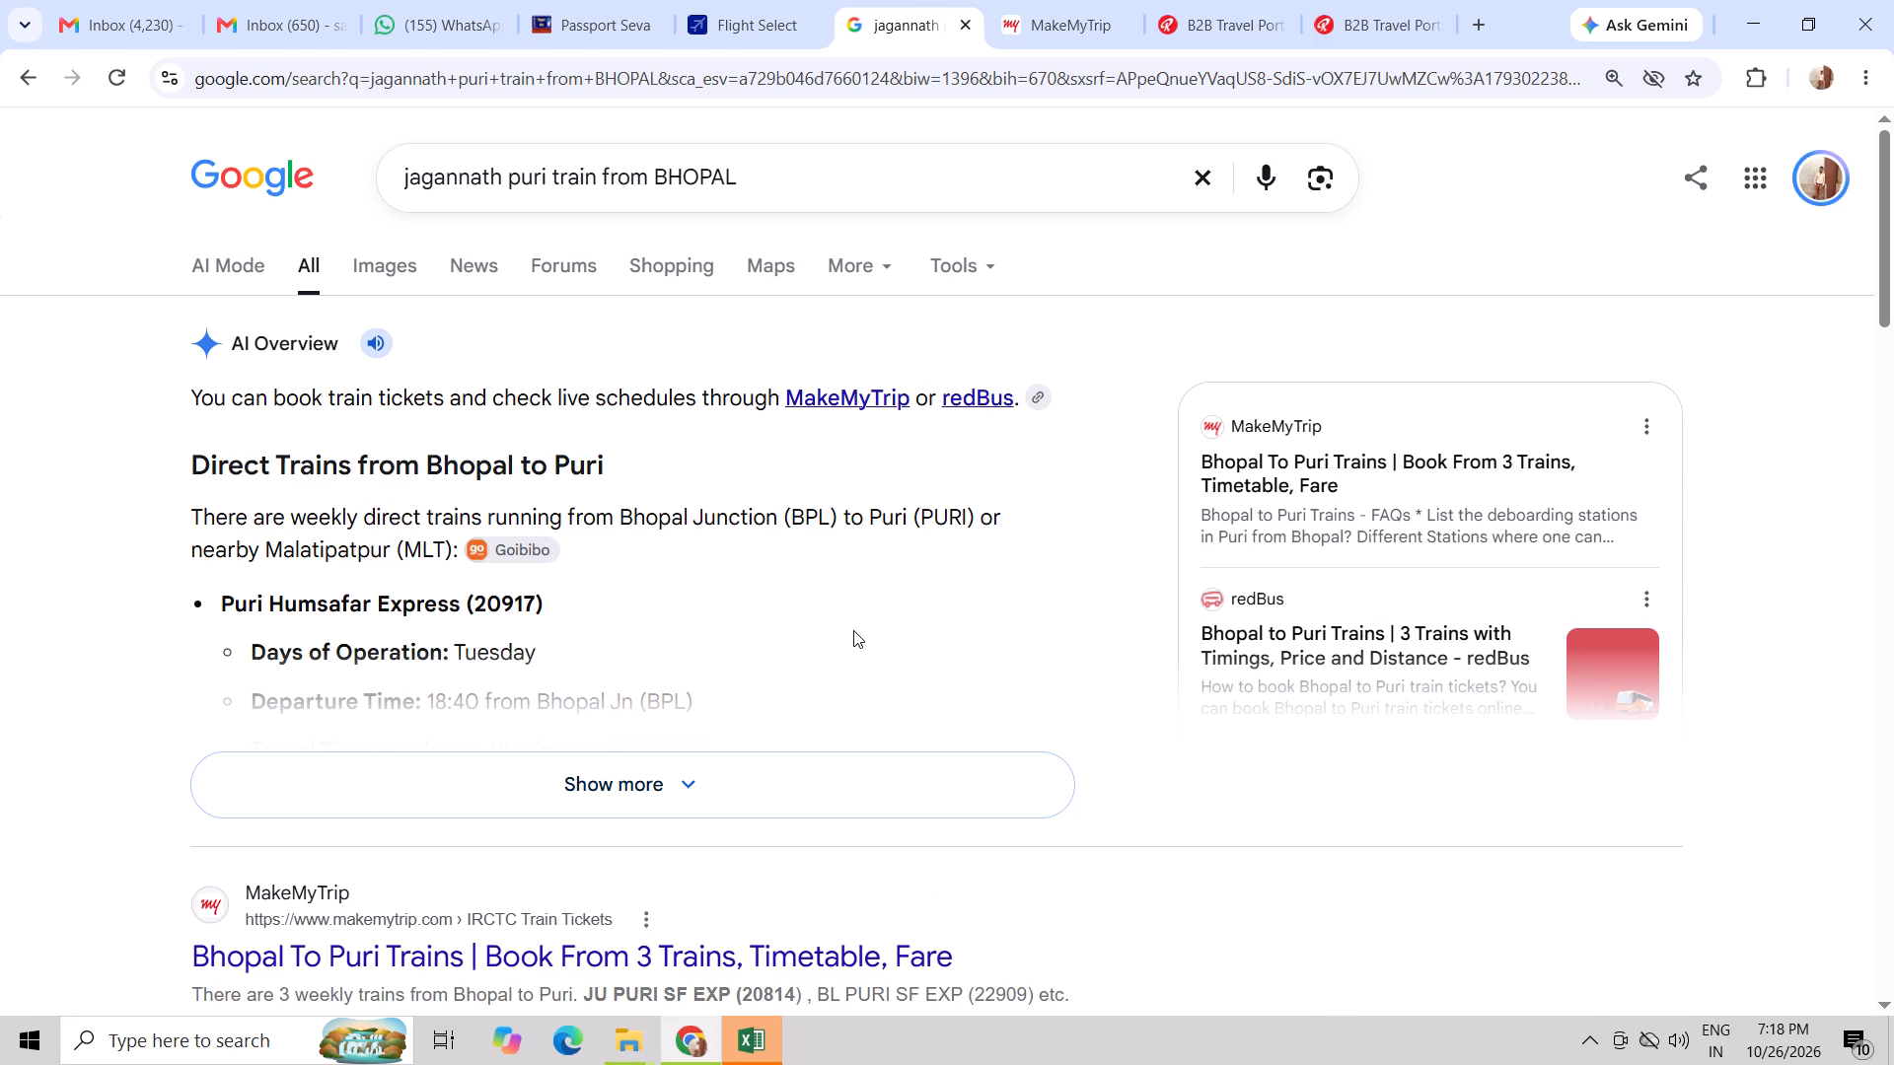
pyautogui.scroll(-1, 853, 630)
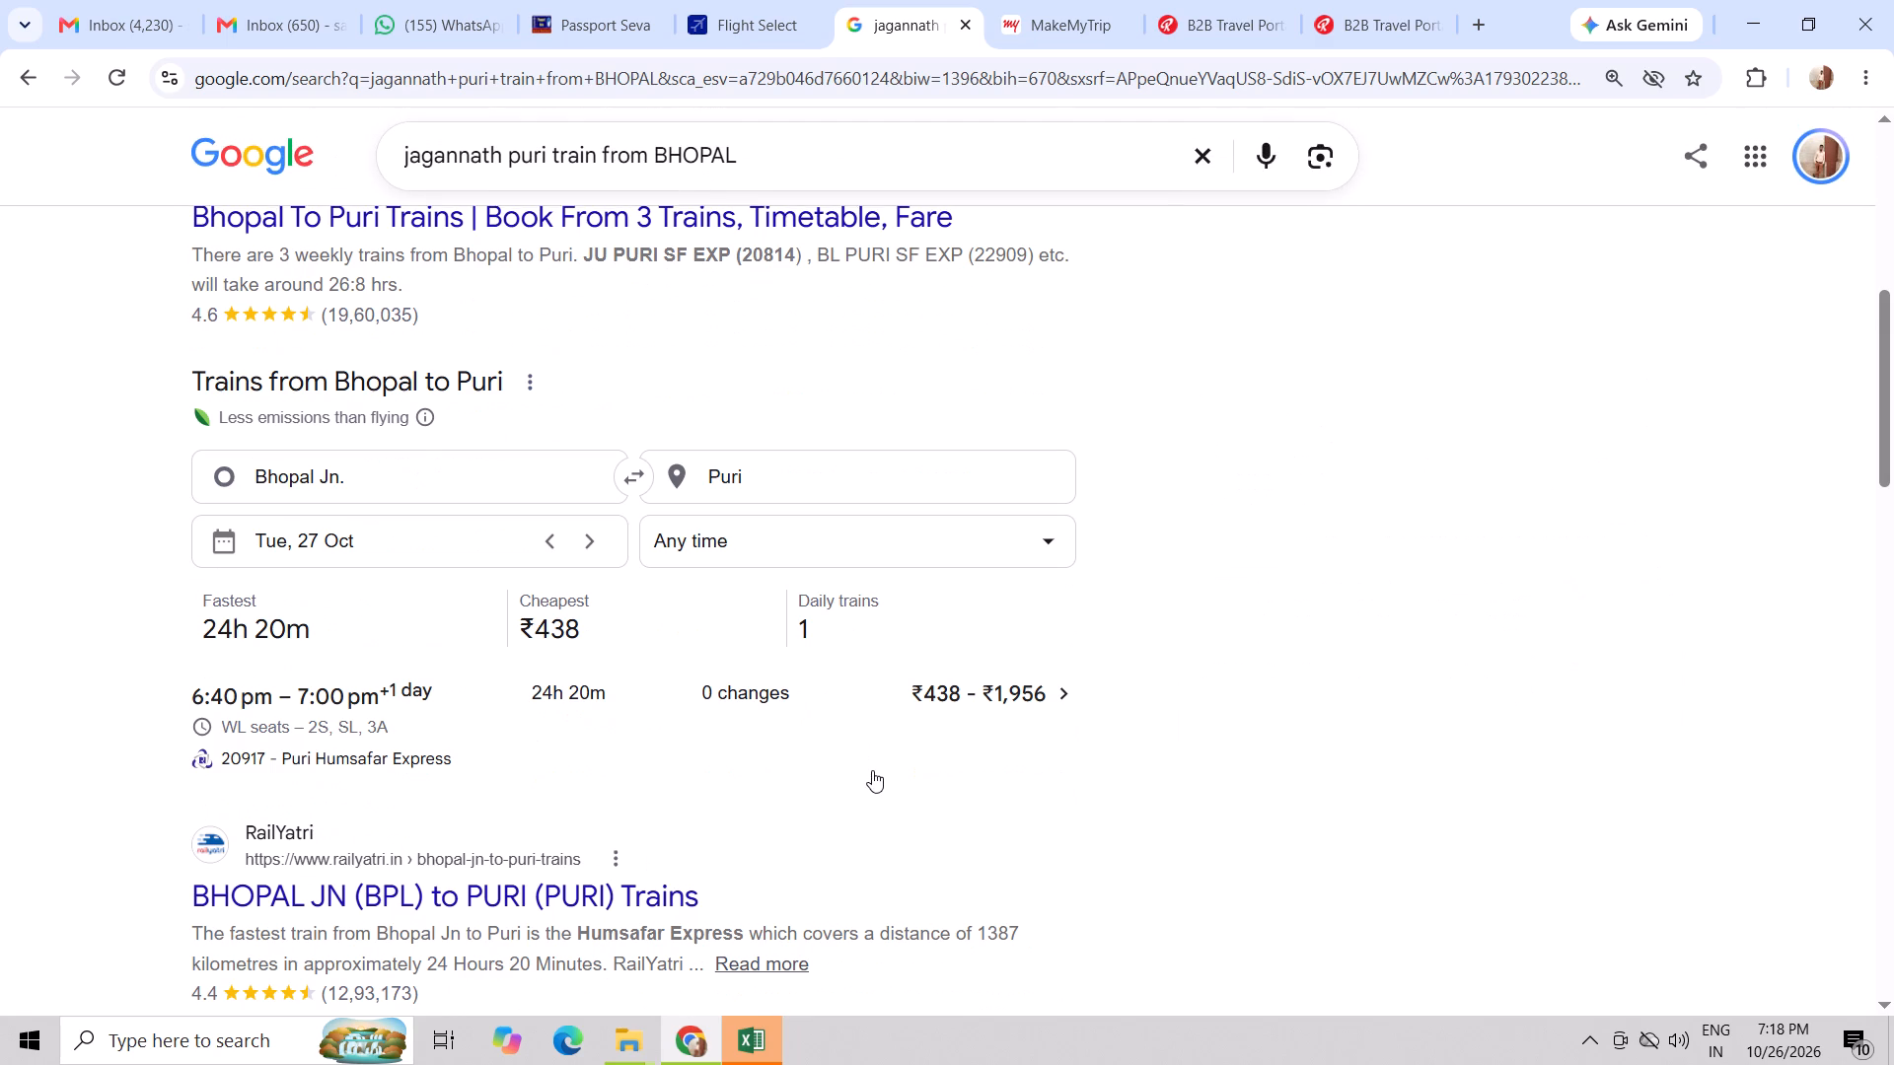
pyautogui.scroll(-2, 872, 770)
pyautogui.scroll(3, 872, 770)
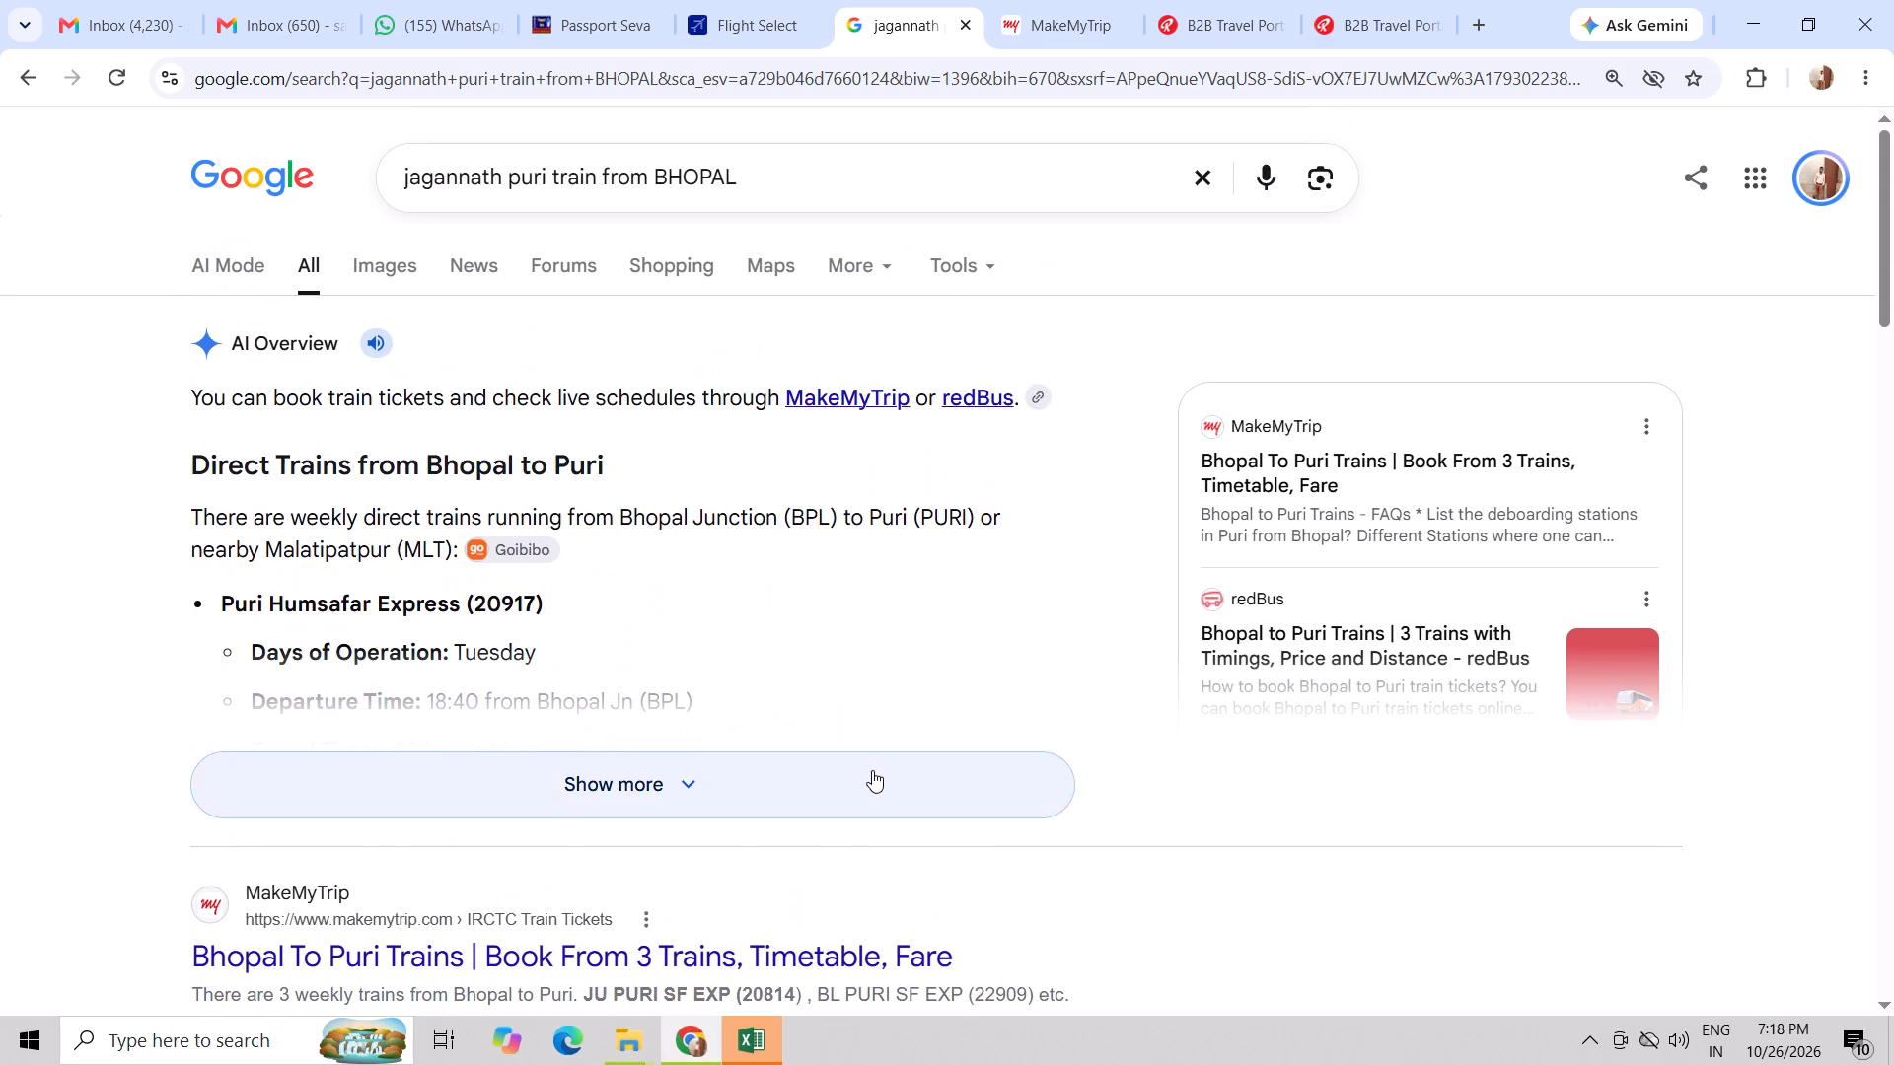
pyautogui.scroll(1, 872, 770)
pyautogui.scroll(-1, 872, 770)
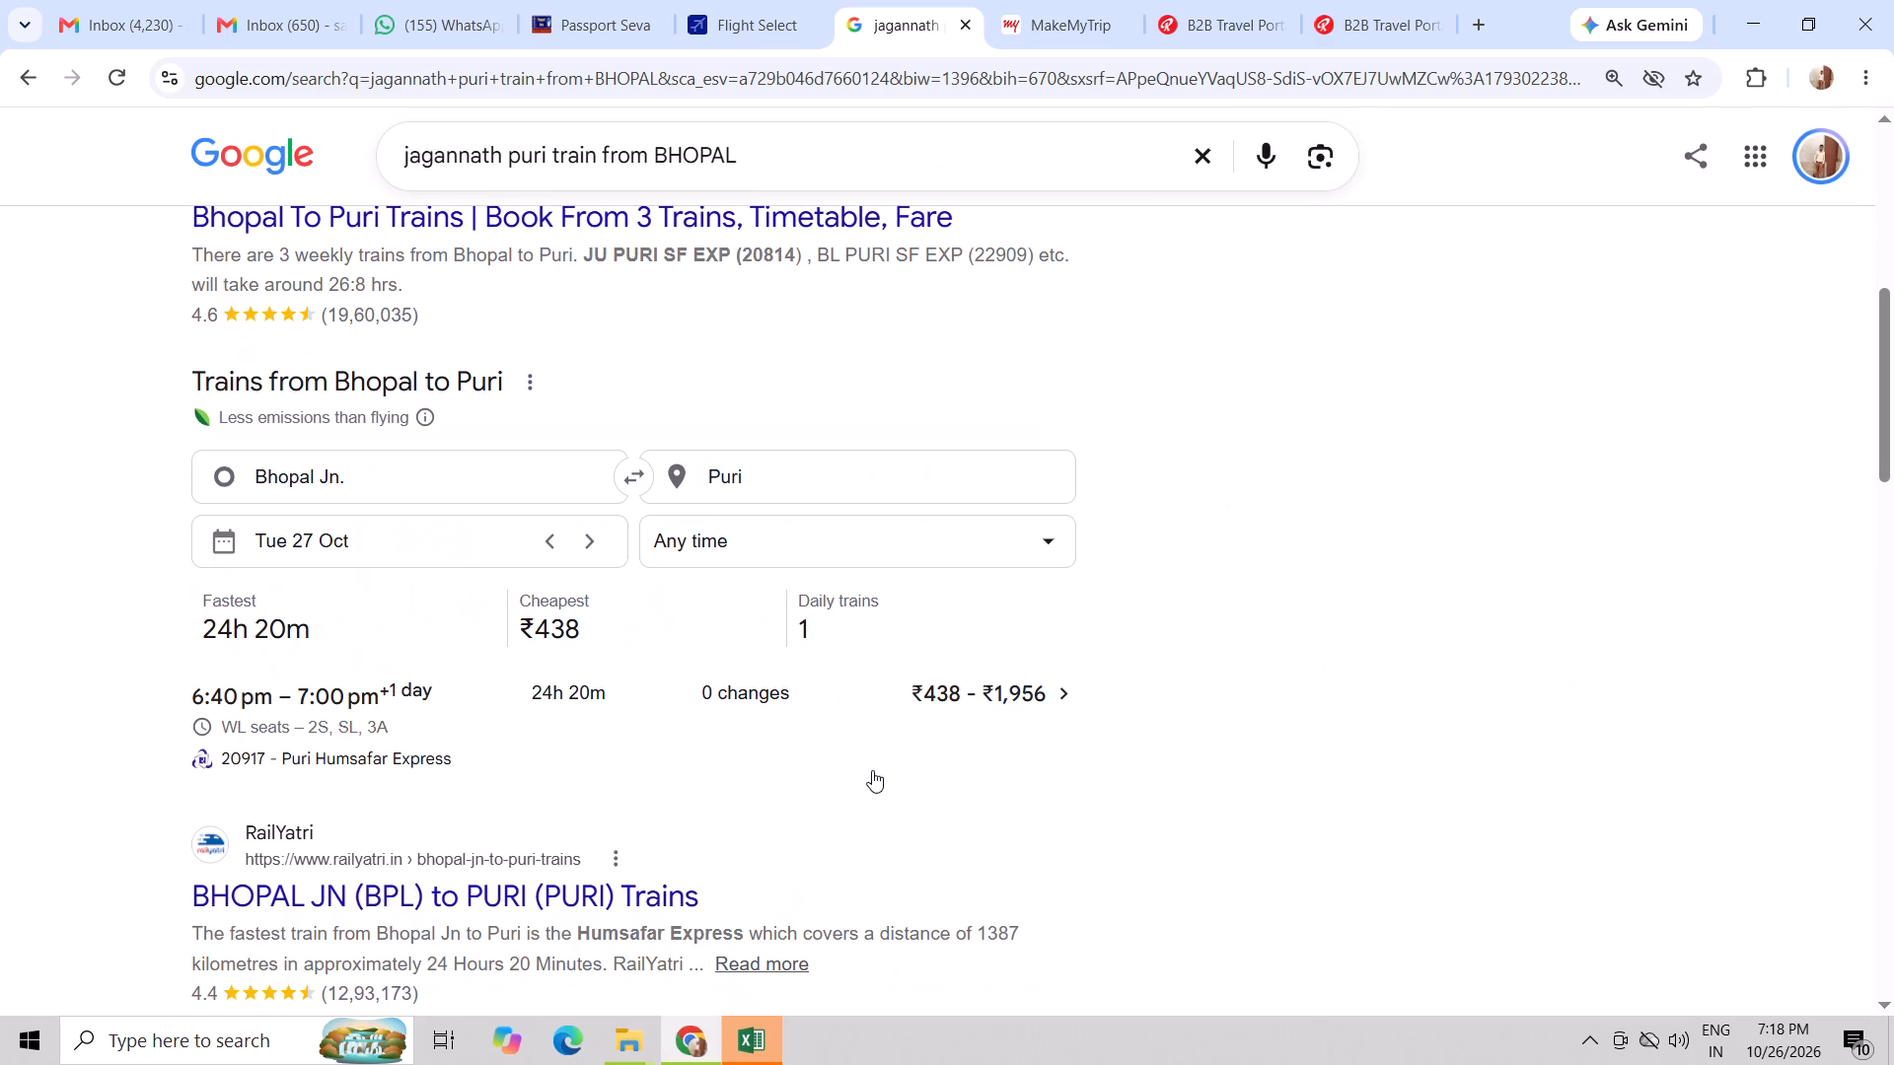
pyautogui.scroll(4, 872, 770)
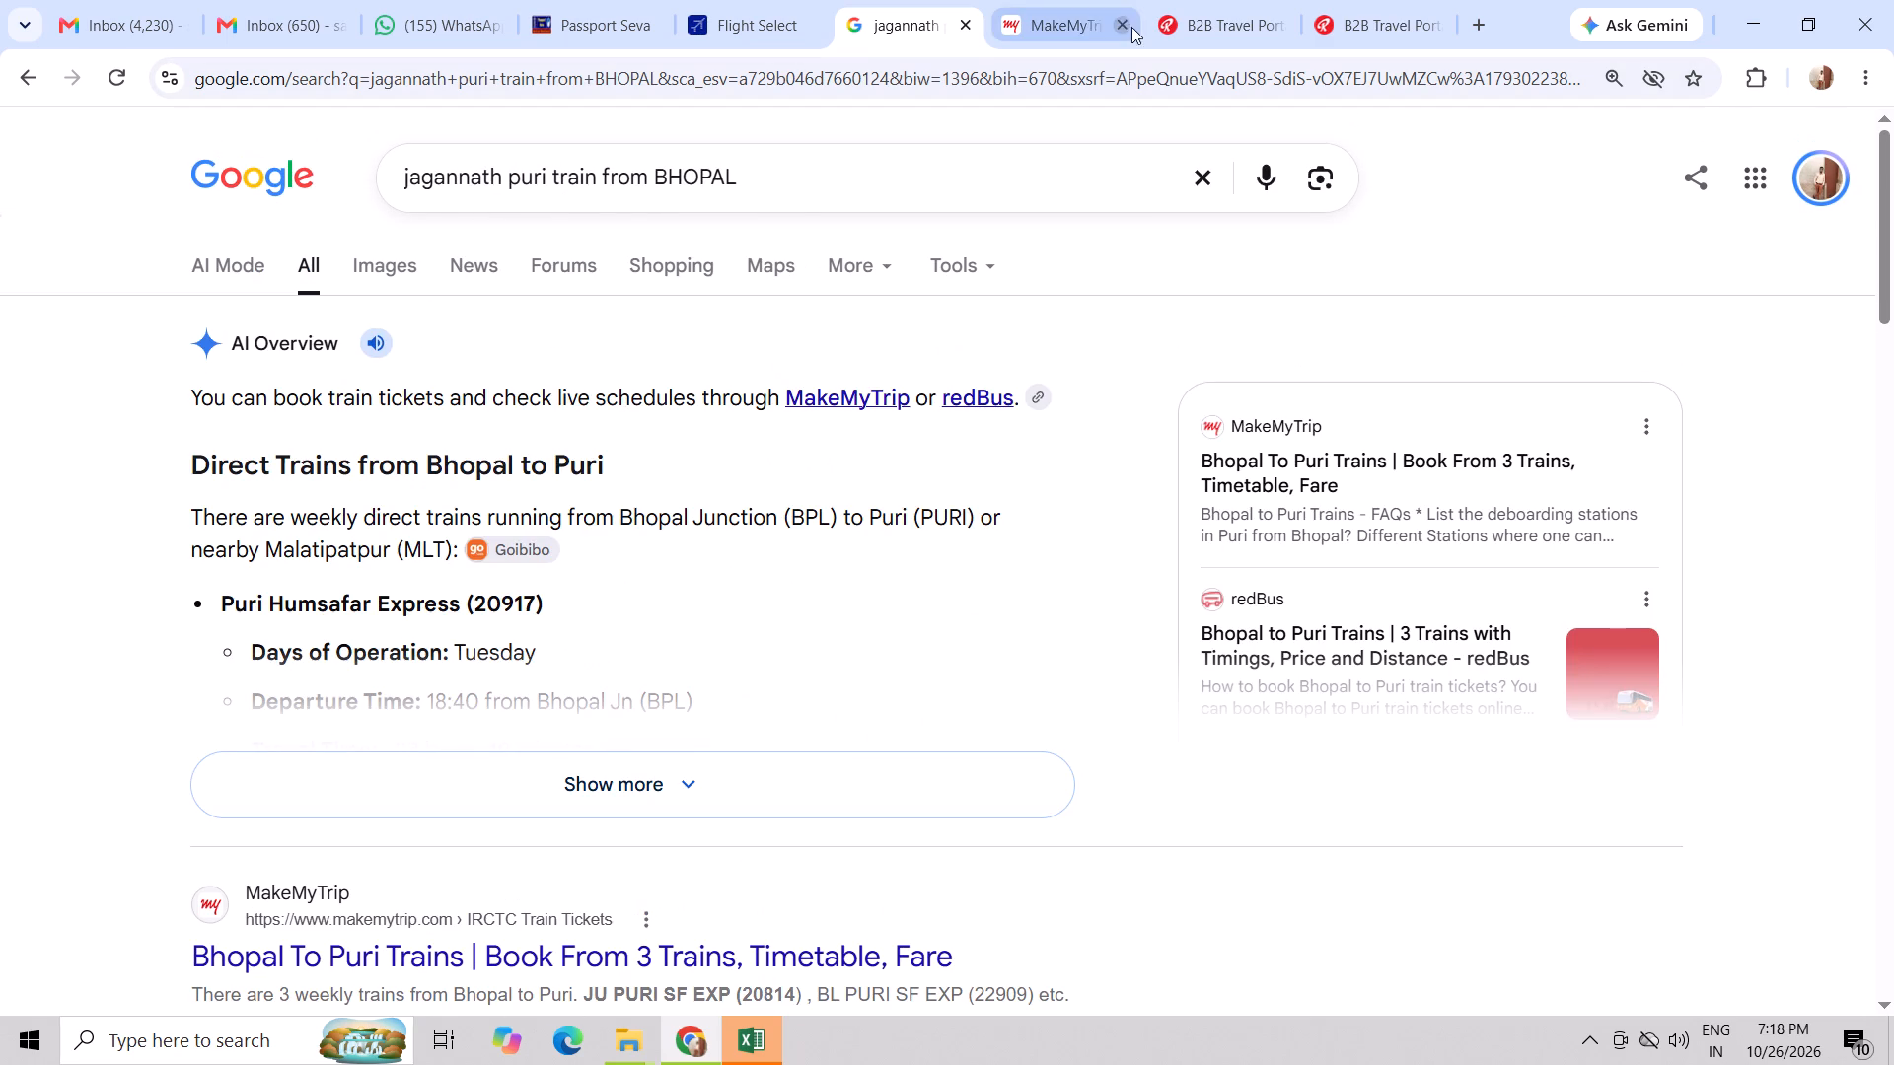
# Return to Riya's train booking page, set the Bhopal to Puri travel date to Fri, 13 Nov 2026, and search for trains.
pyautogui.click(1206, 10)
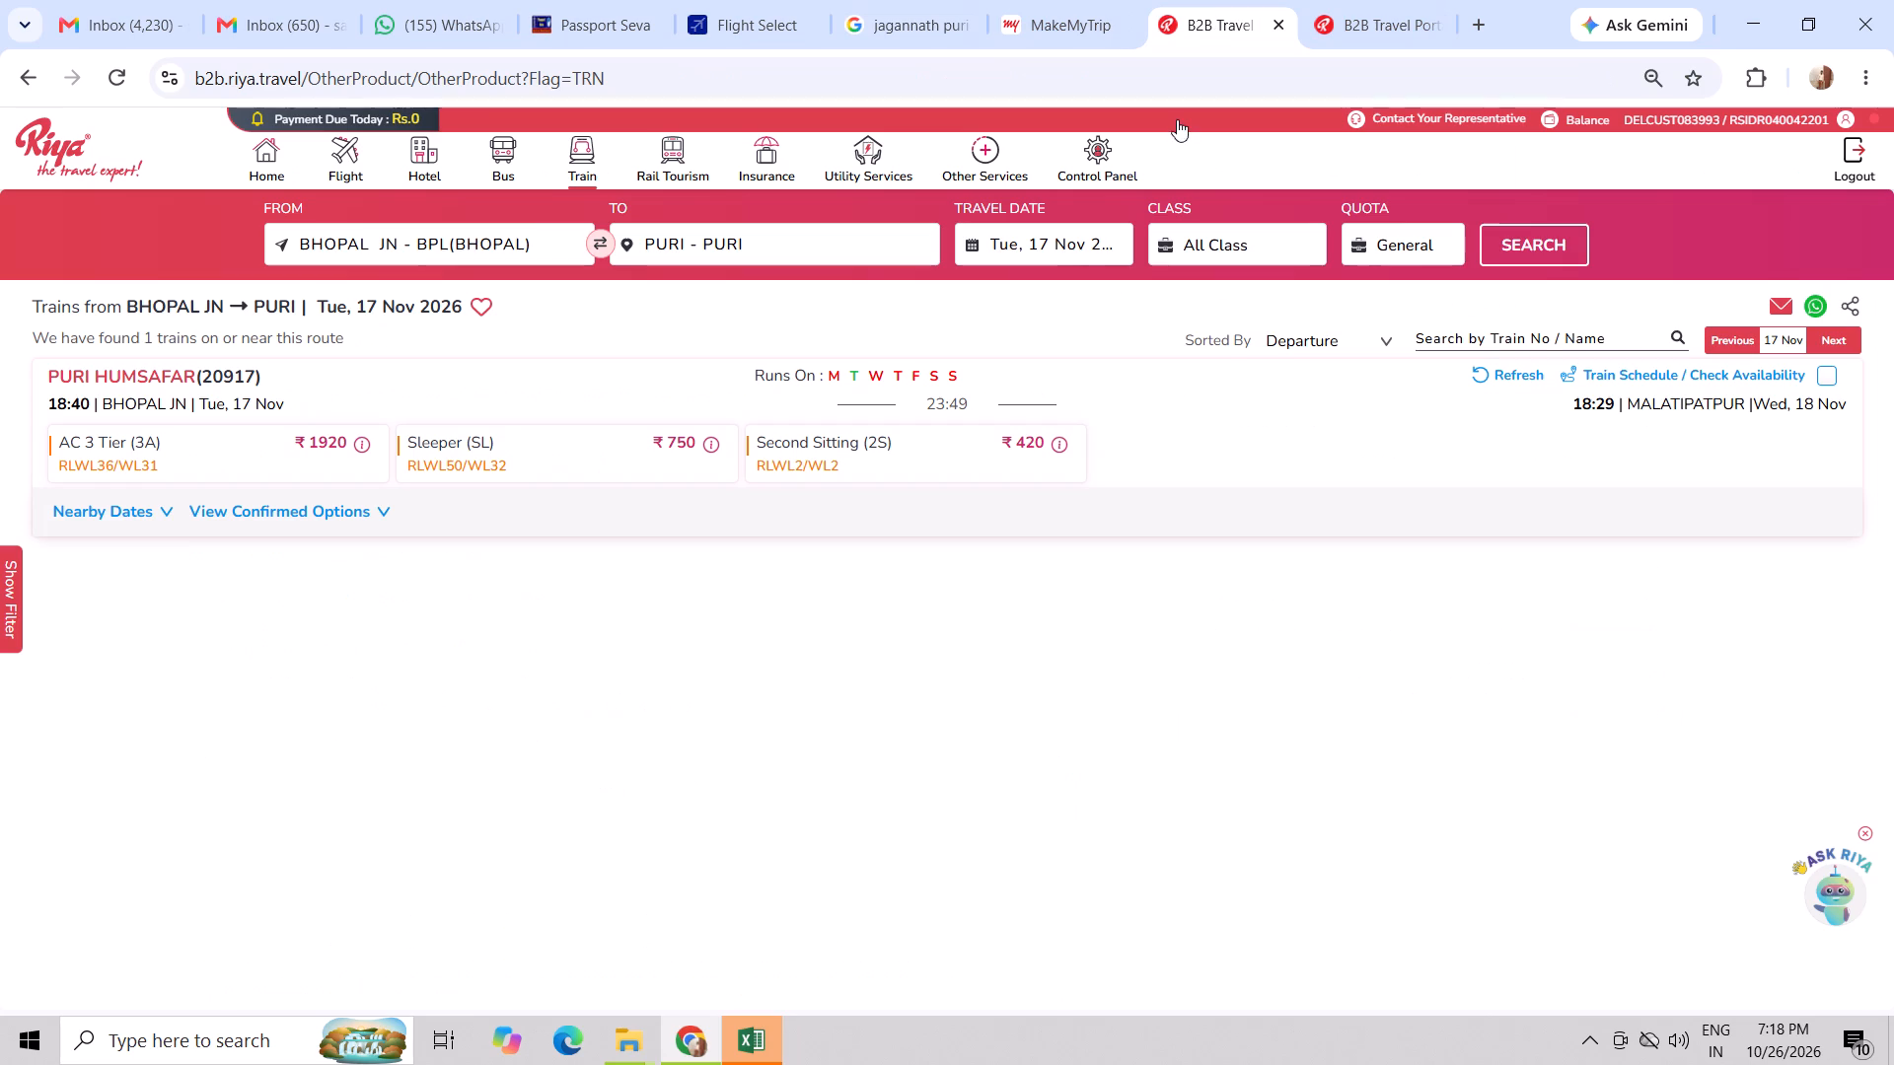
pyautogui.click(1030, 249)
pyautogui.click(1138, 406)
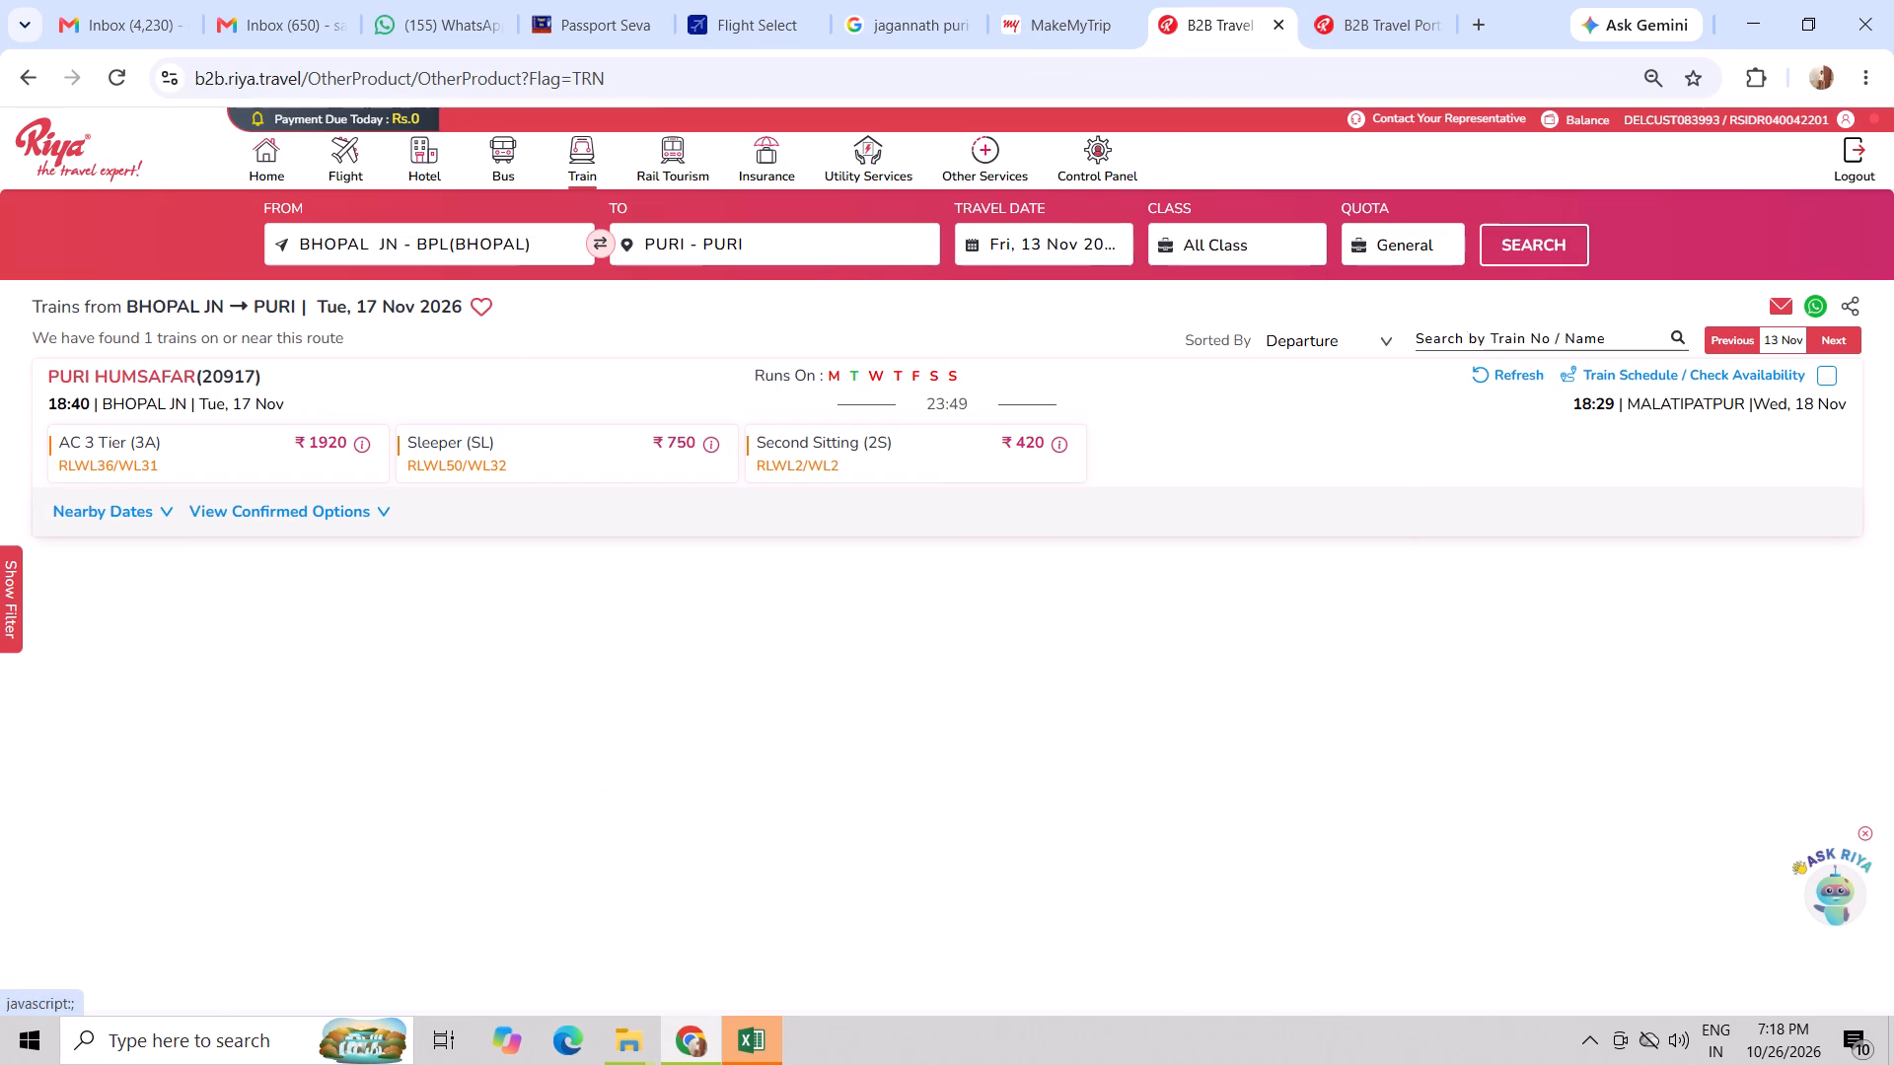
pyautogui.click(1560, 245)
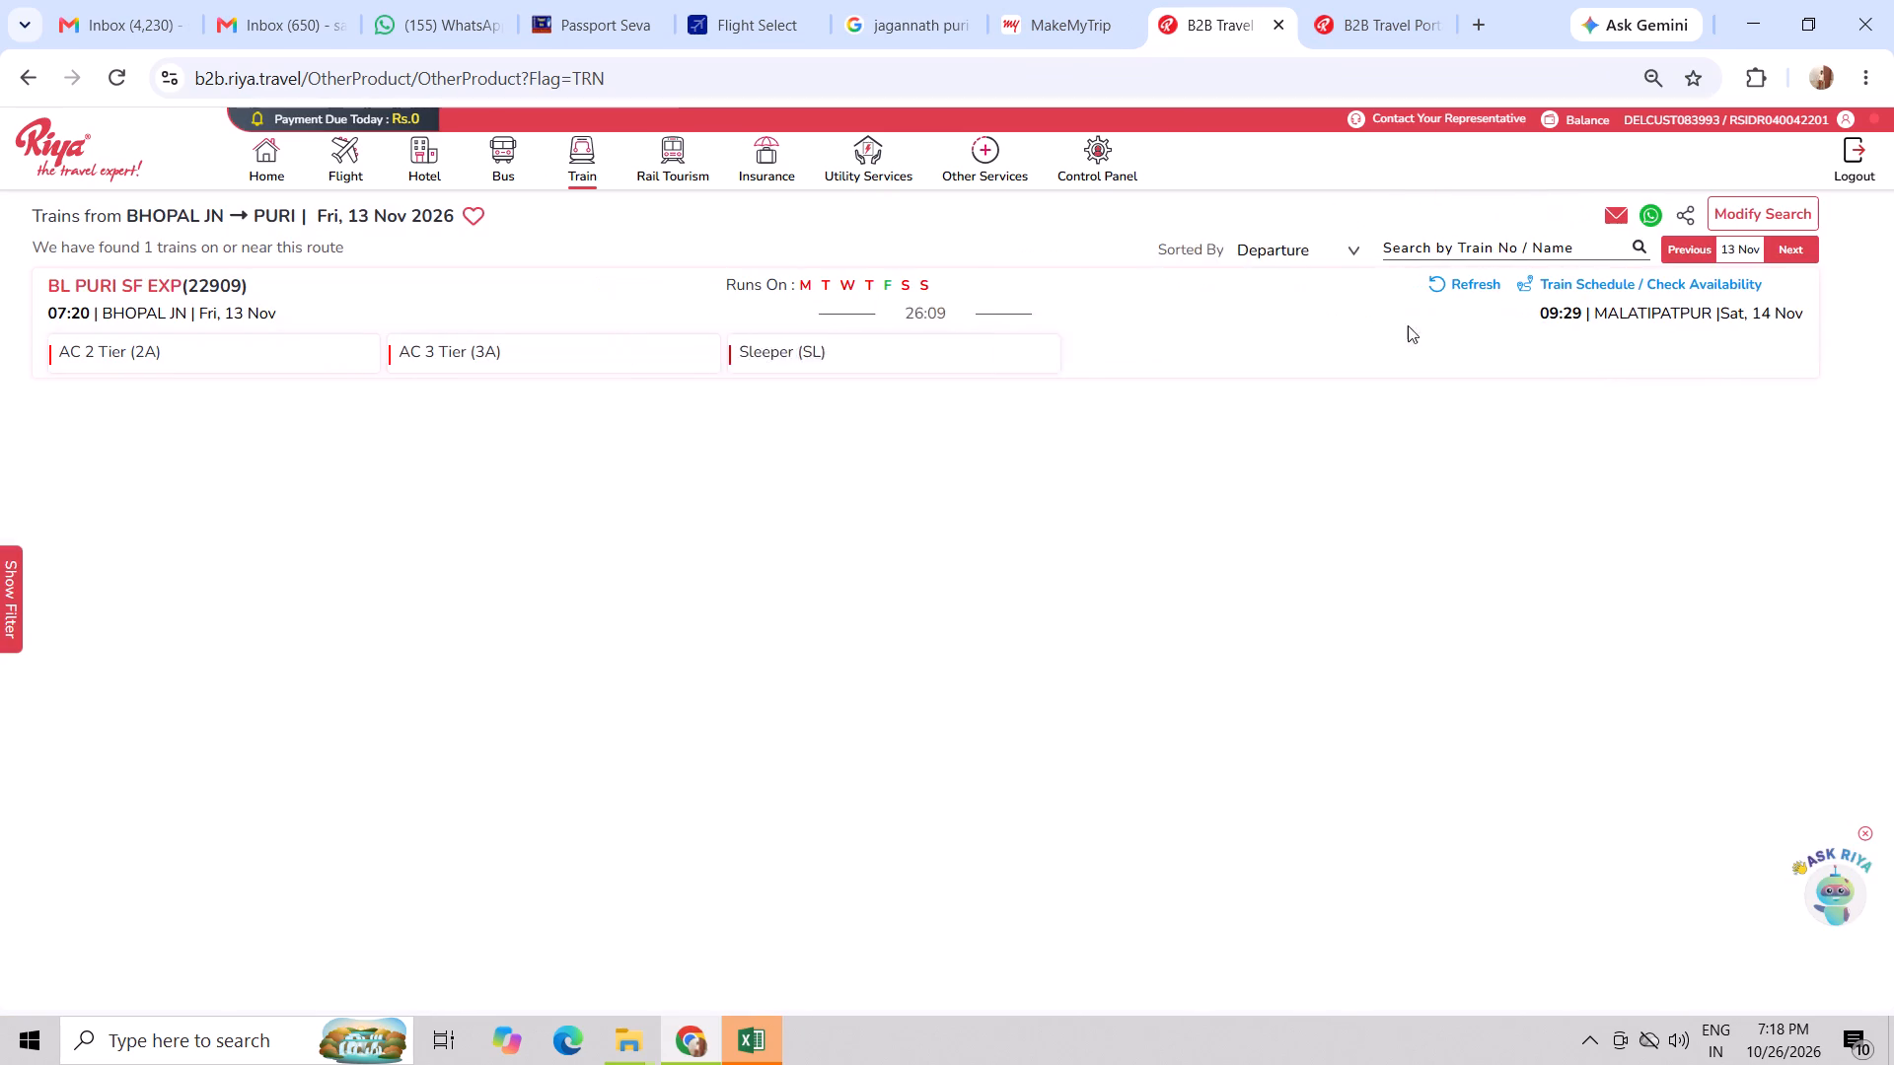
# Load the BL Puri SF Exp (22909) fare and availability for Sleeper, AC 3 Tier and AC 2 Tier, and reopen the search form.
pyautogui.click(916, 352)
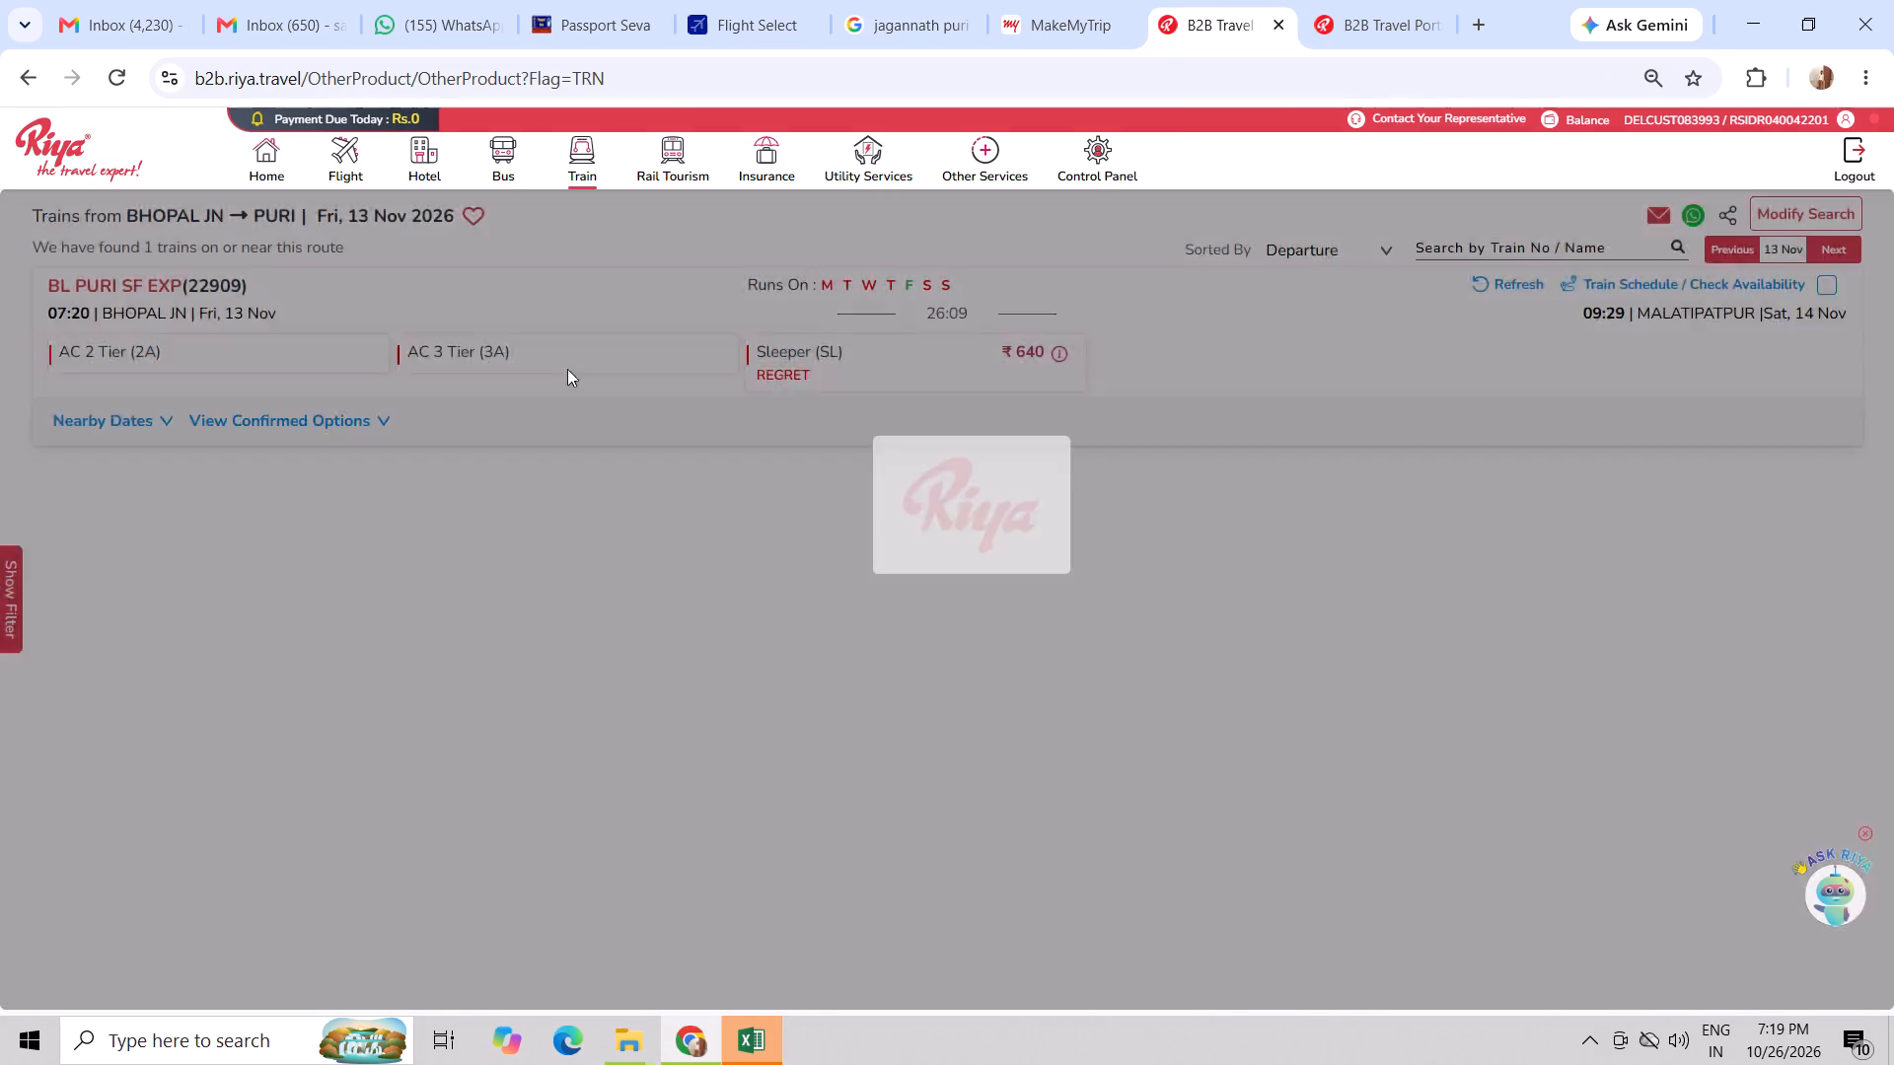
pyautogui.click(565, 369)
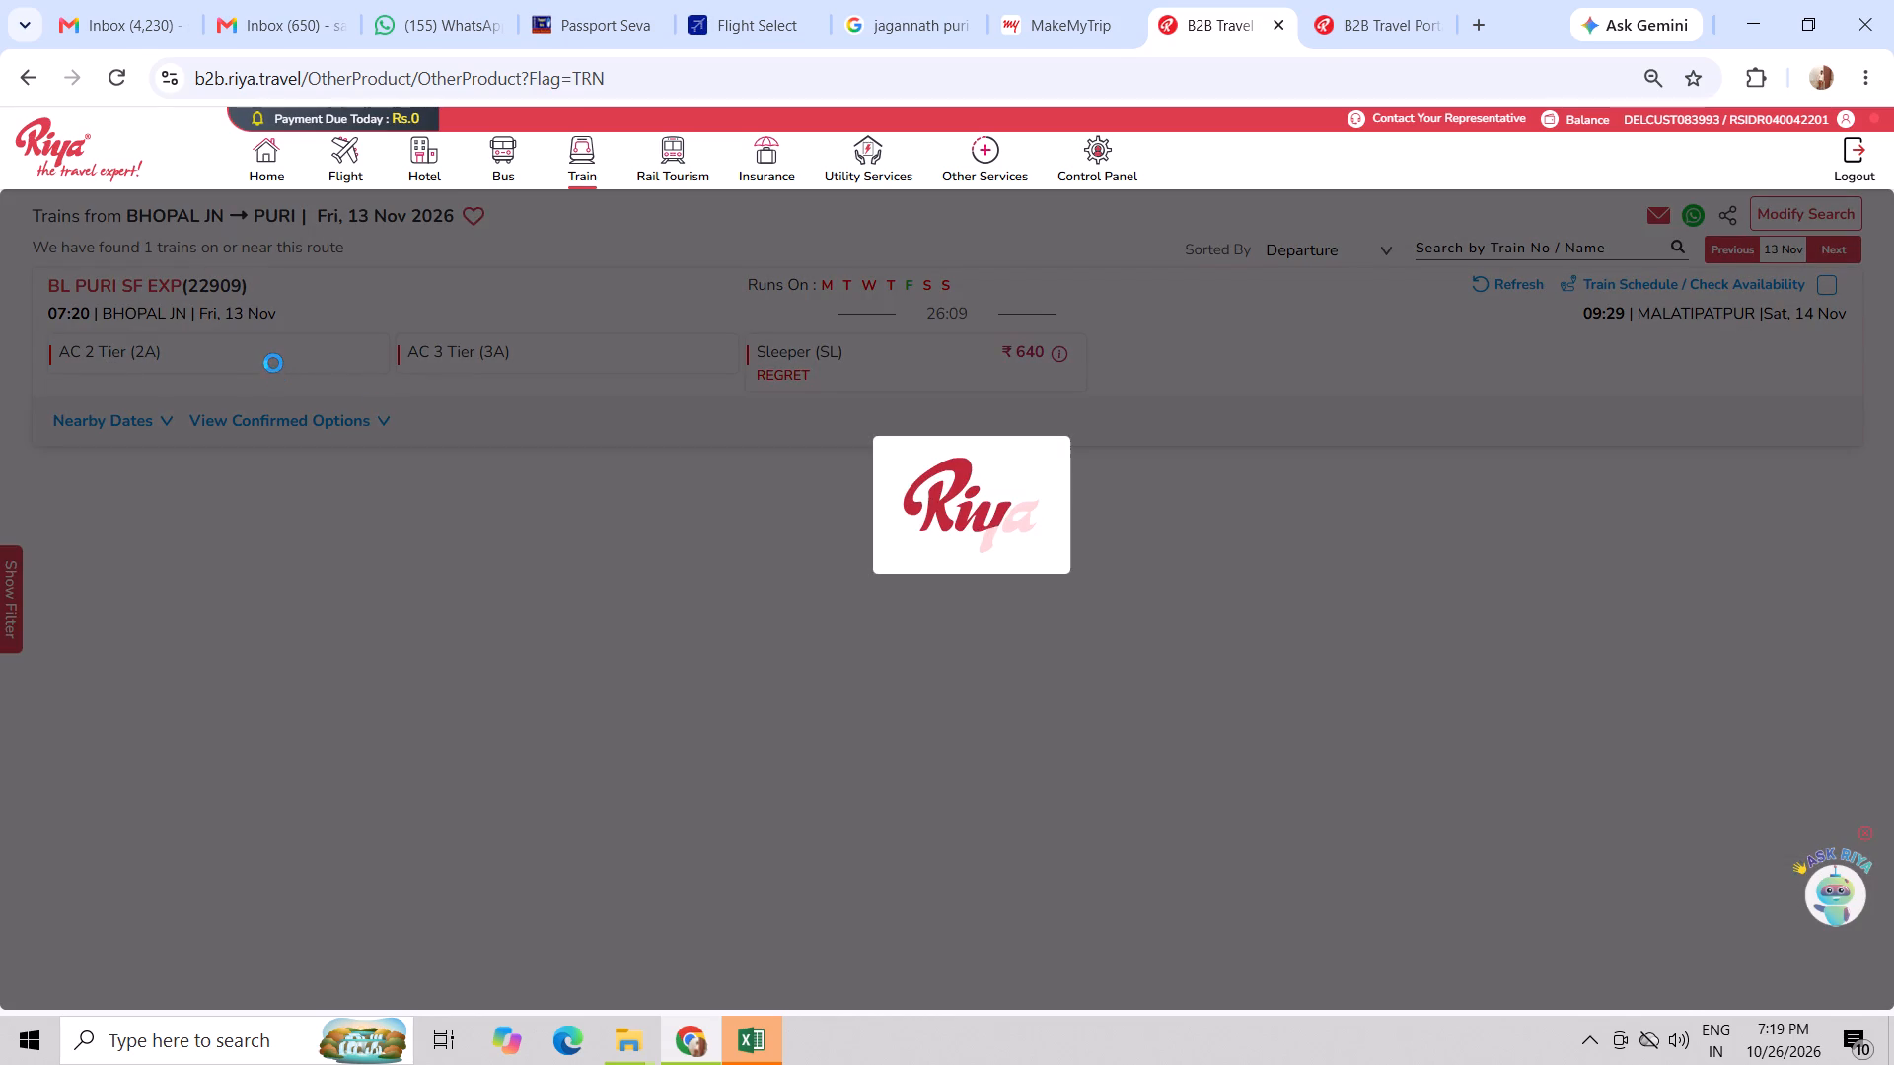
pyautogui.click(273, 363)
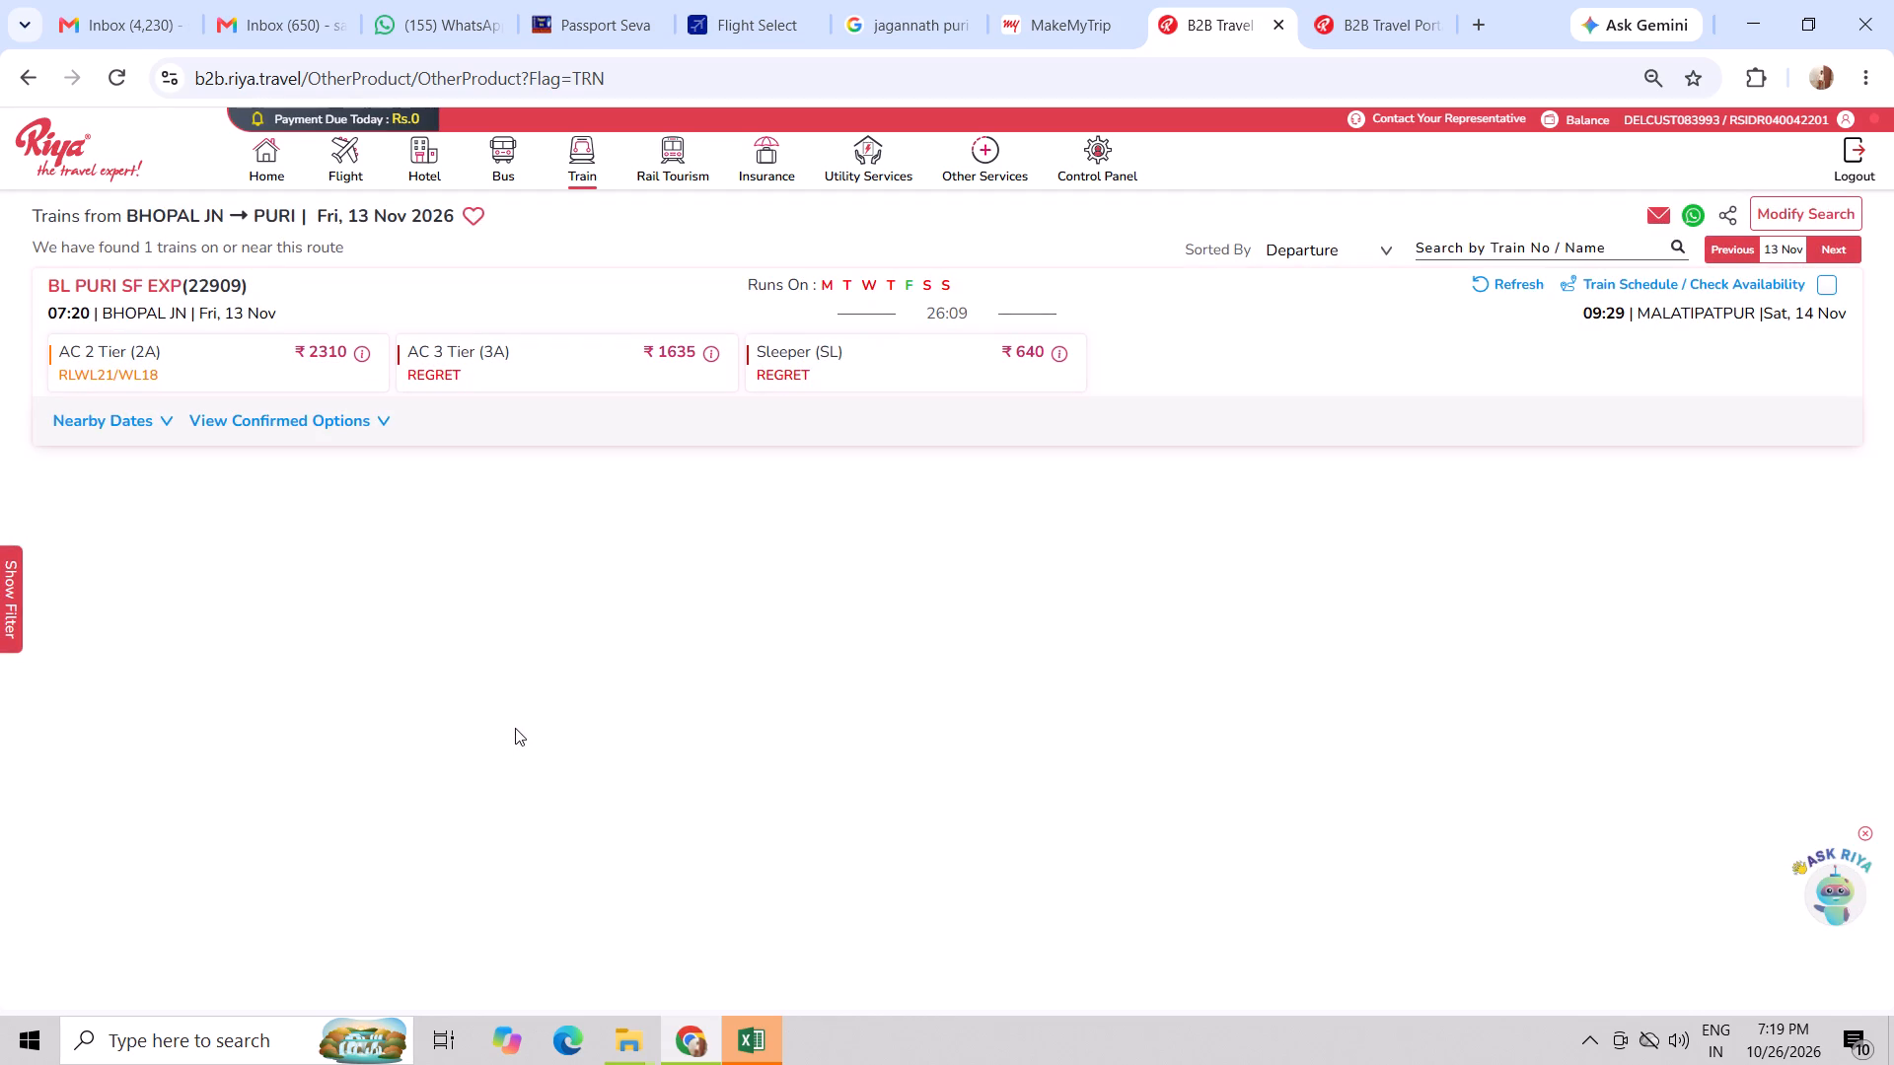
pyautogui.click(1792, 214)
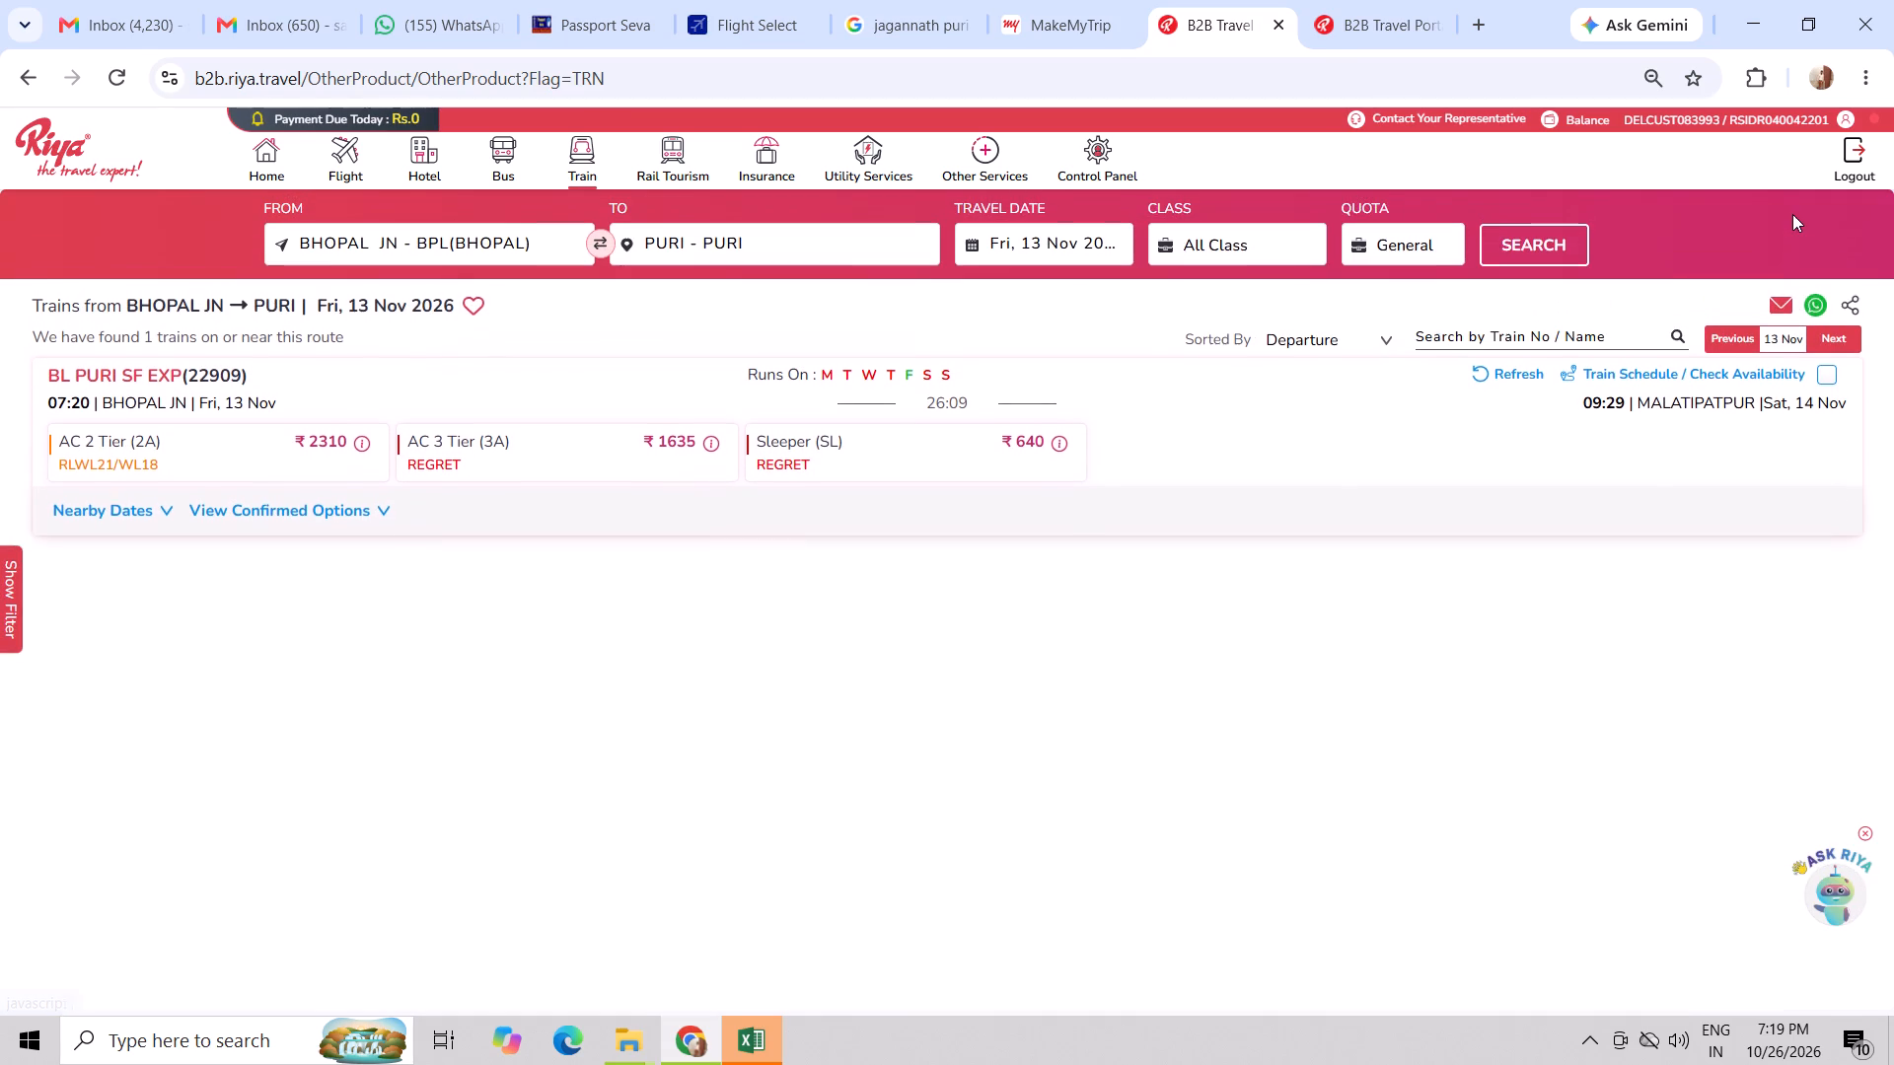
# Change the Bhopal to Puri travel date to Sat, 14 Nov 2026 and search for trains.
pyautogui.click(1046, 249)
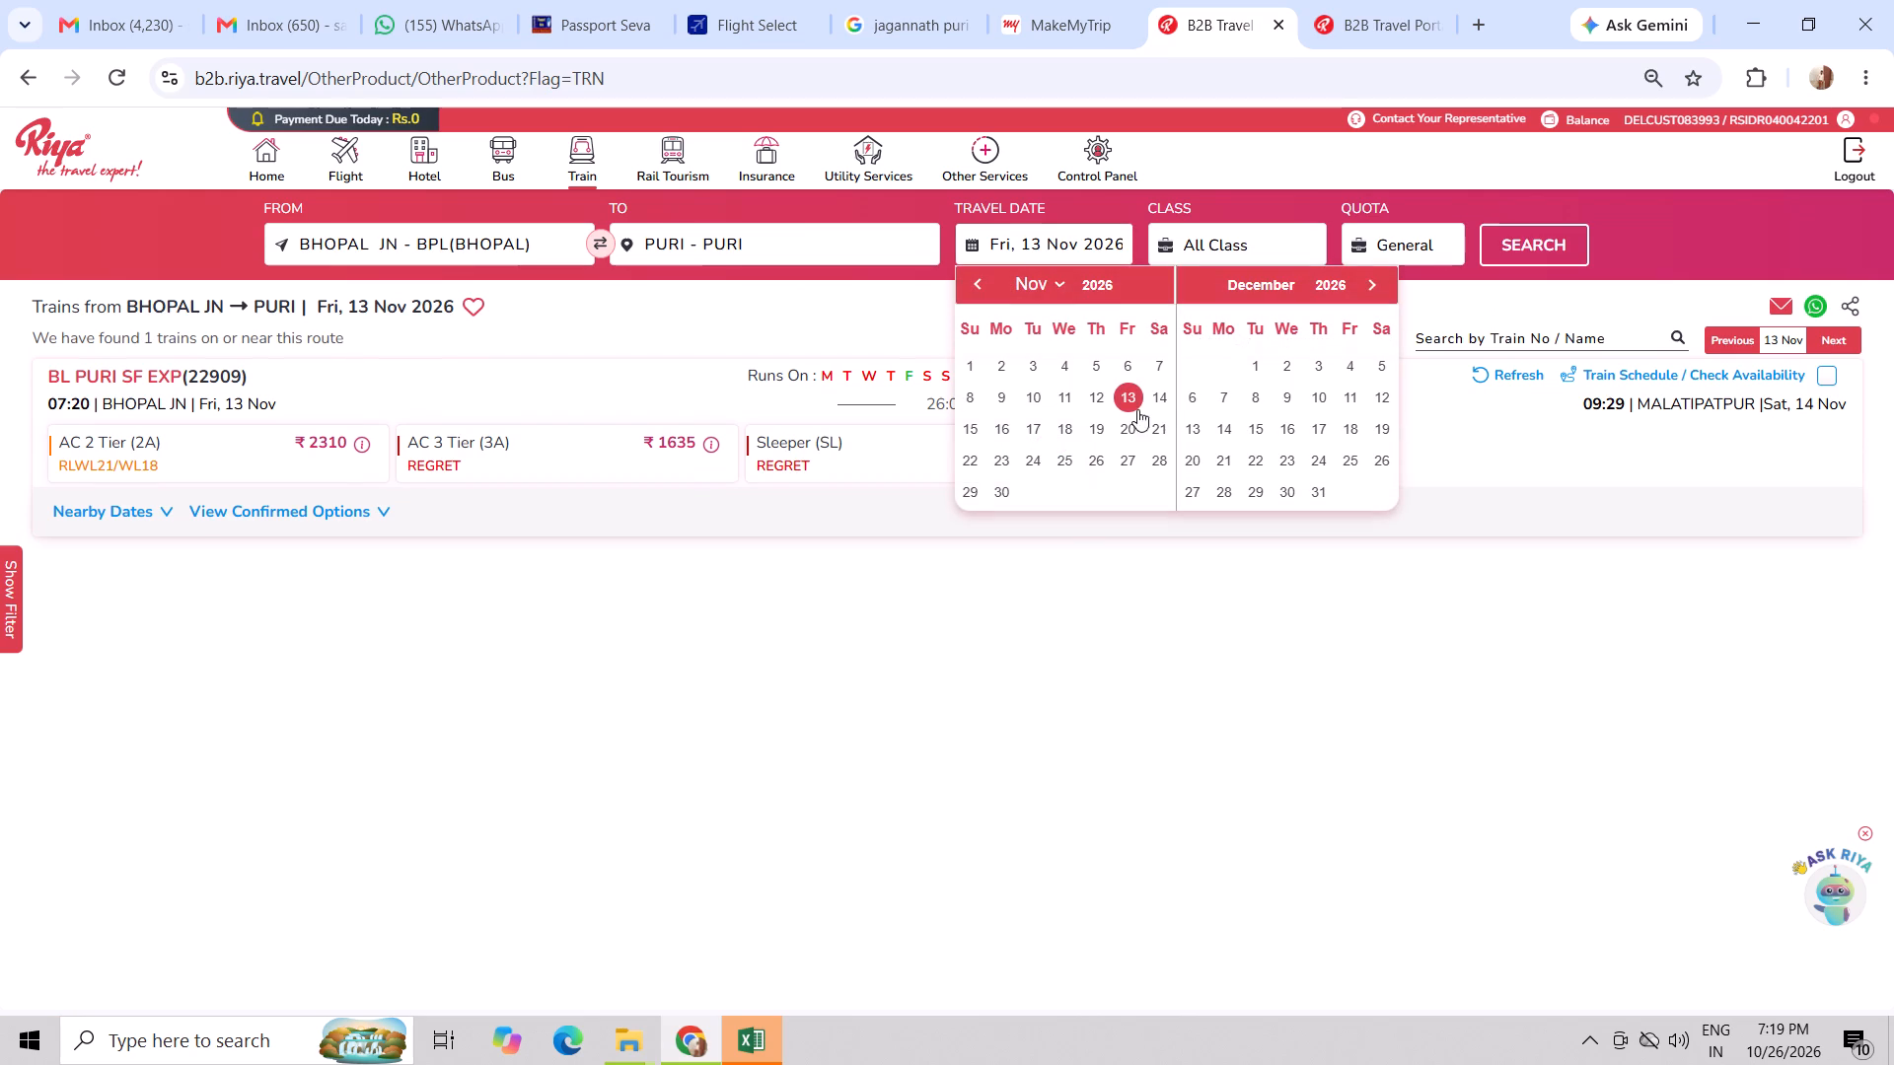
pyautogui.click(1164, 393)
pyautogui.click(1536, 250)
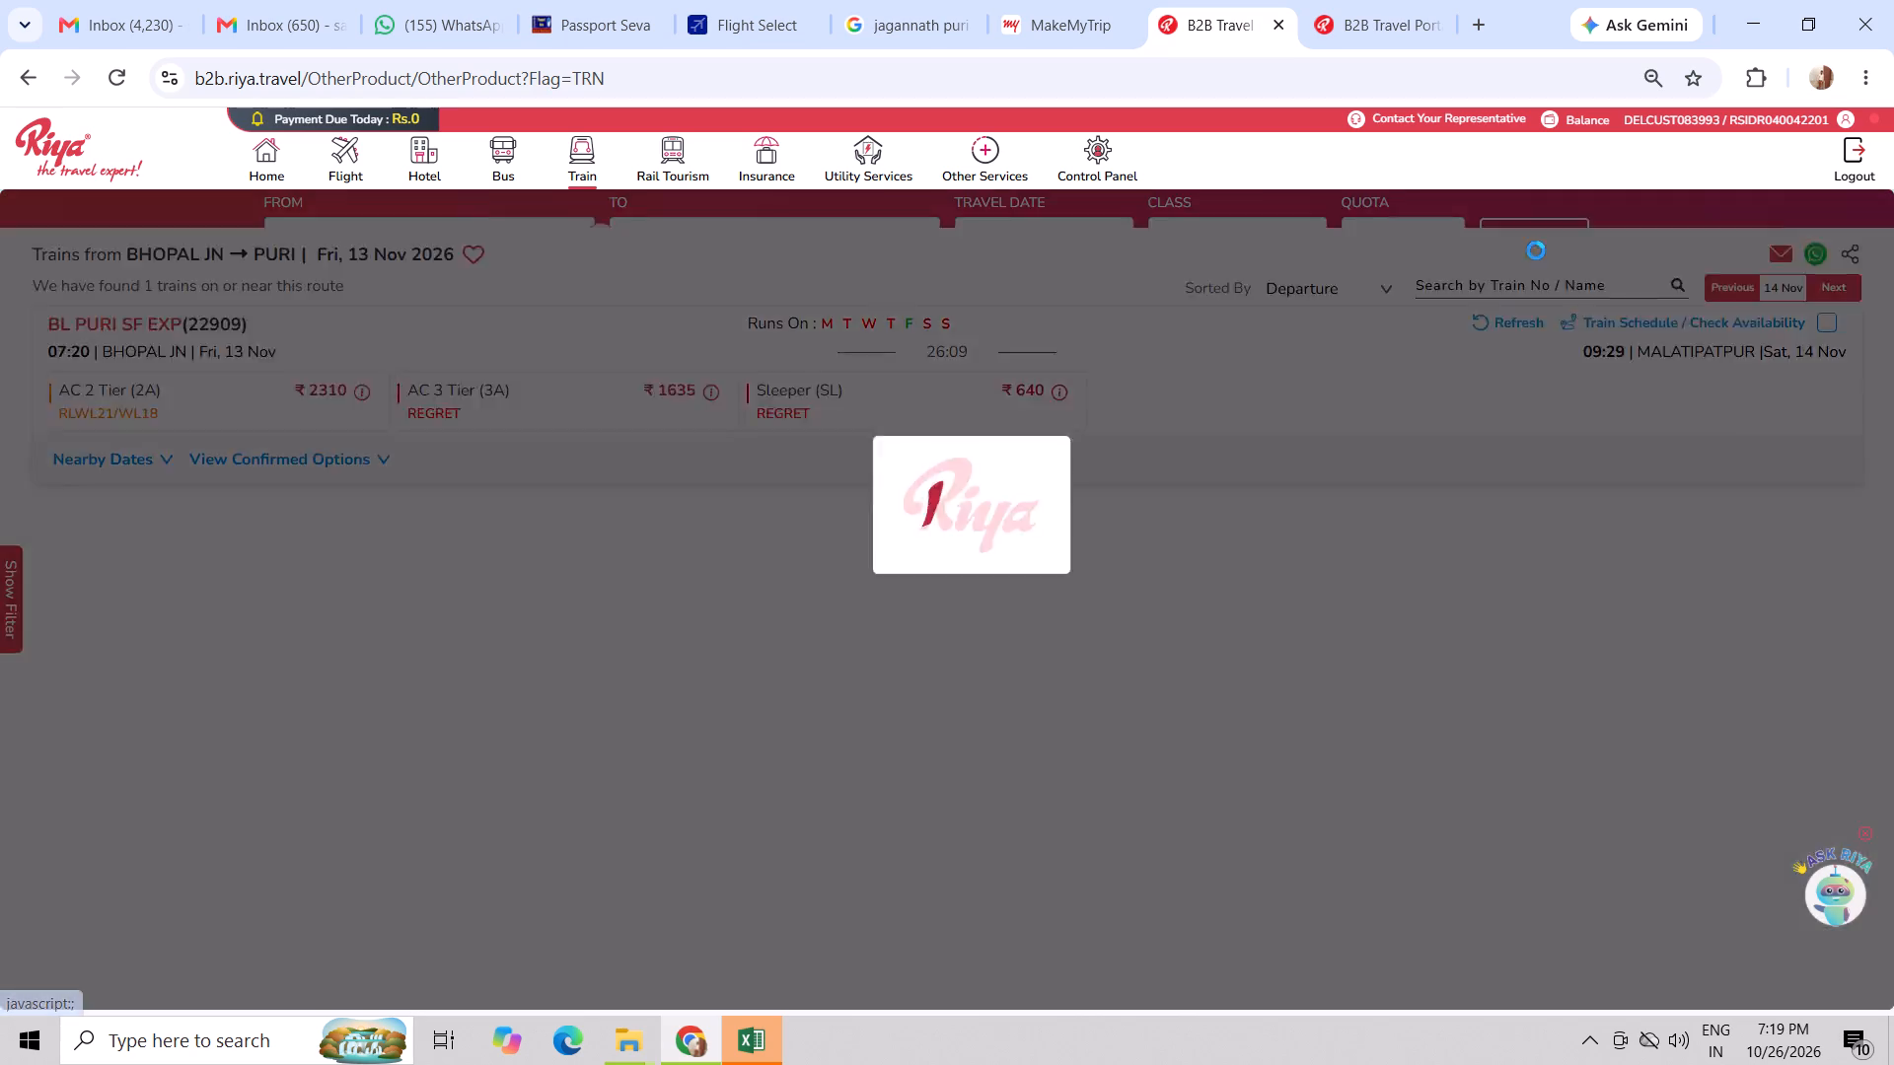
pyautogui.click(1022, 627)
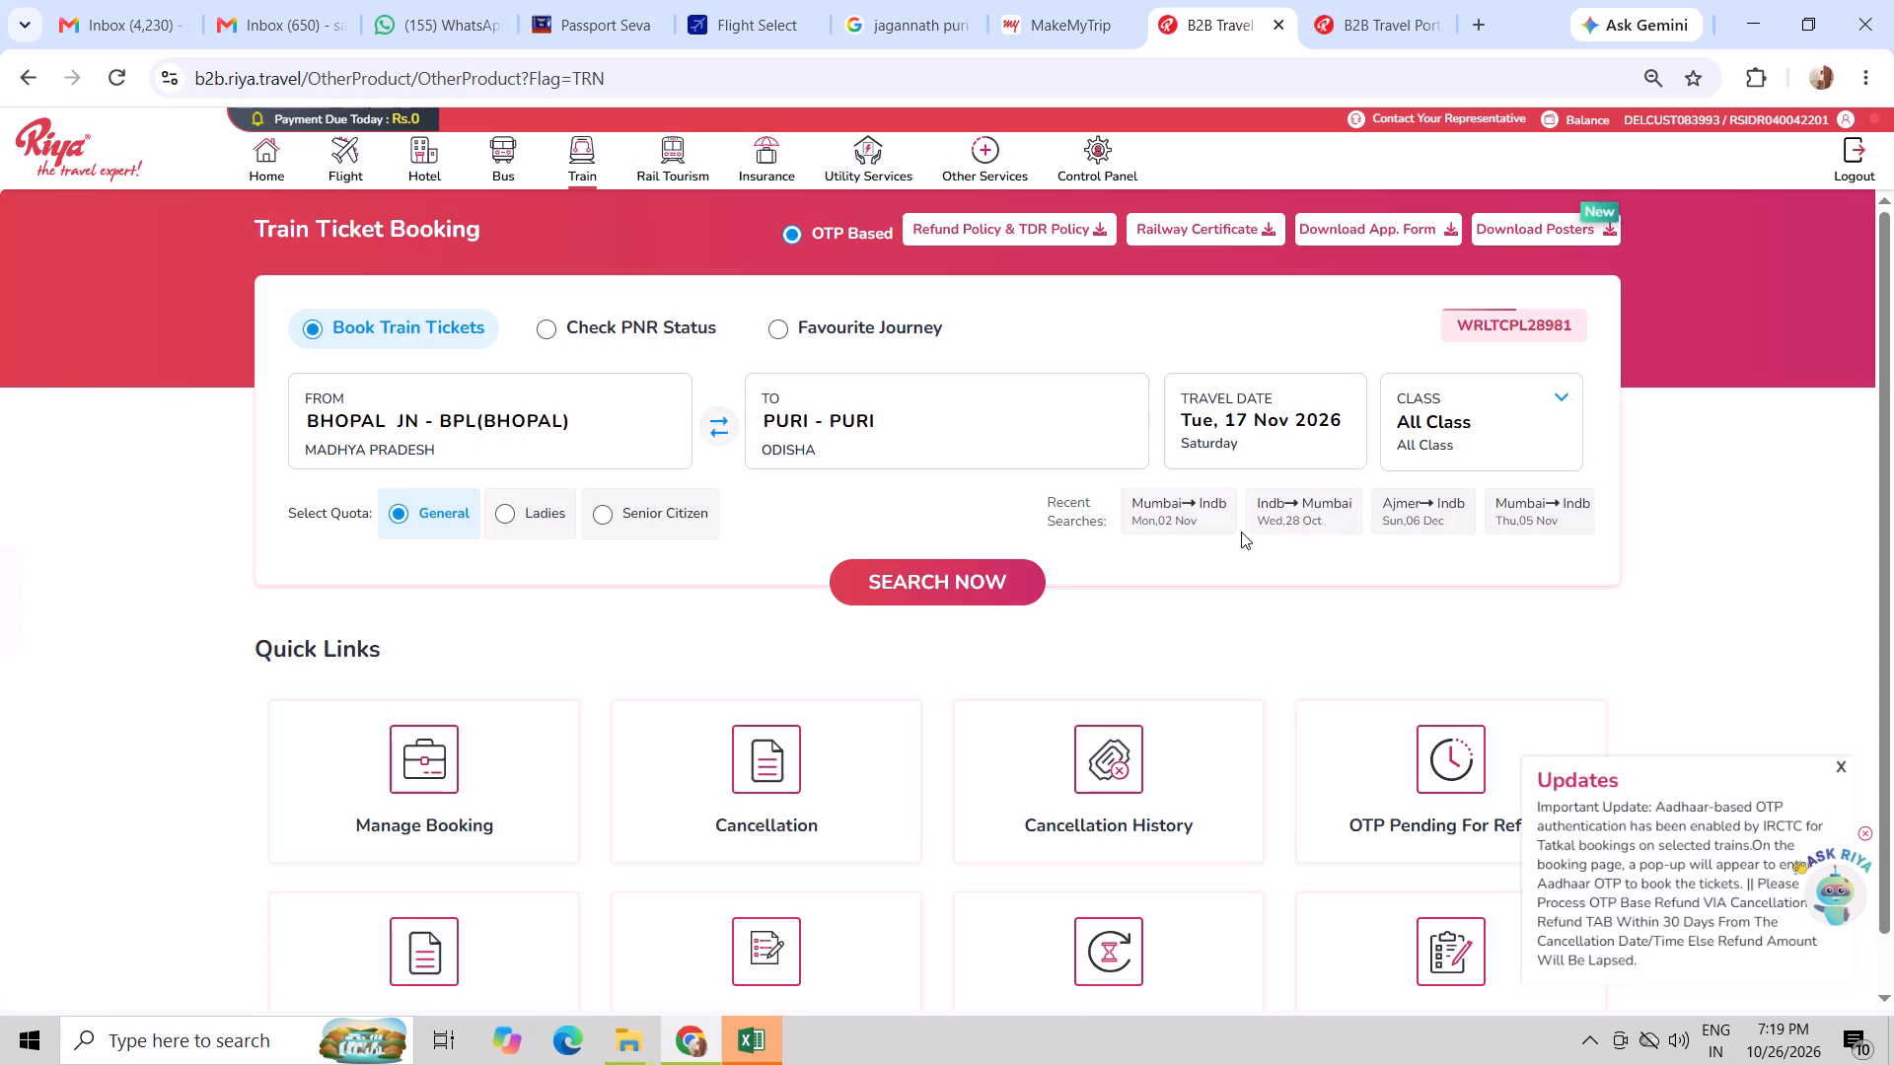
# Set the travel date back to Fri, 13 Nov 2026 and search for Bhopal to Puri trains again.
pyautogui.click(1280, 426)
pyautogui.click(1355, 572)
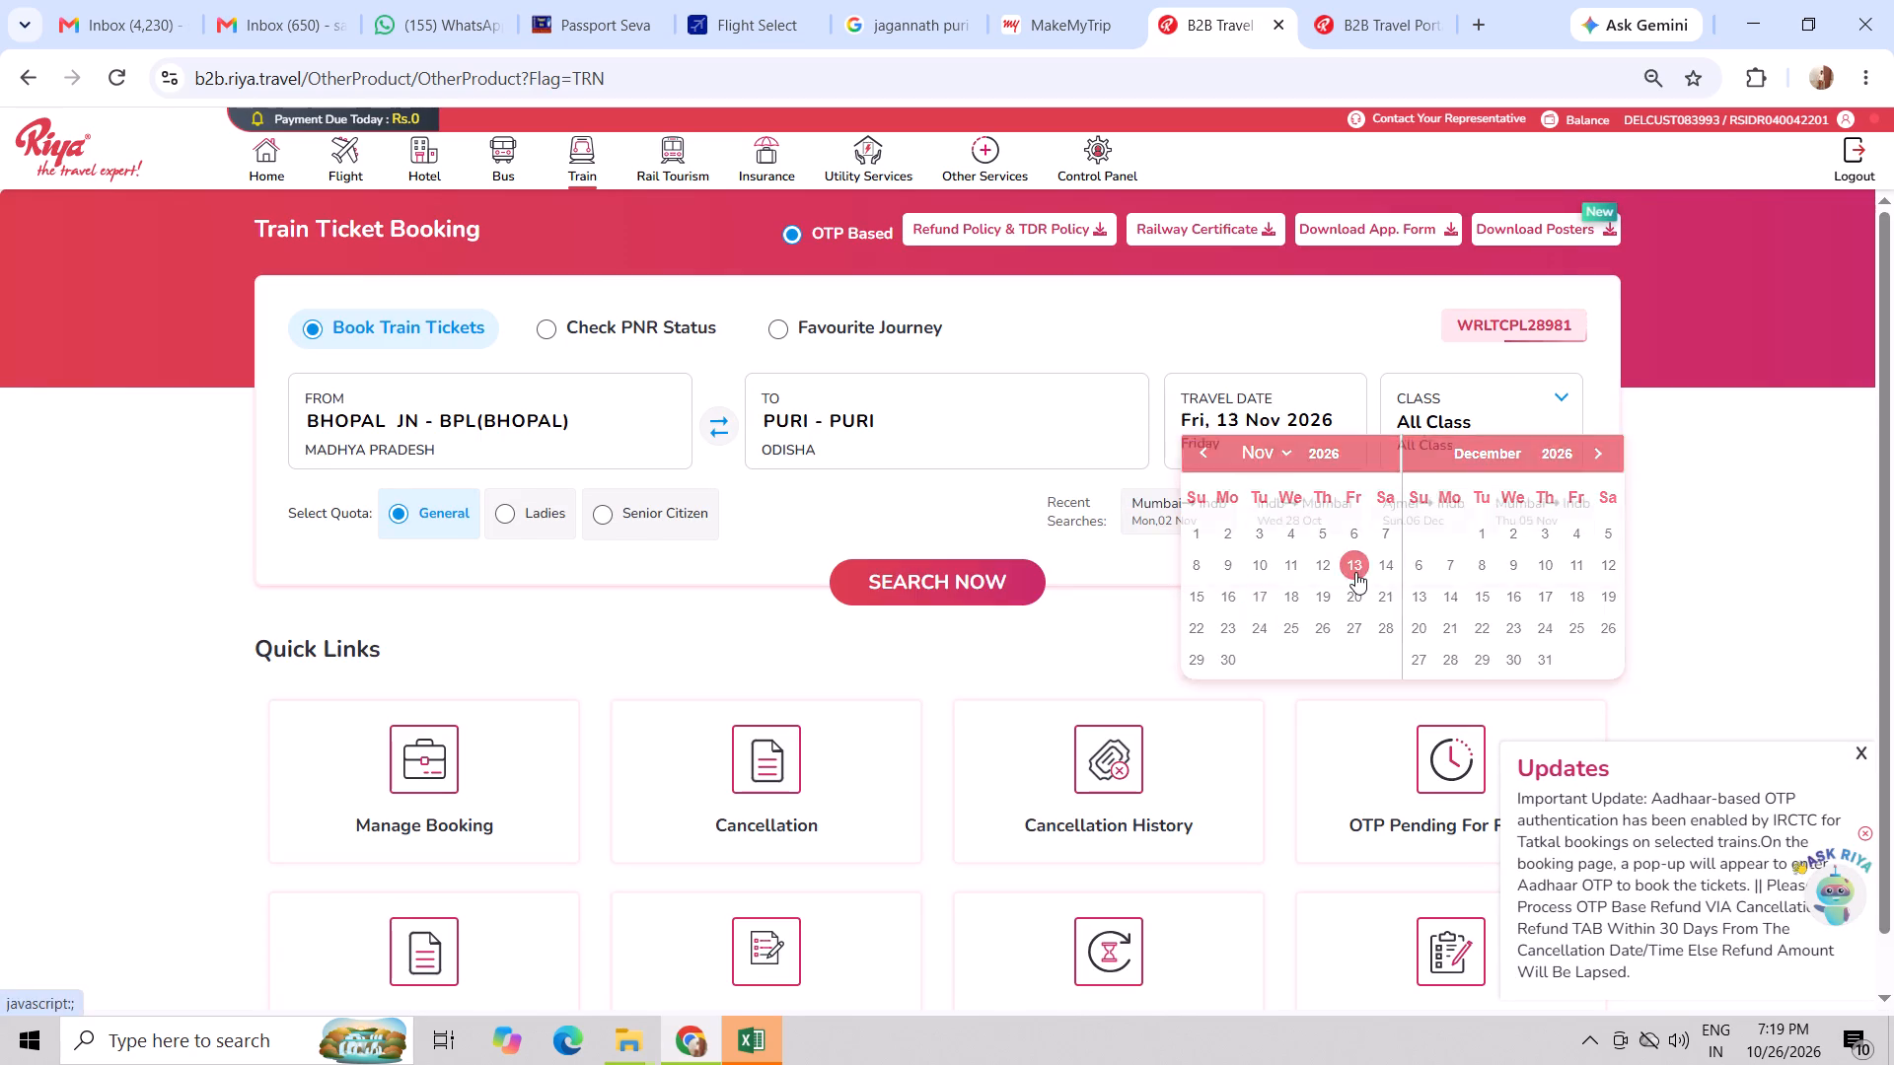
pyautogui.click(926, 590)
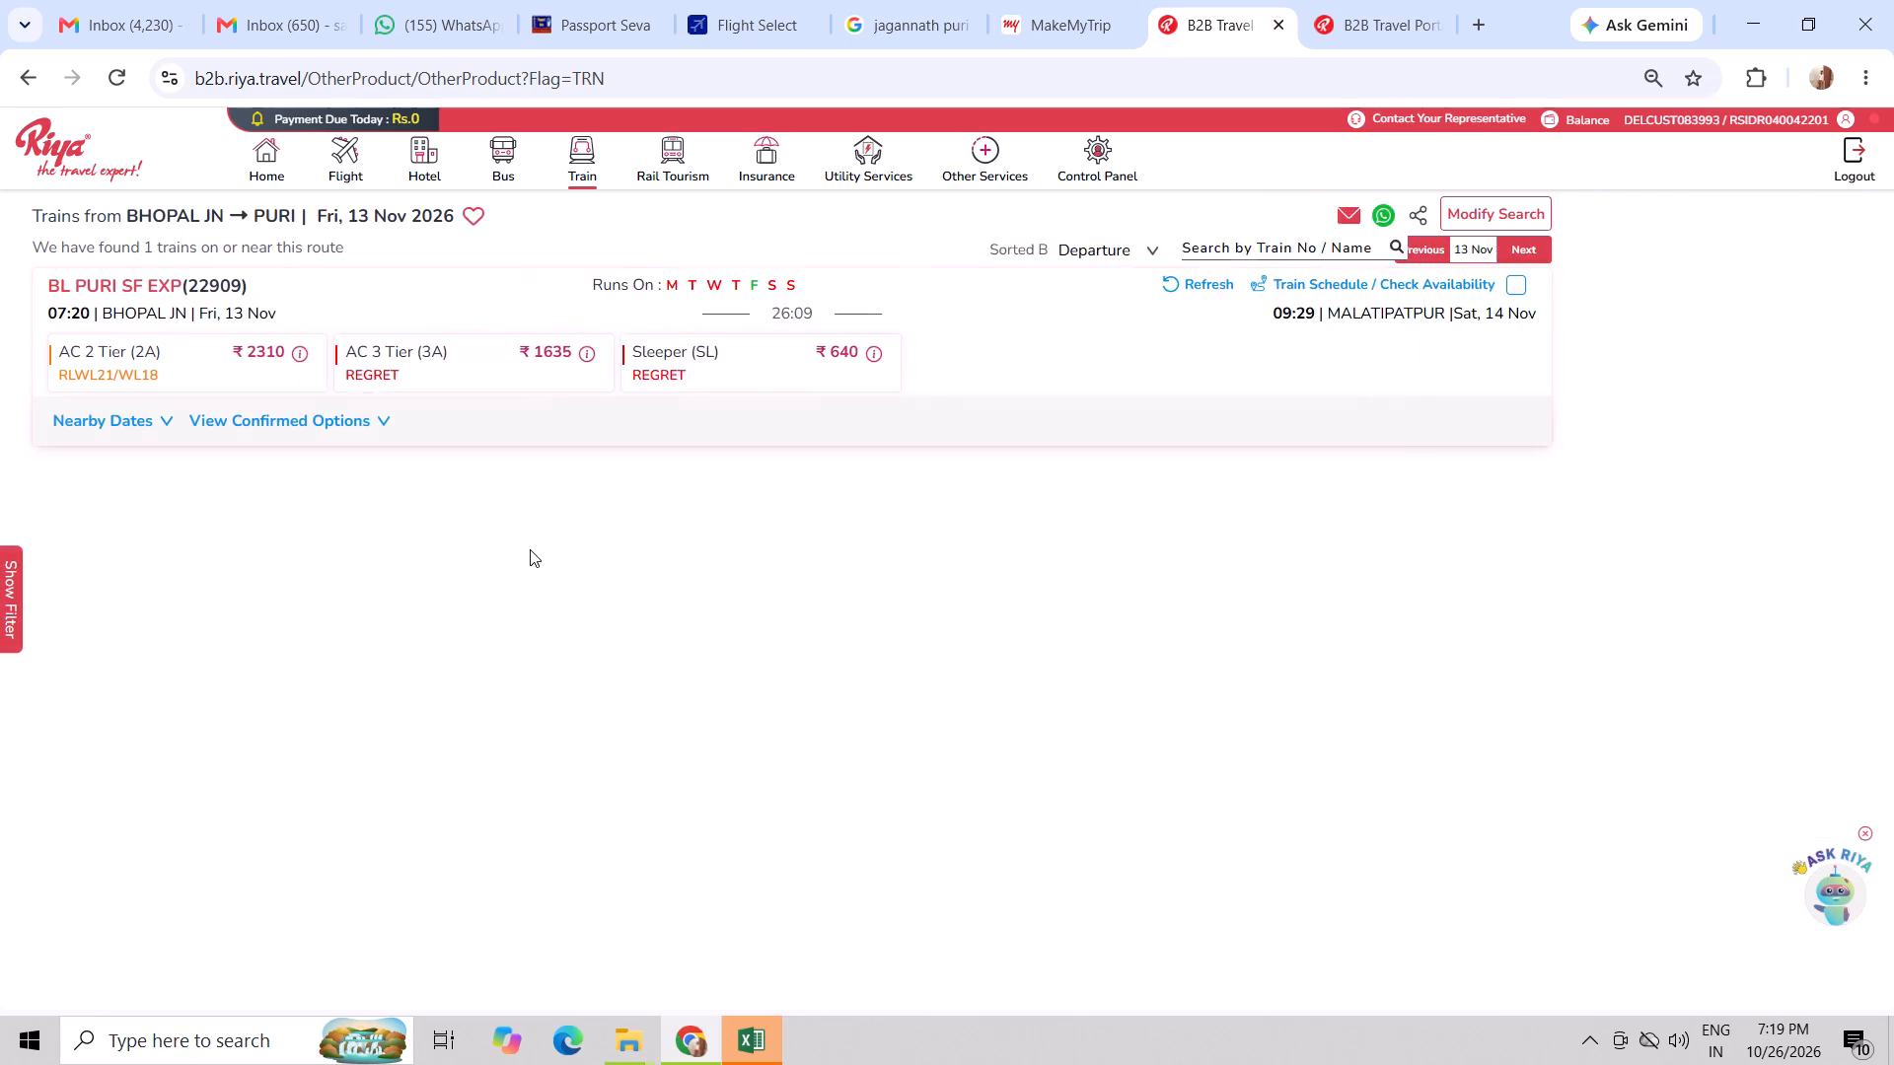
# Capture a screen snip of the BL PURI SF EXP (22909) result with its route, date, fares and class availability.
pyautogui.press('shift+super+s')
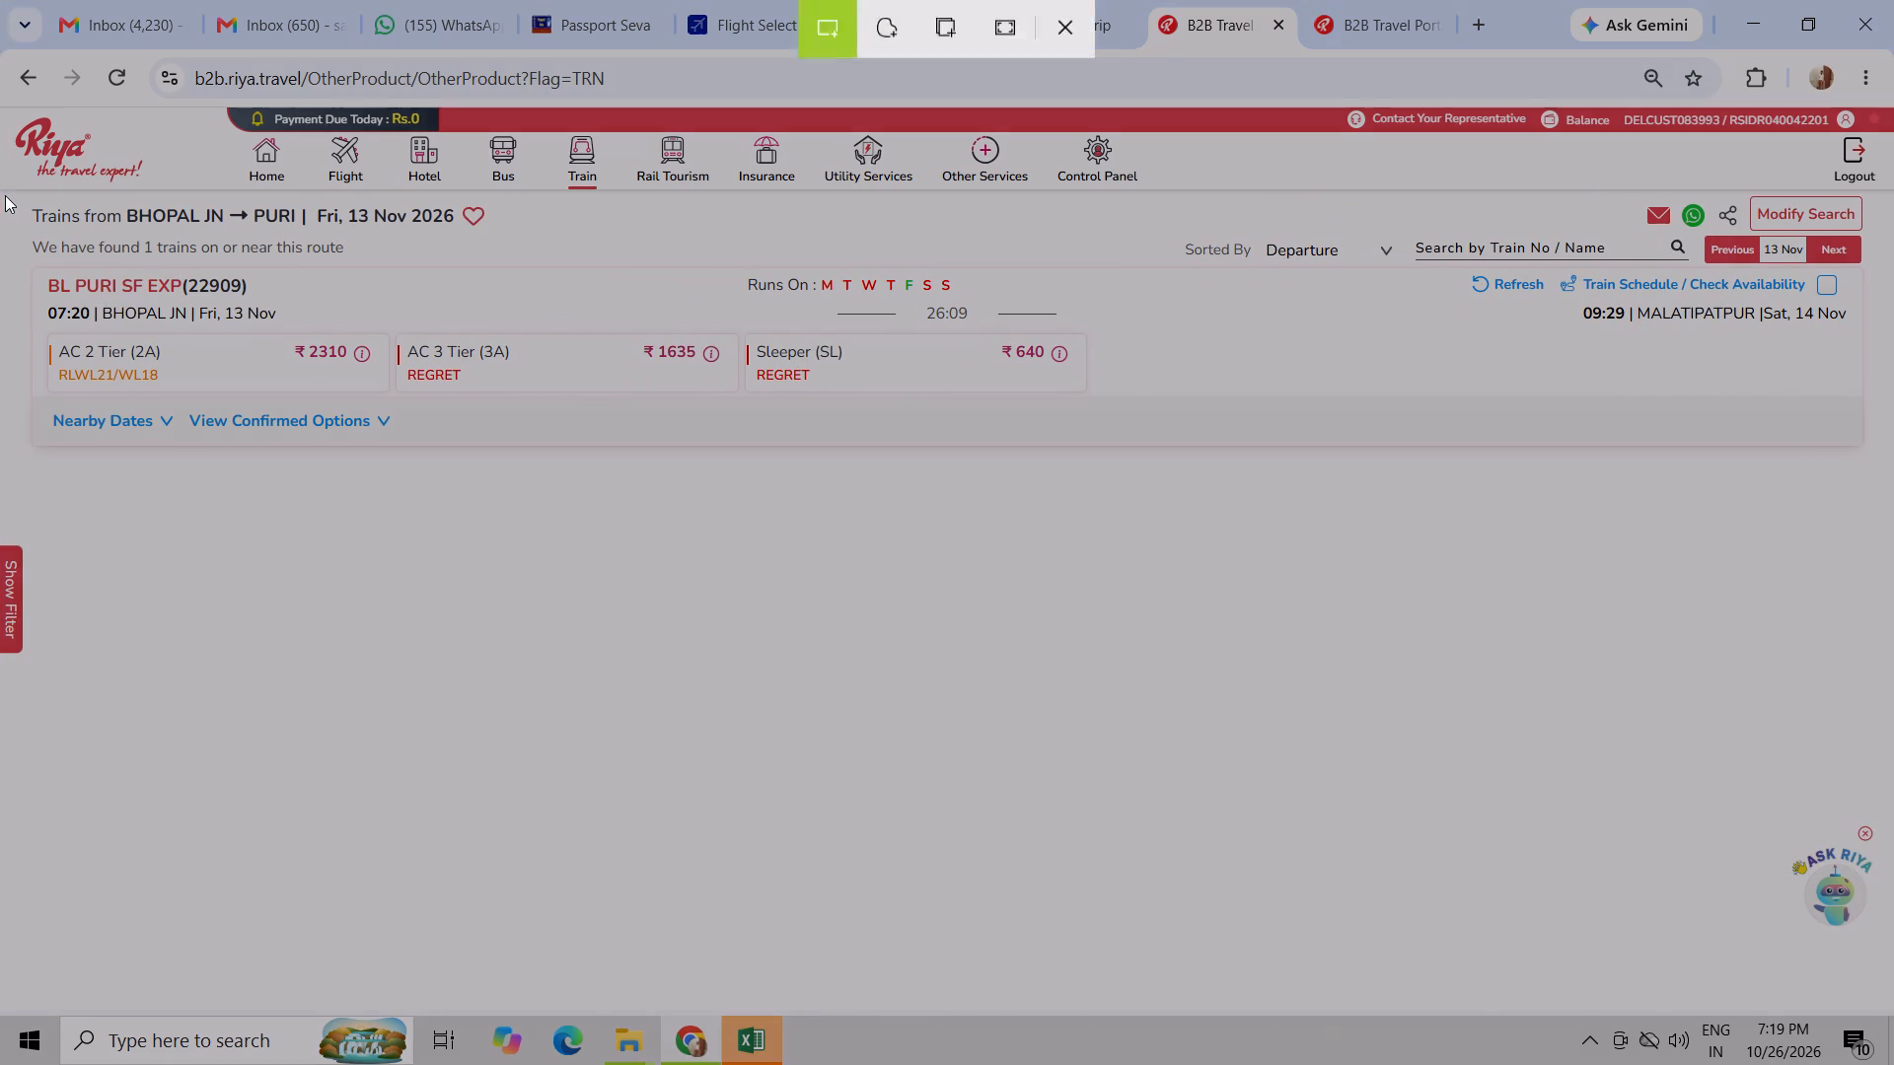
pyautogui.moveTo(4, 191); pyautogui.dragTo(1409, 382)
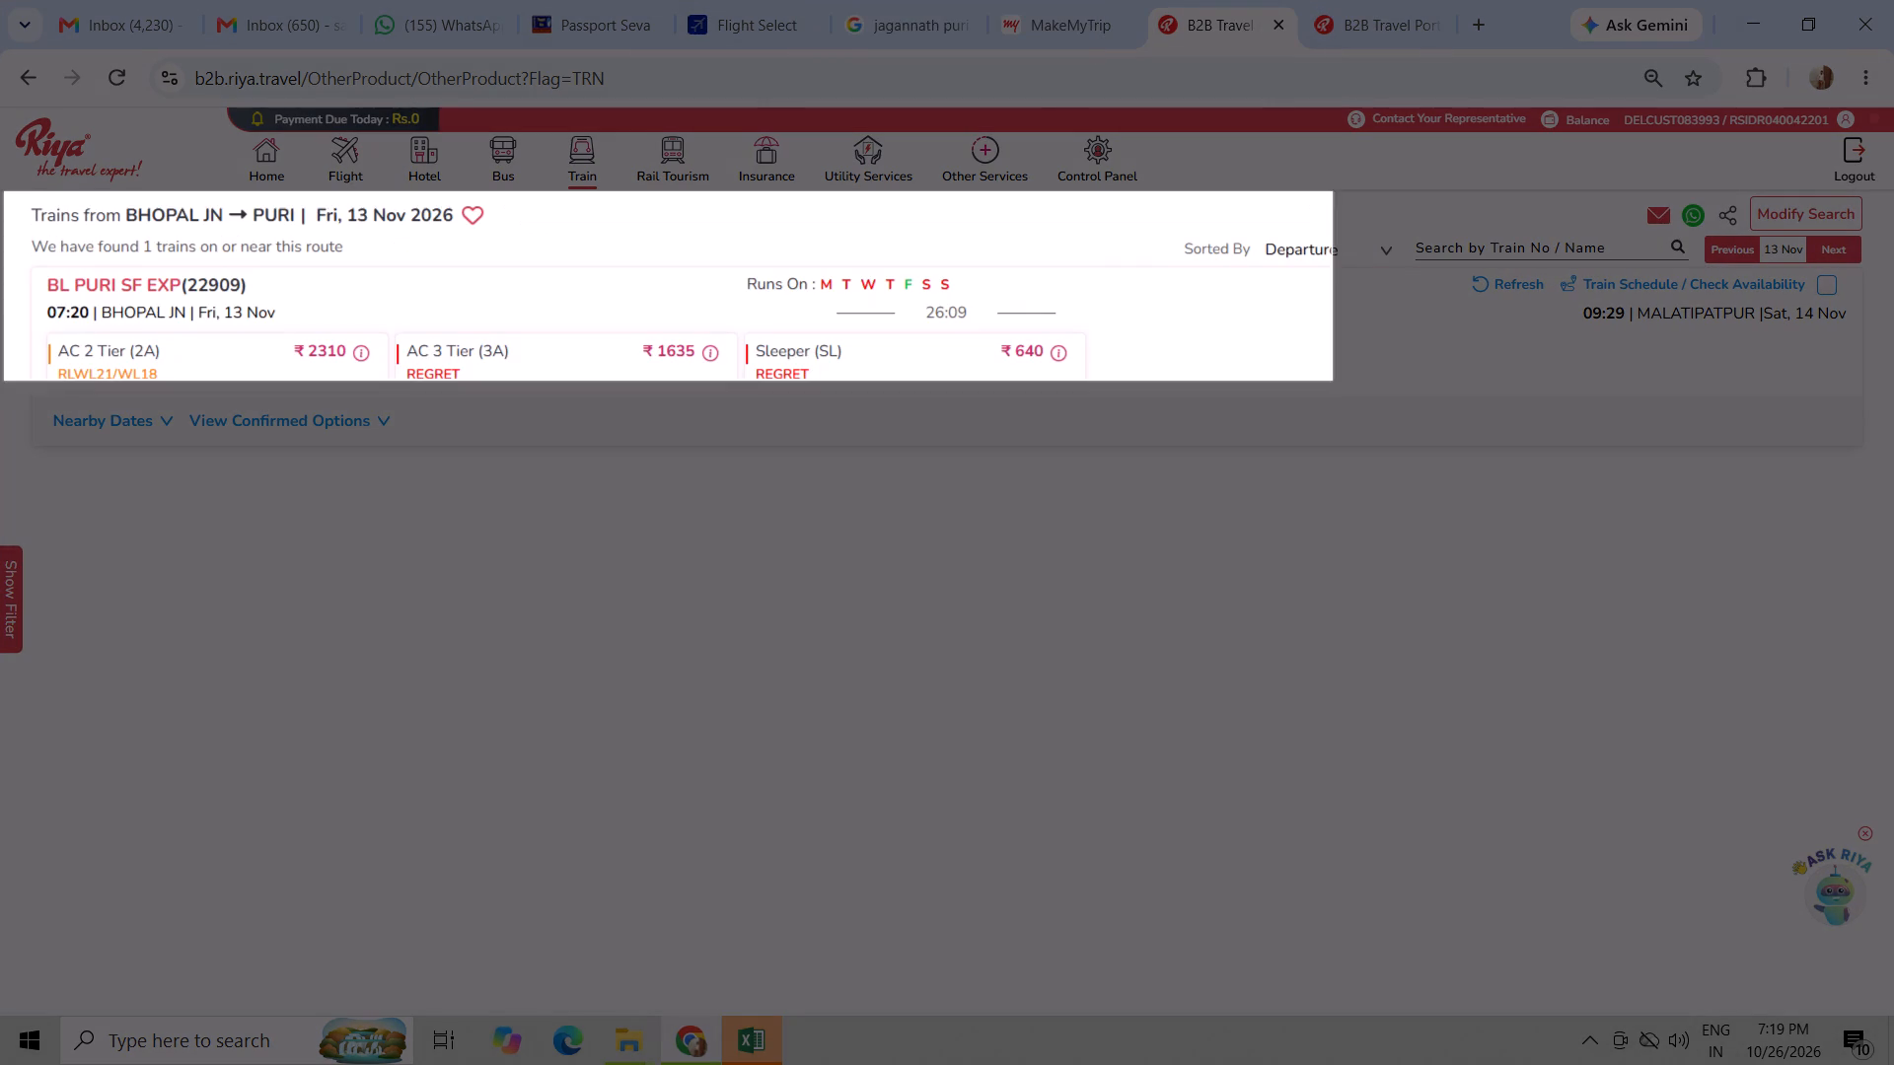
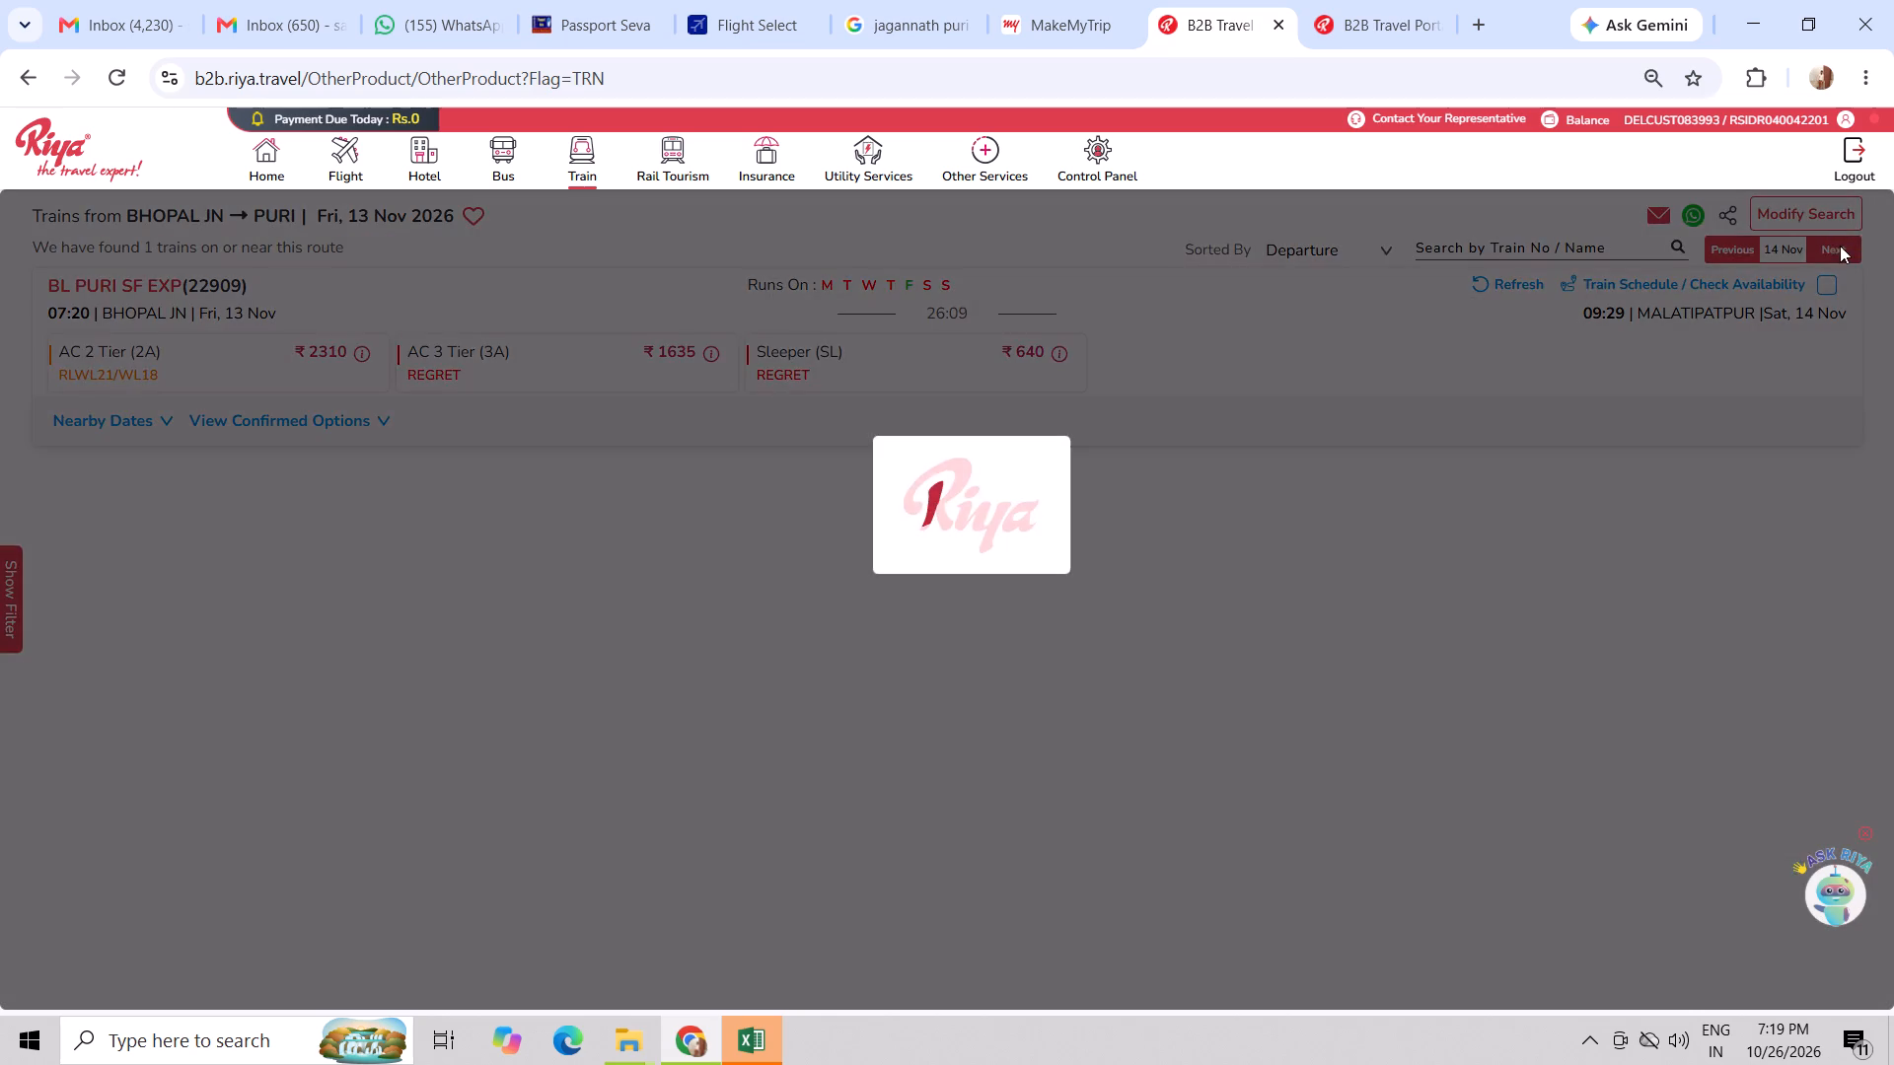
# Set the Bhopal to Puri travel date to Sun, 15 Nov 2026, and search for trains.
pyautogui.click(1027, 633)
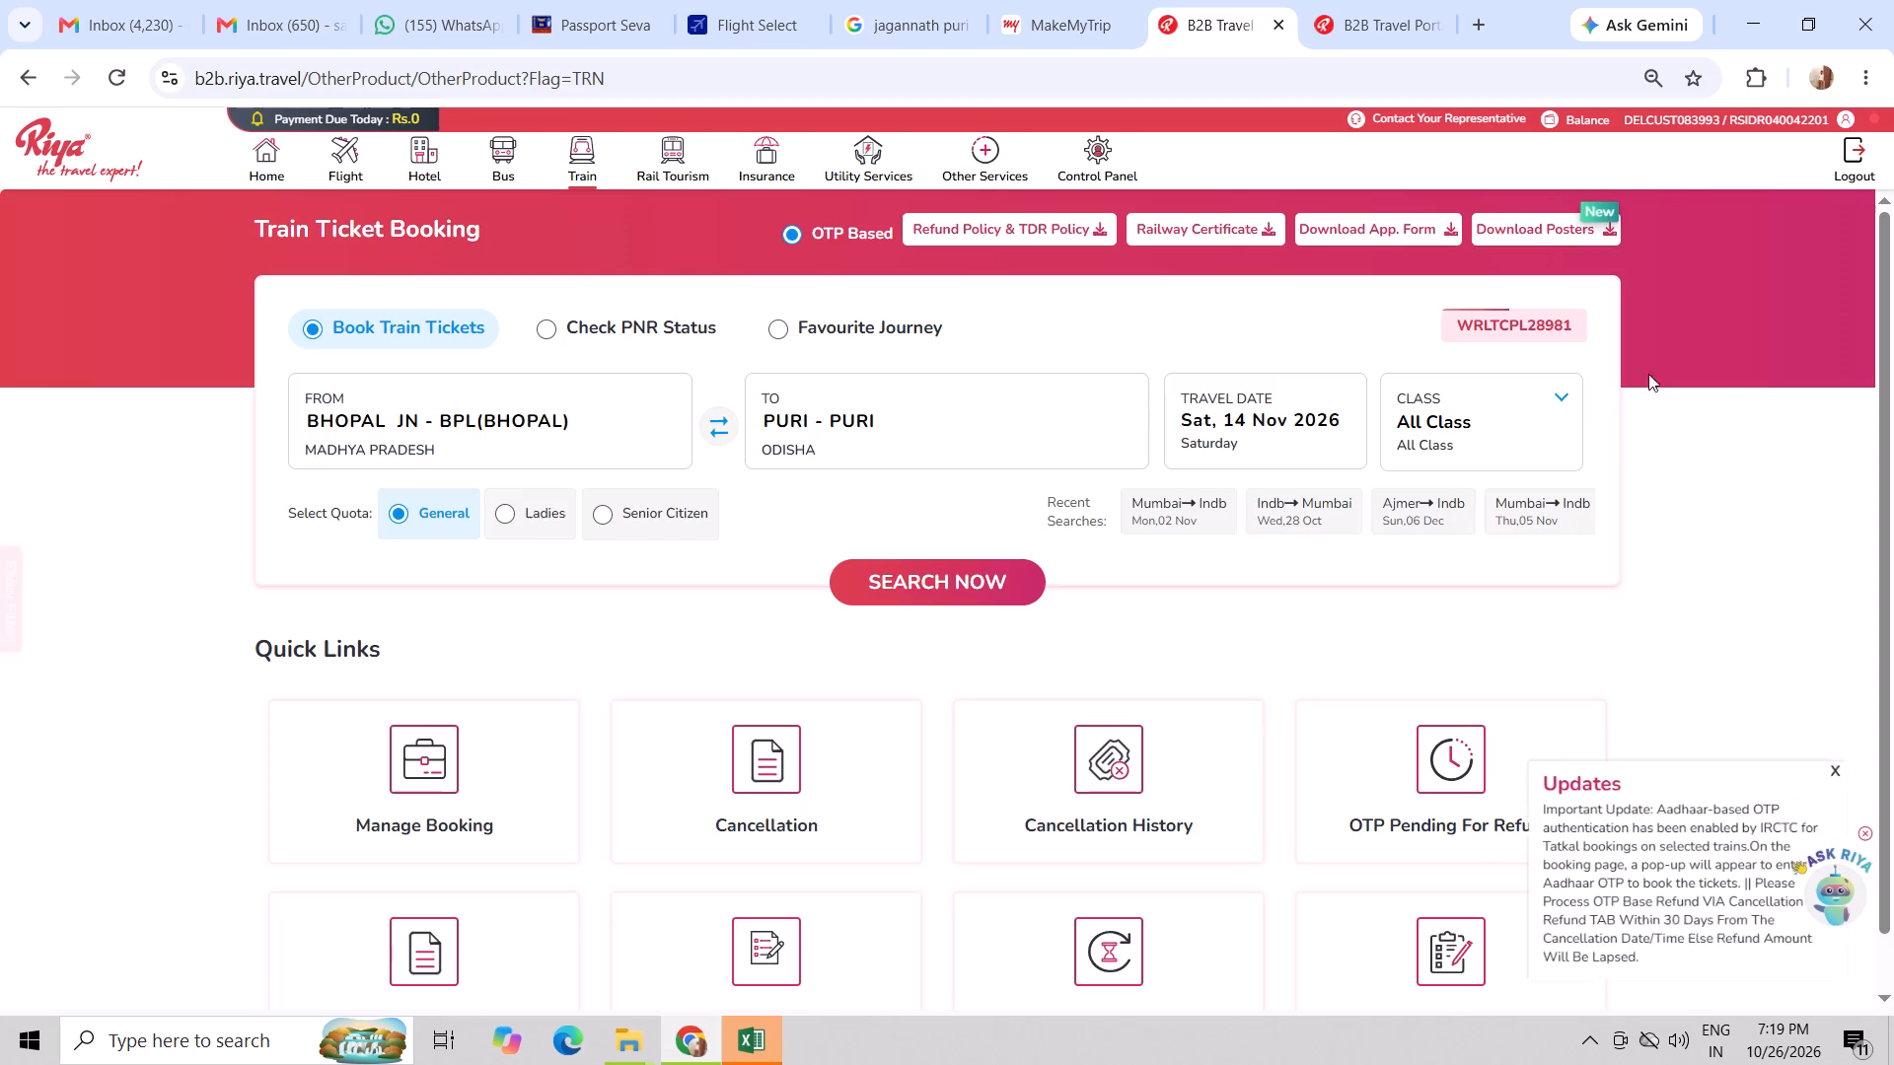
pyautogui.click(1229, 424)
pyautogui.click(1200, 596)
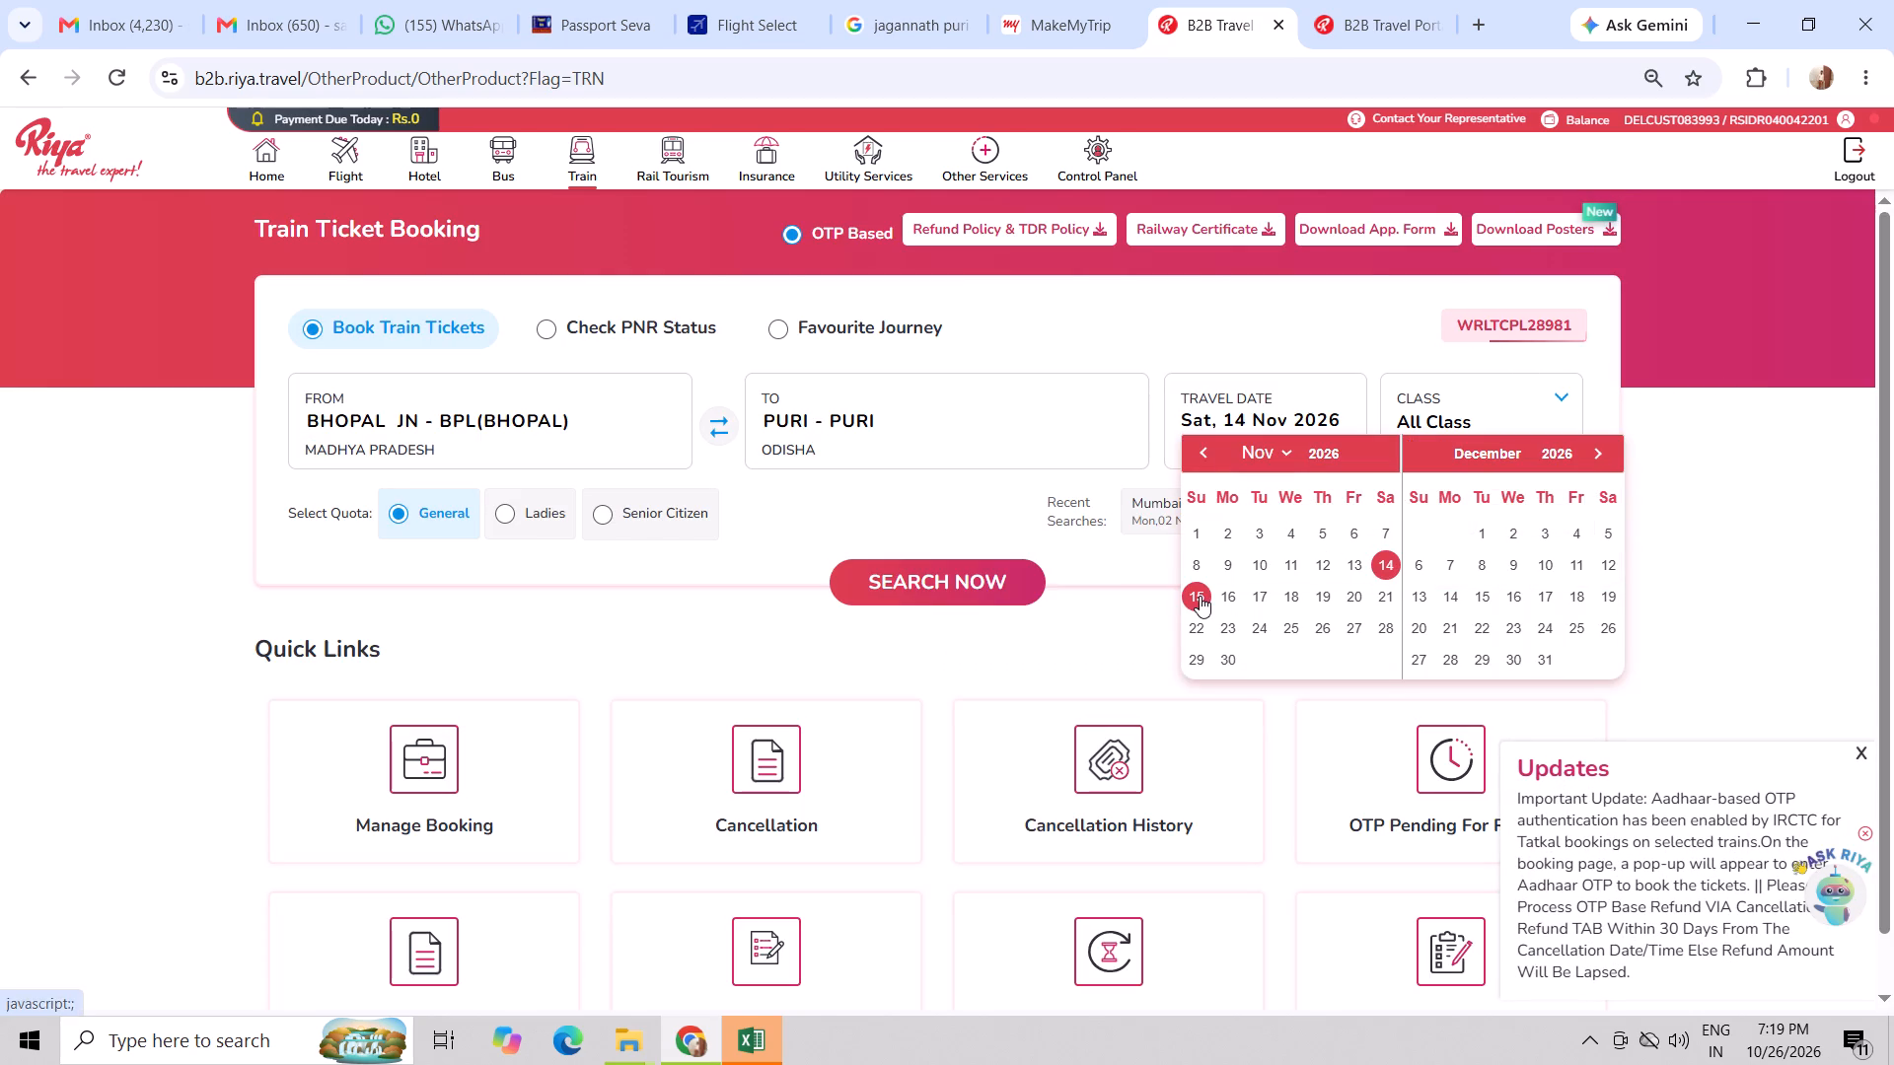
pyautogui.click(911, 589)
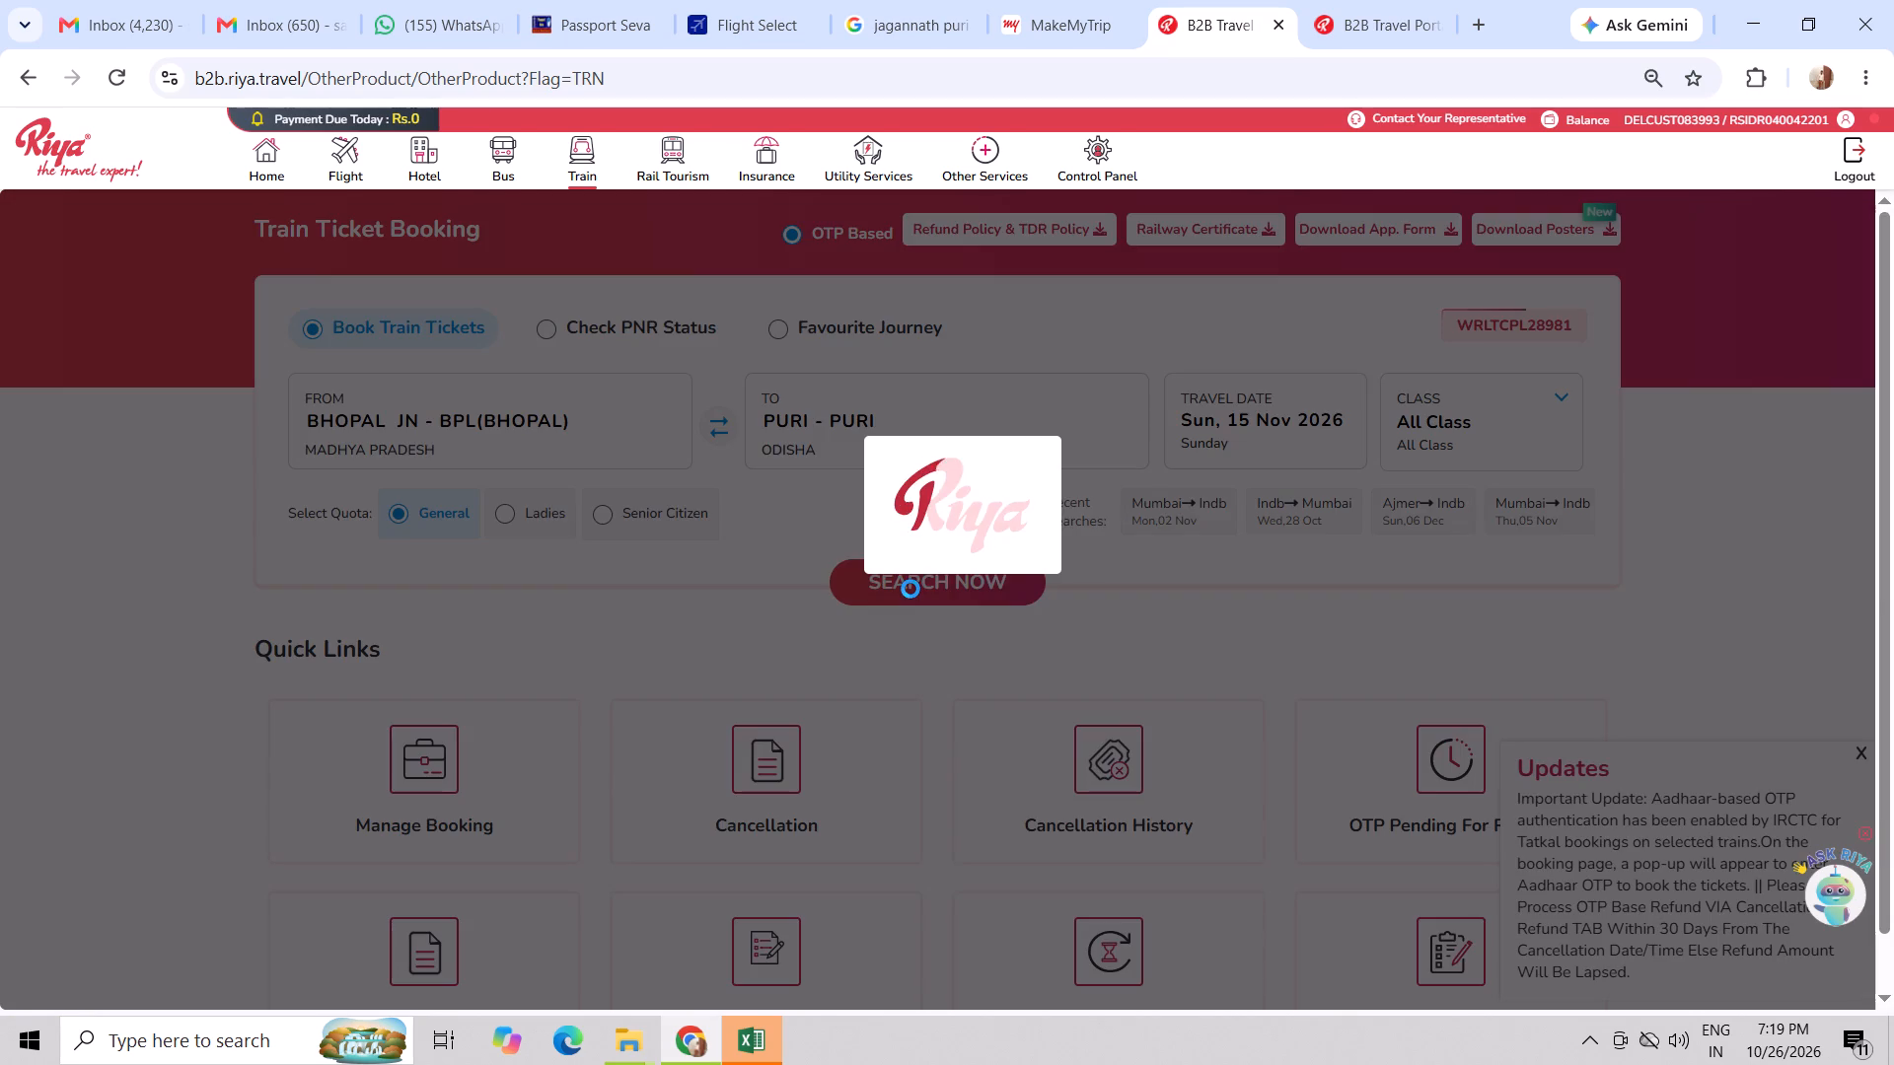
# Load the JU Puri SF Exp (20814) fare and availability for Sleeper, AC 3 Economy, AC 3 Tier, AC 2 Tier and AC First Class.
pyautogui.click(1499, 340)
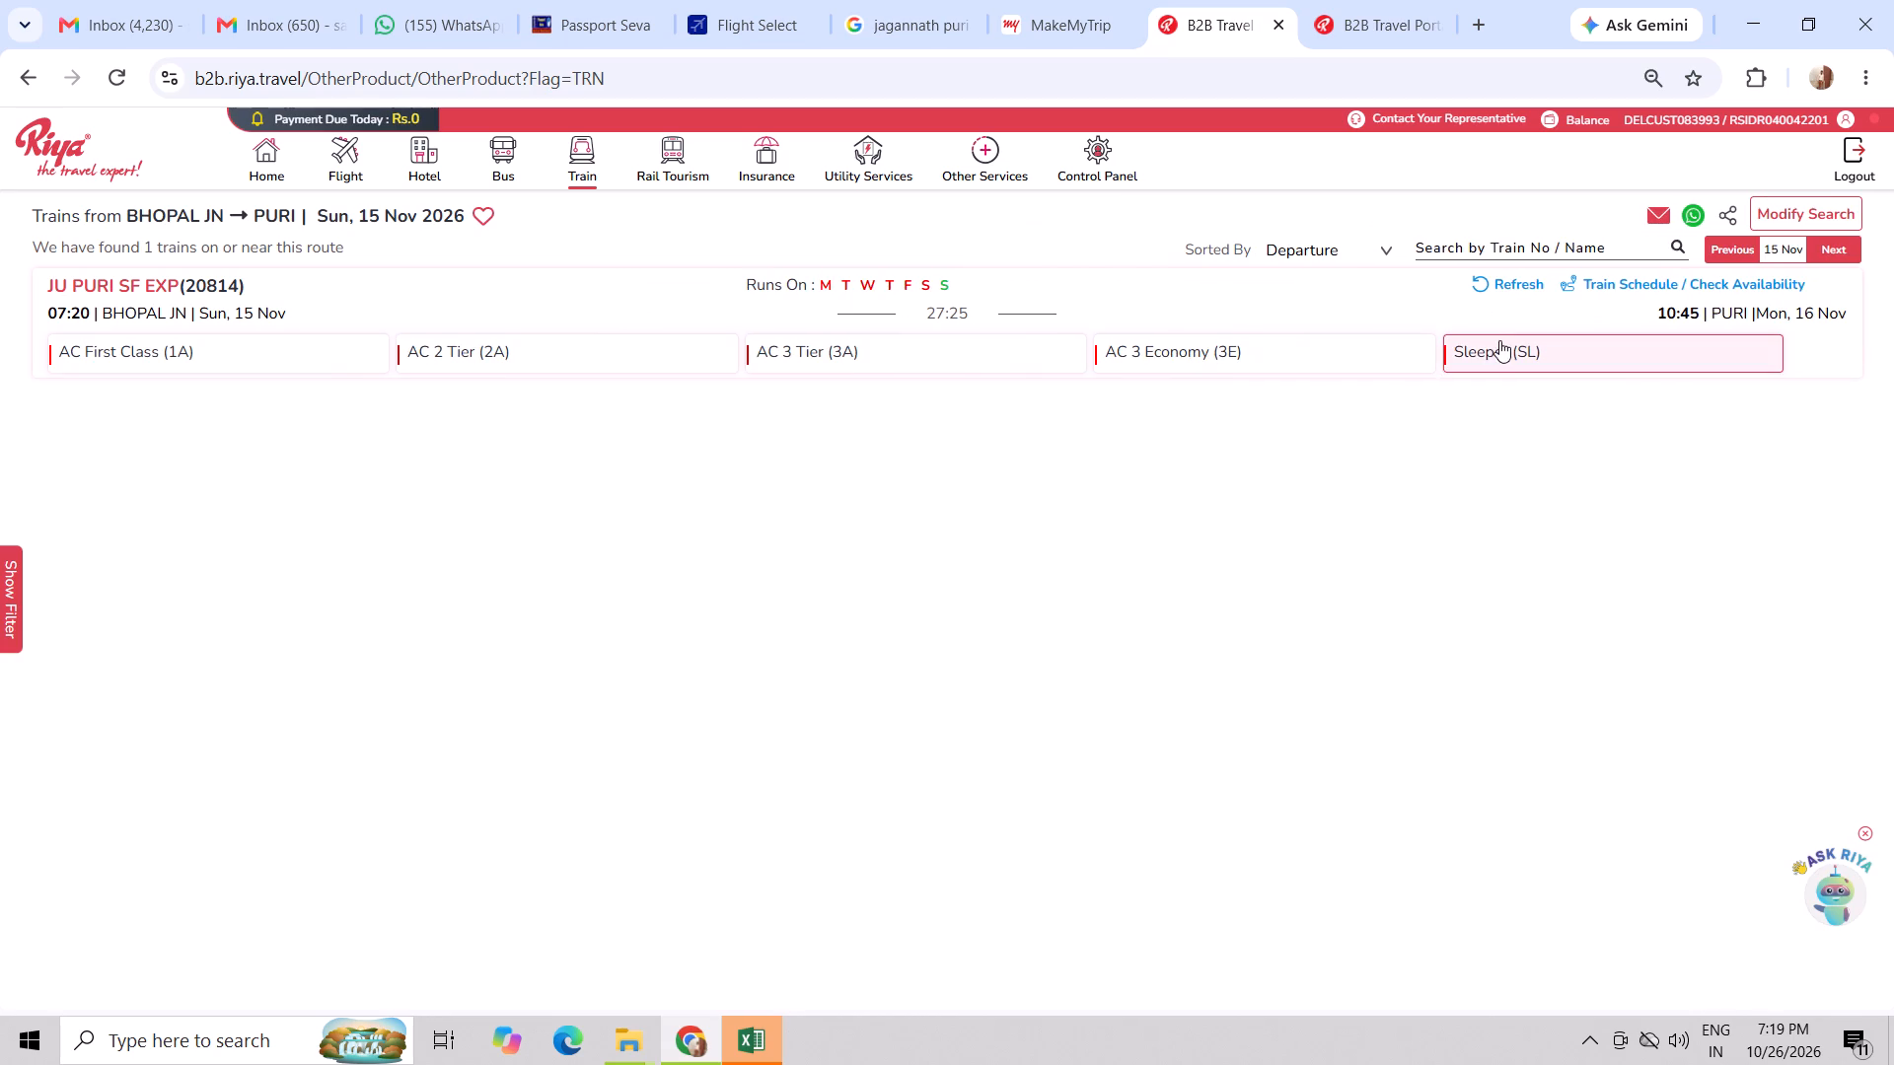
pyautogui.click(1267, 358)
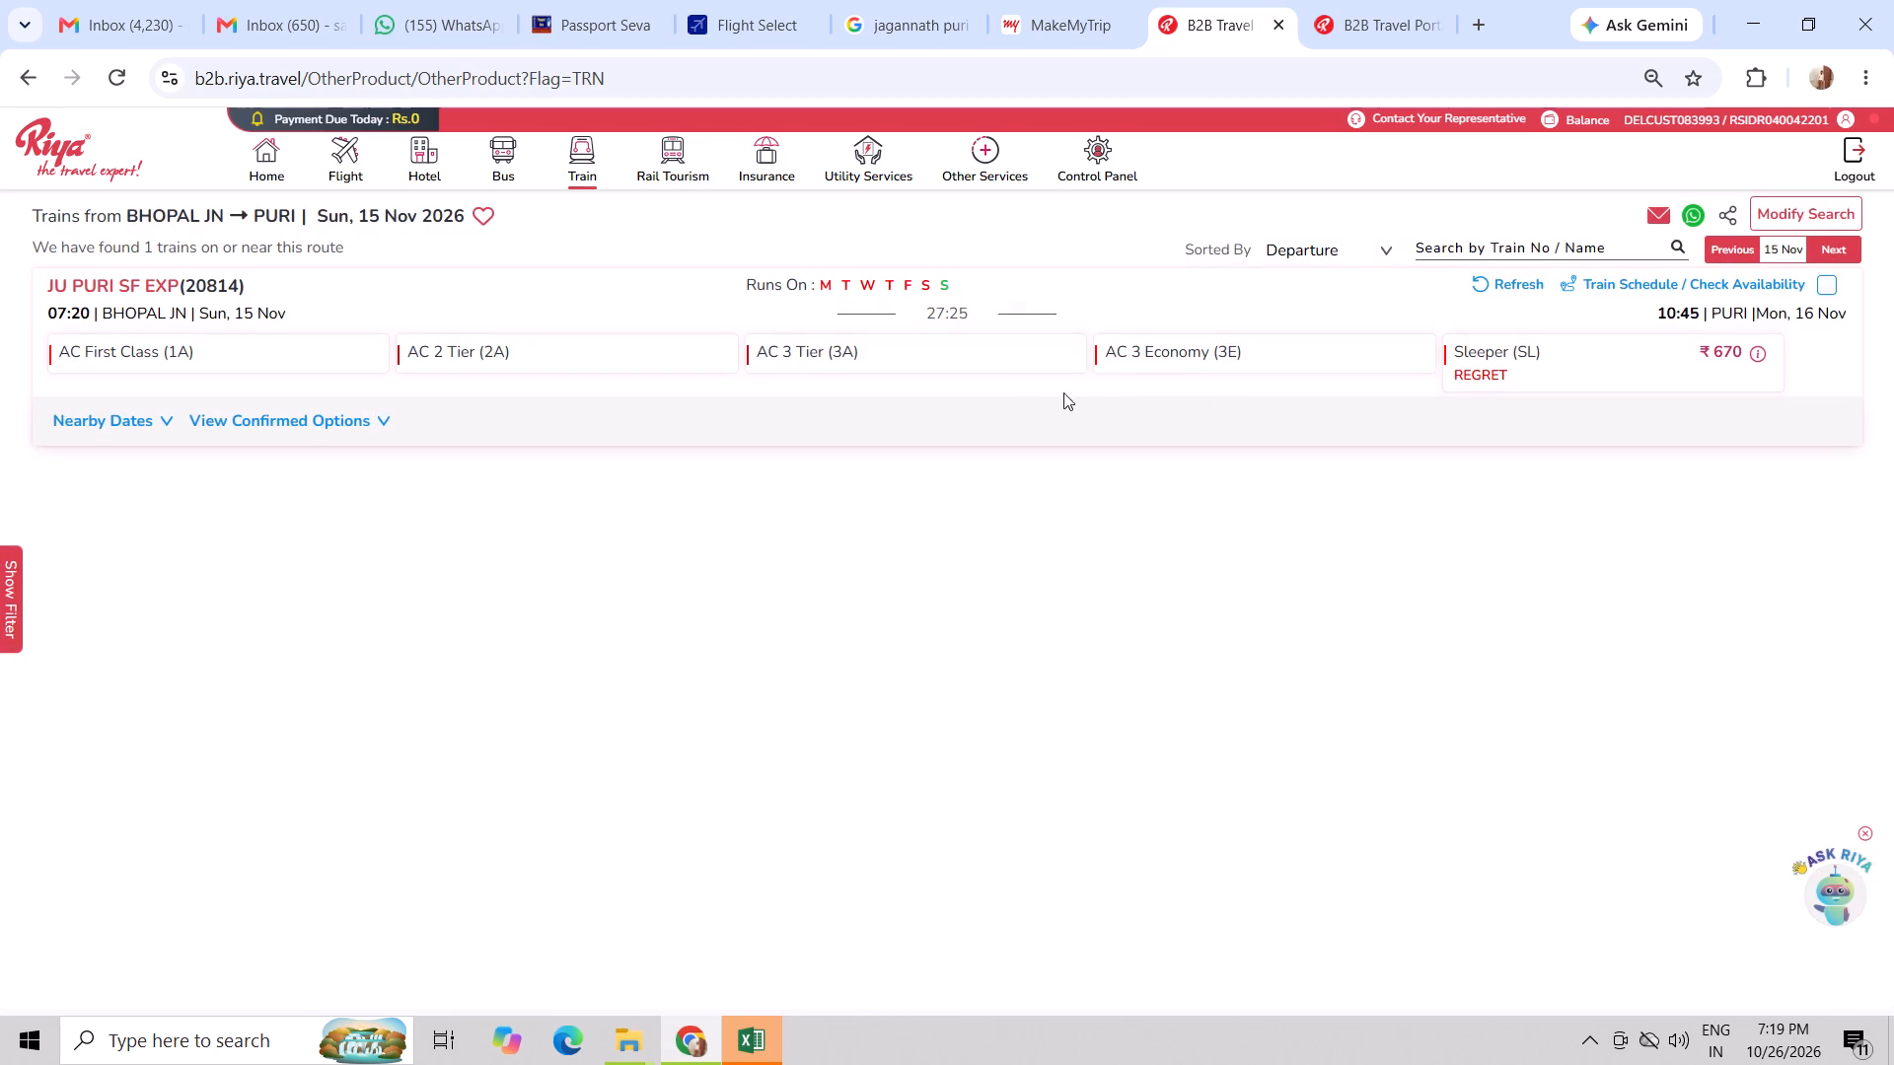
pyautogui.click(1201, 336)
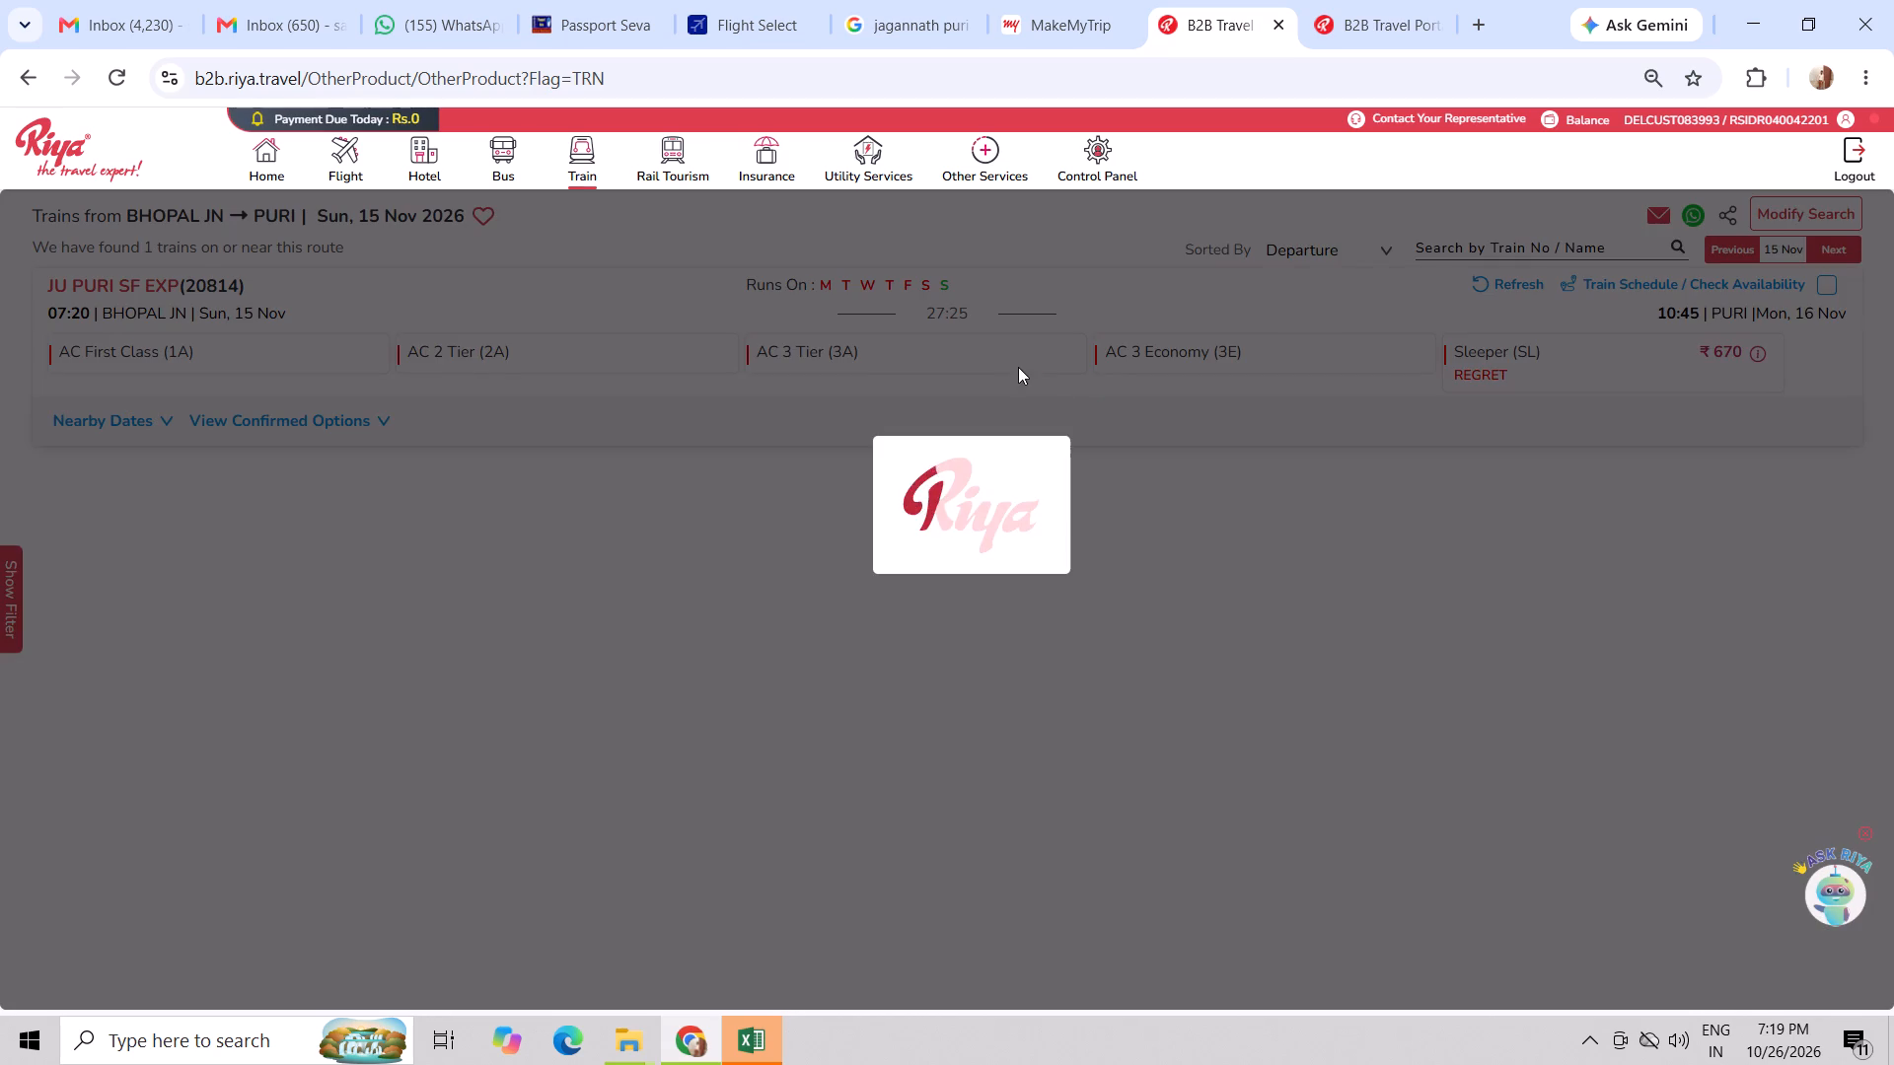
pyautogui.click(1018, 367)
pyautogui.click(822, 361)
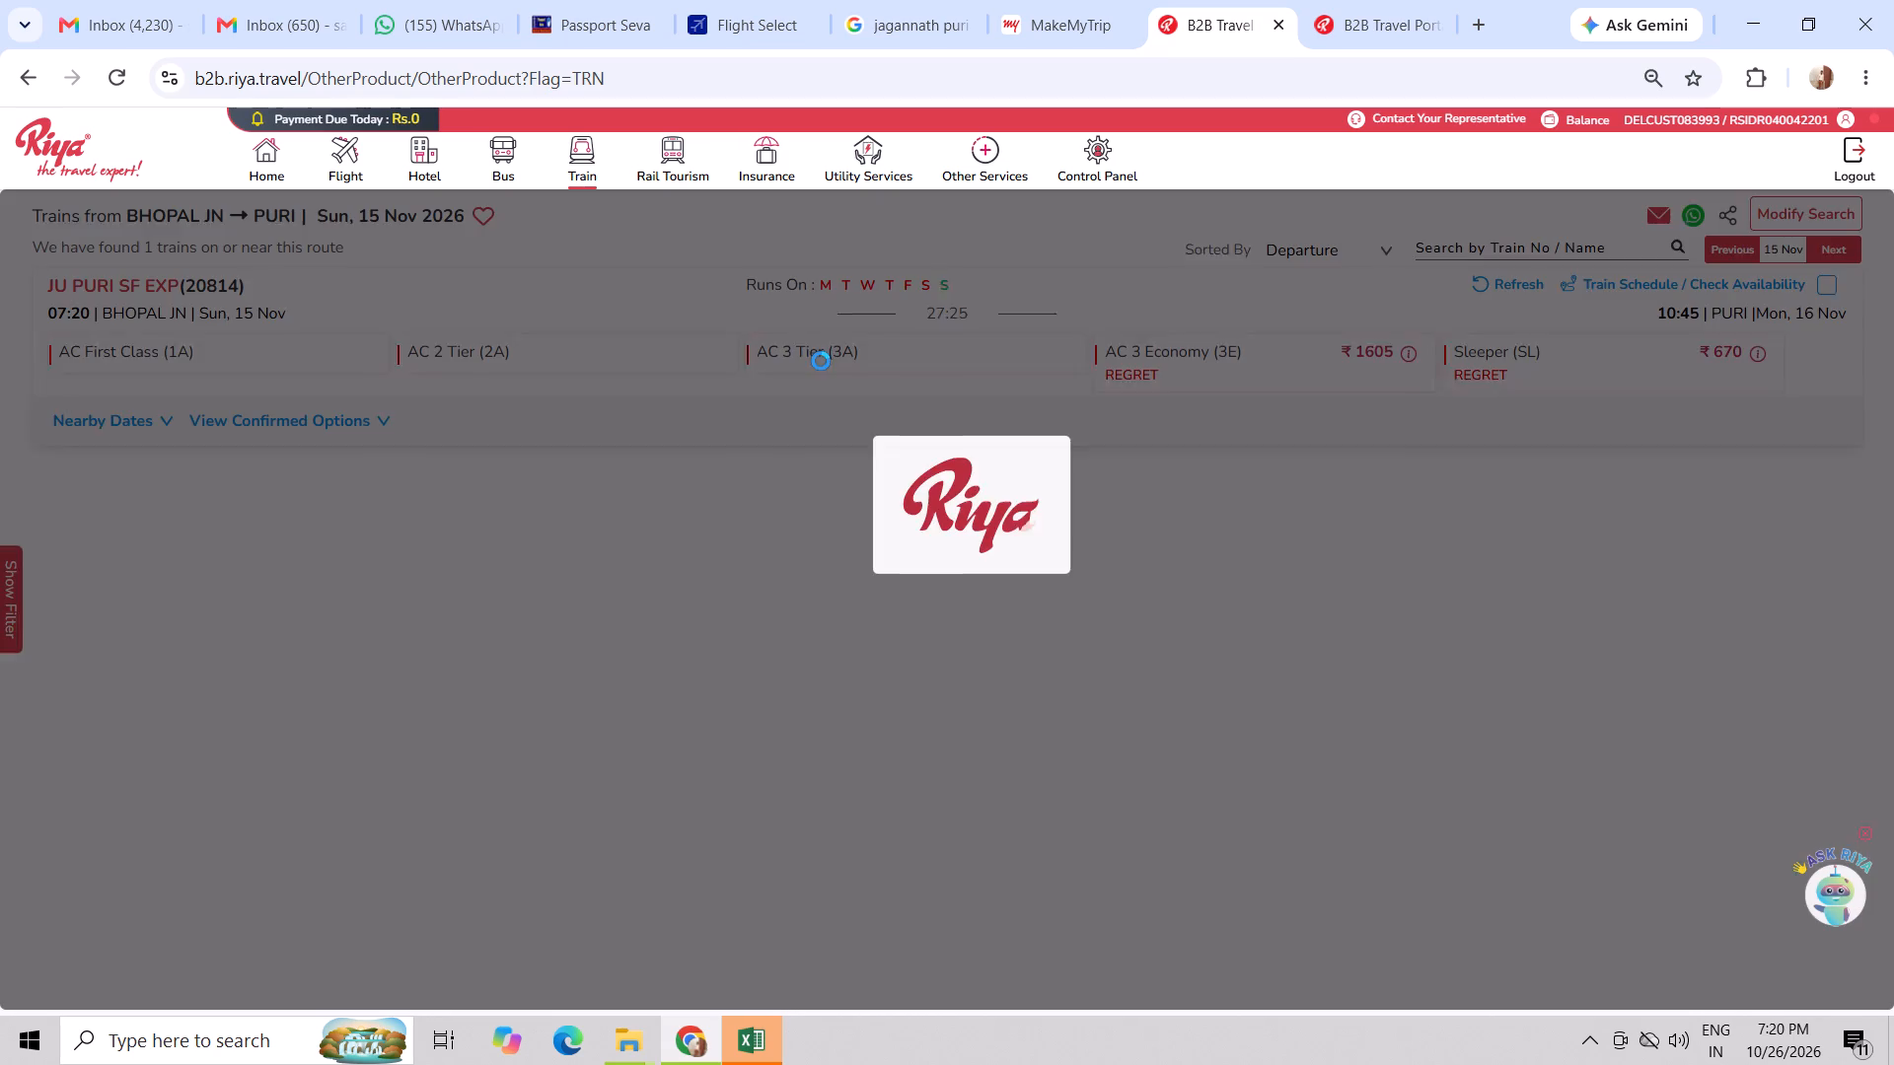
pyautogui.click(483, 351)
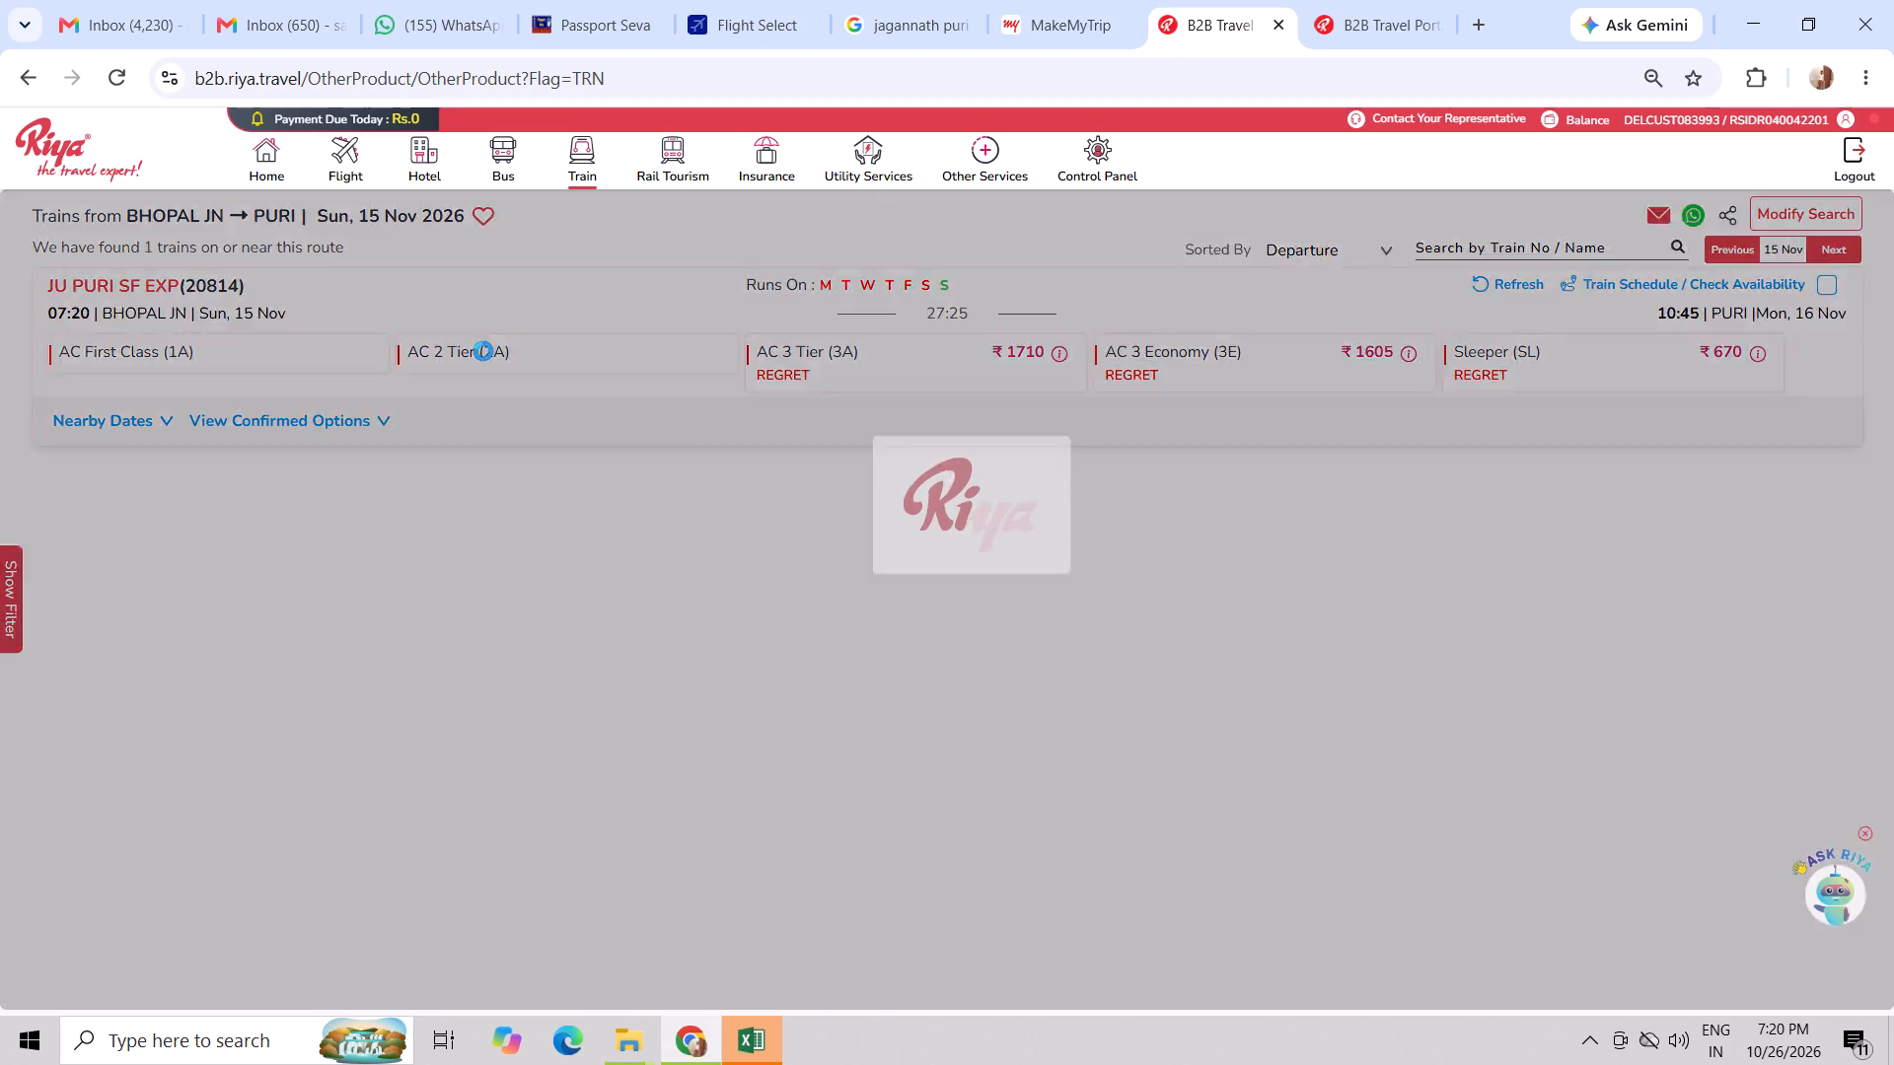
pyautogui.click(248, 362)
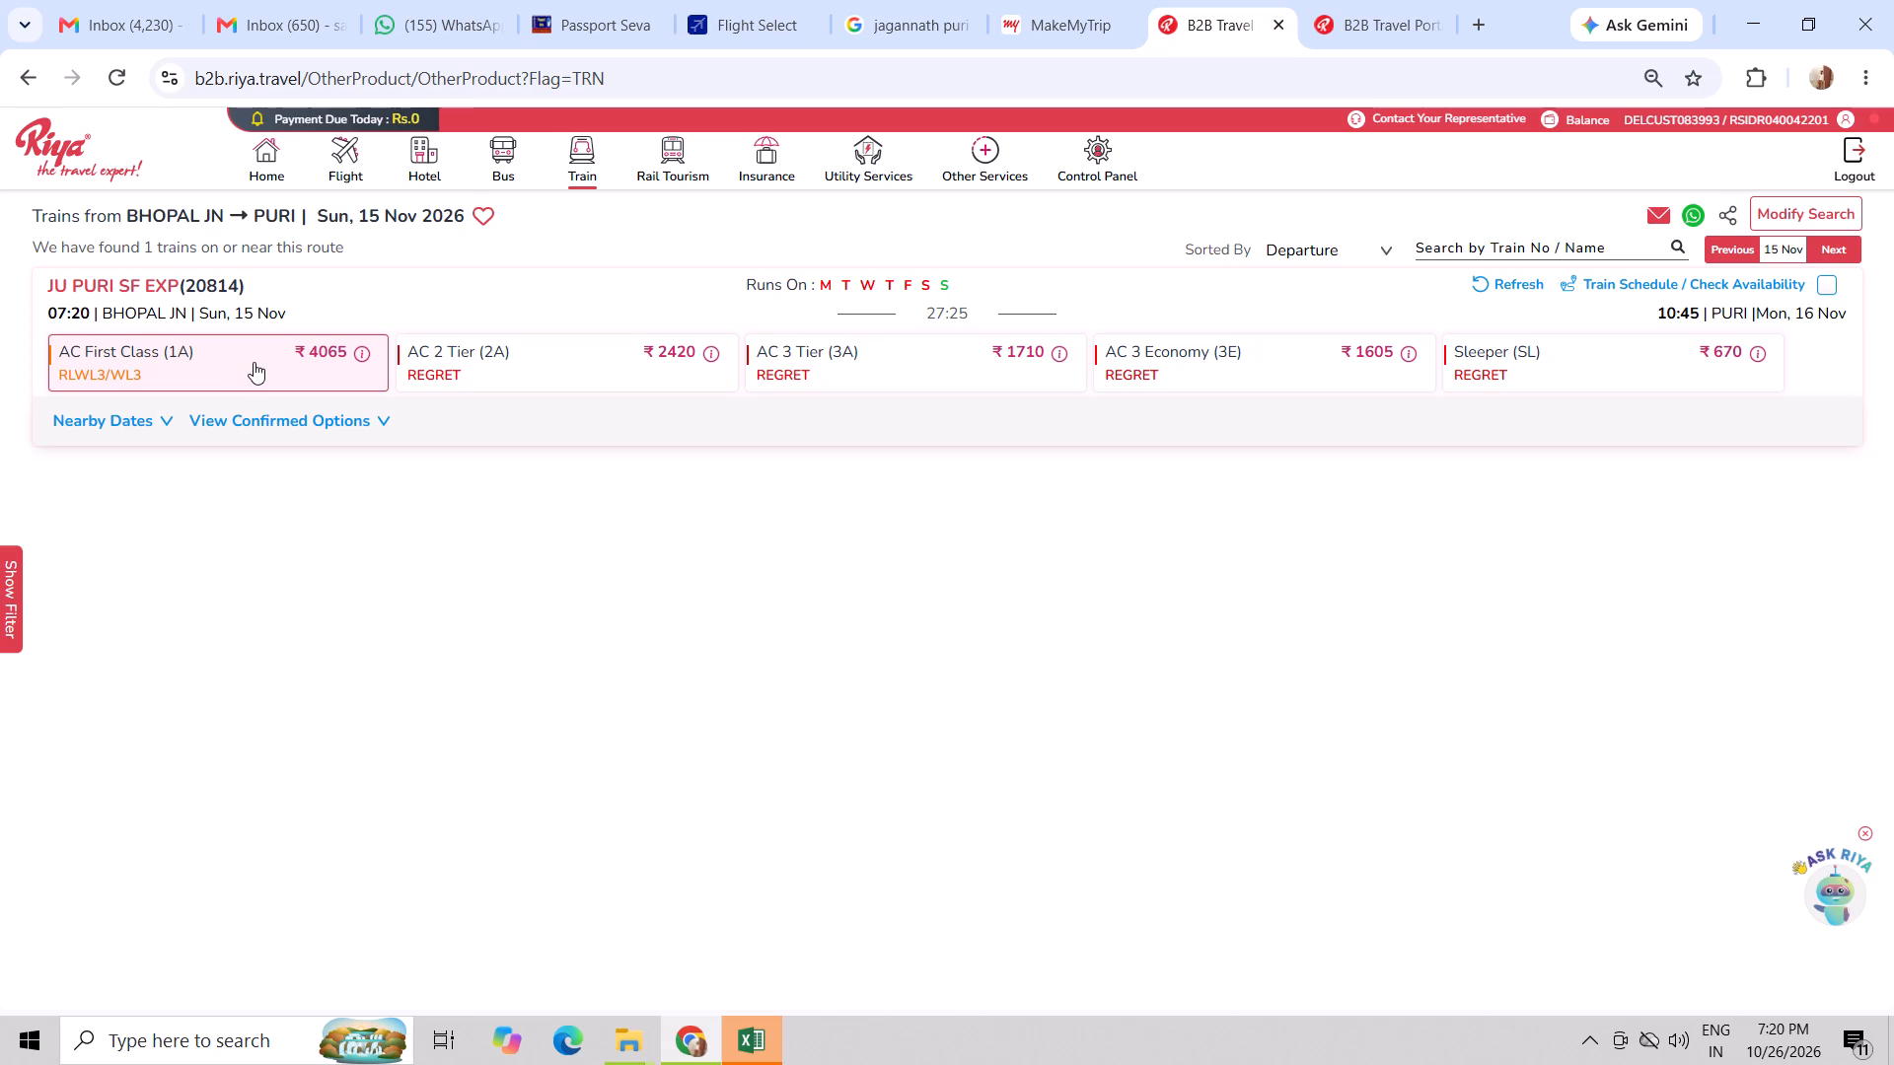
# Search the Bhopal to Puri trains for the following day, 16 Nov, and return to the search form.
pyautogui.click(1834, 251)
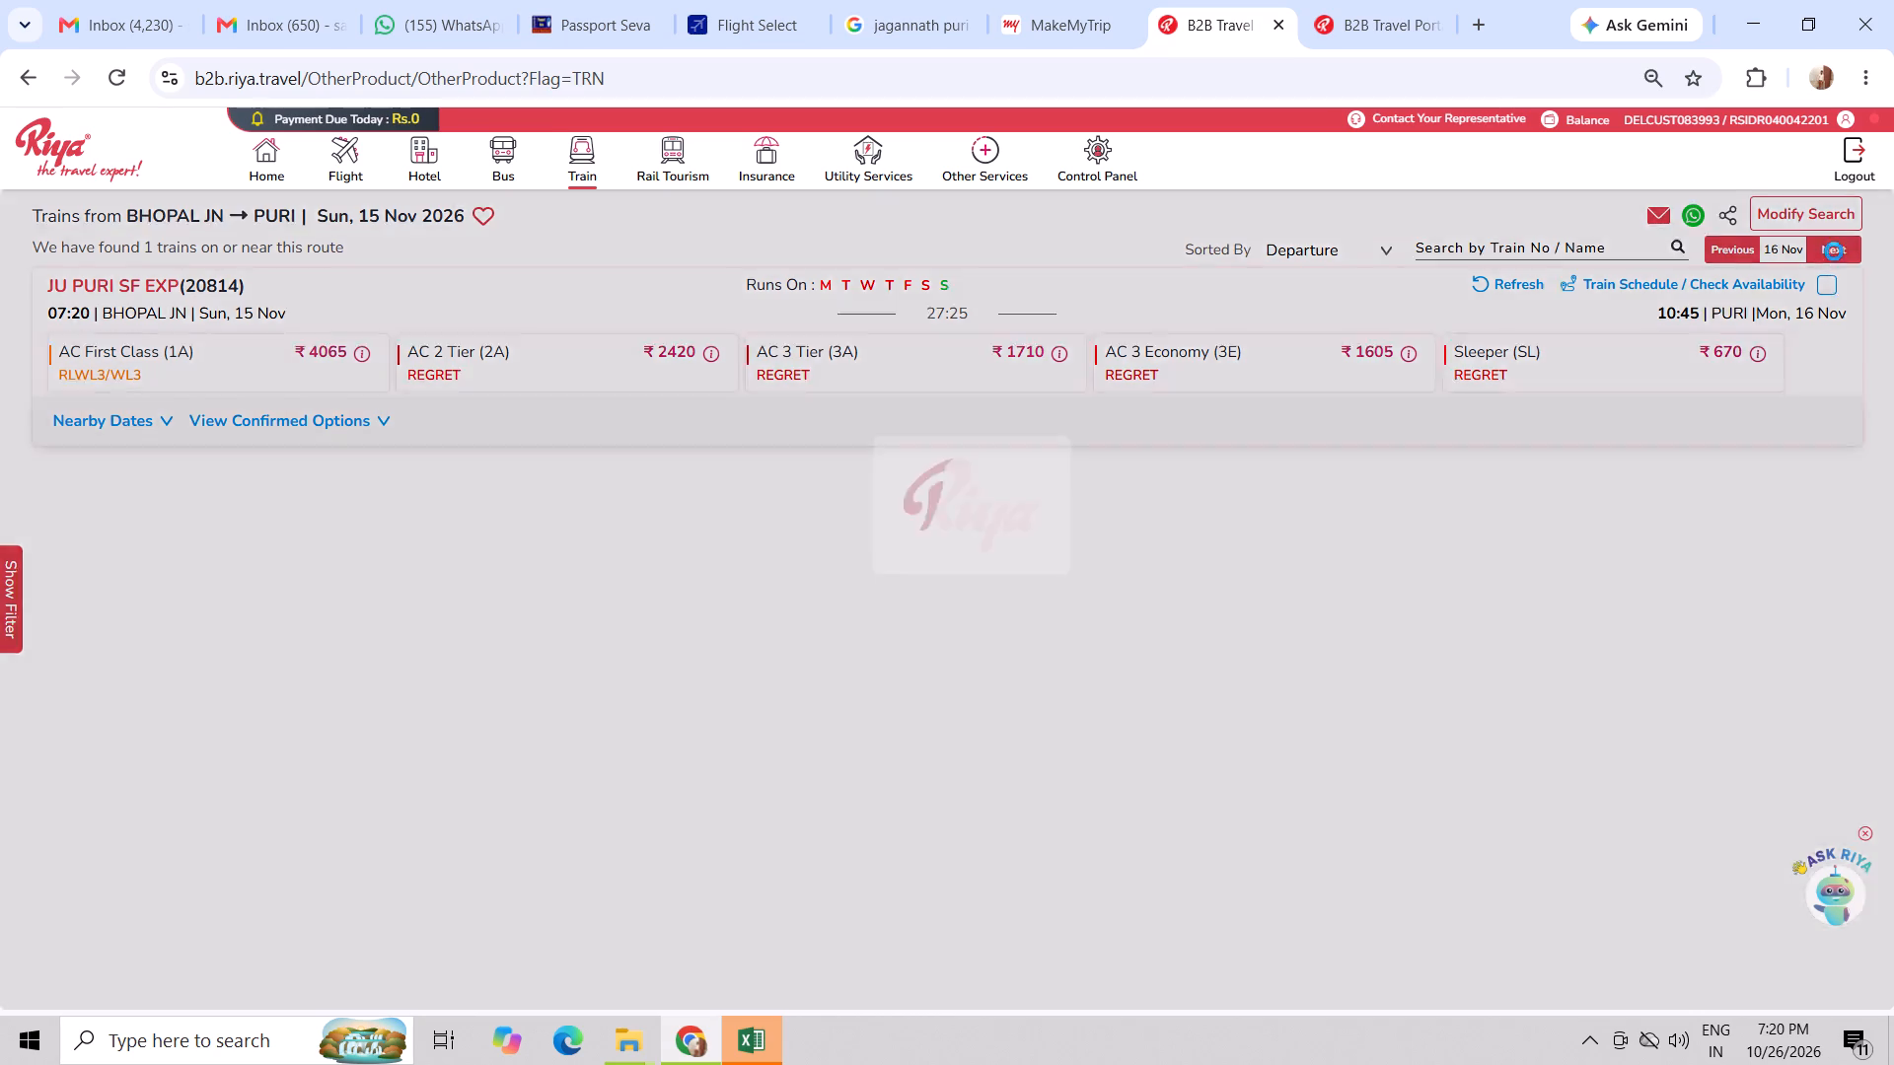
pyautogui.click(1004, 625)
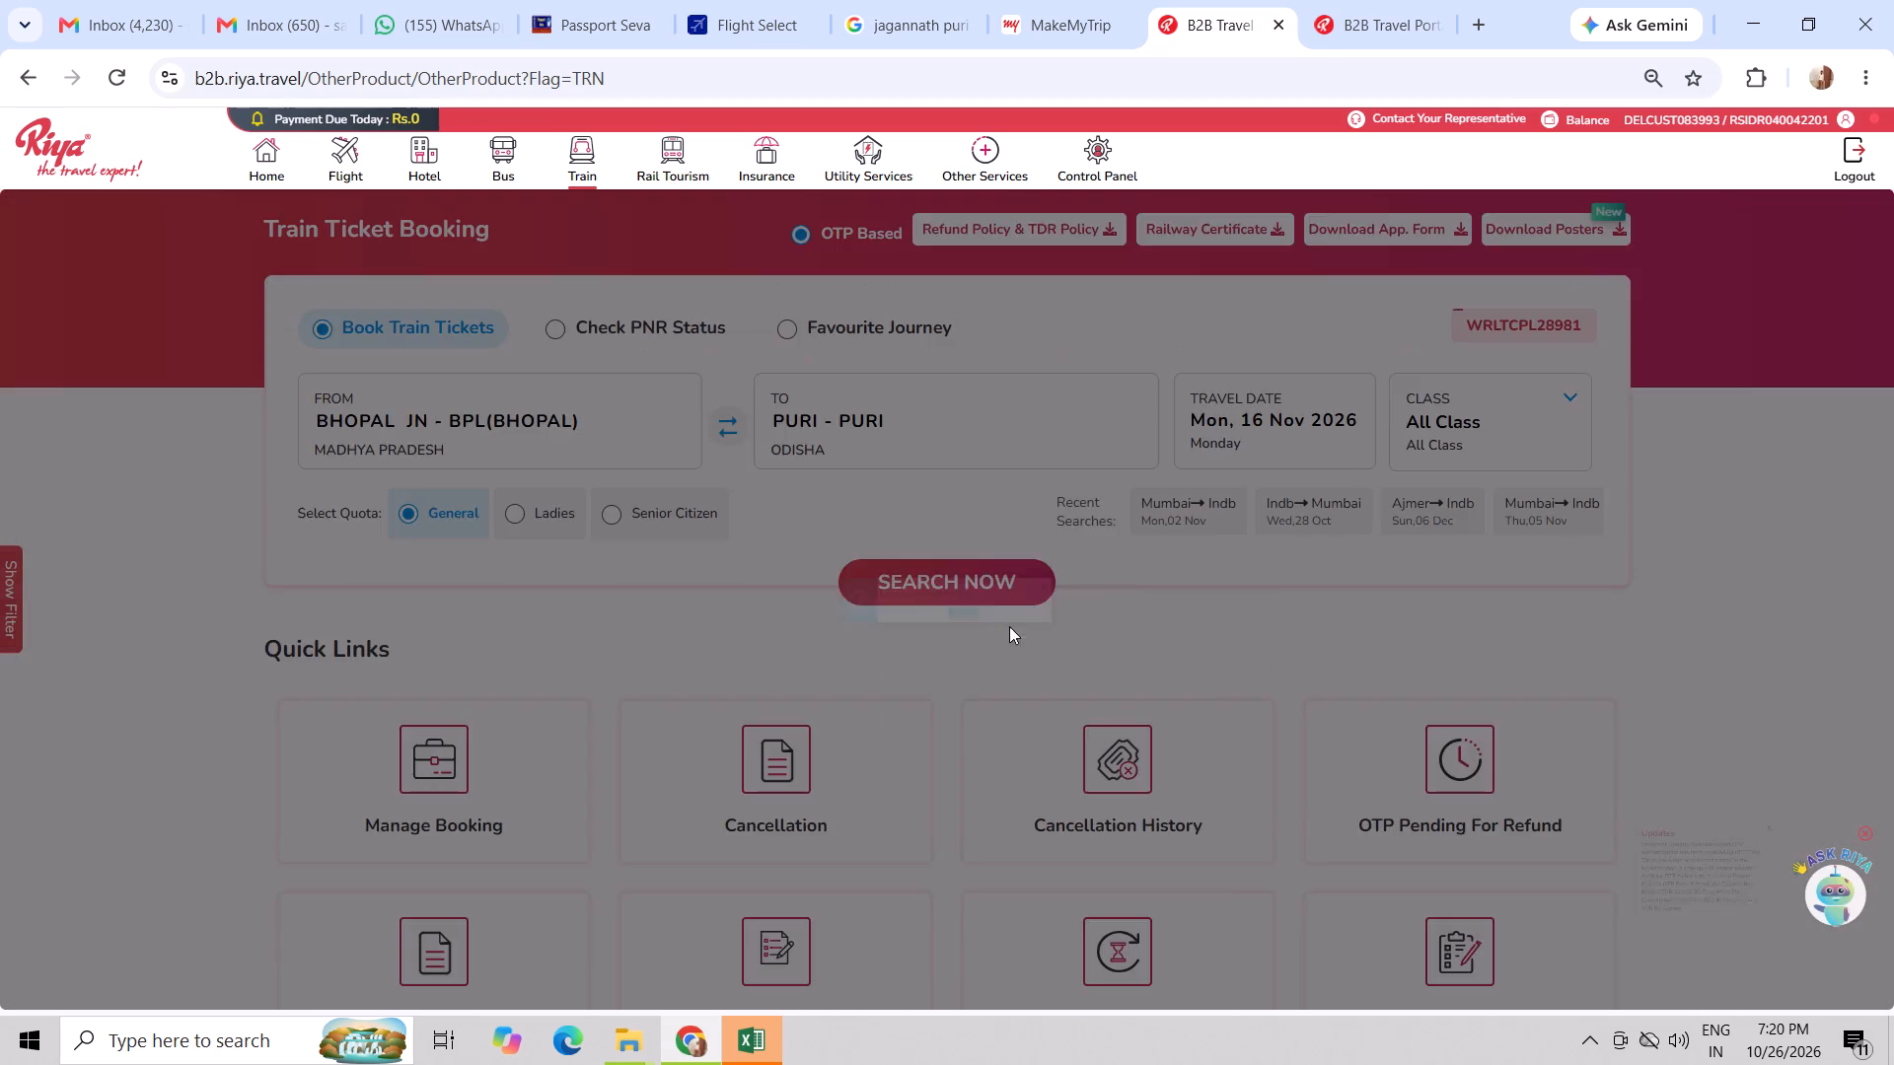
# Set the Bhopal to Puri travel date to Tue, 17 Nov 2026, and search for trains.
pyautogui.click(1270, 417)
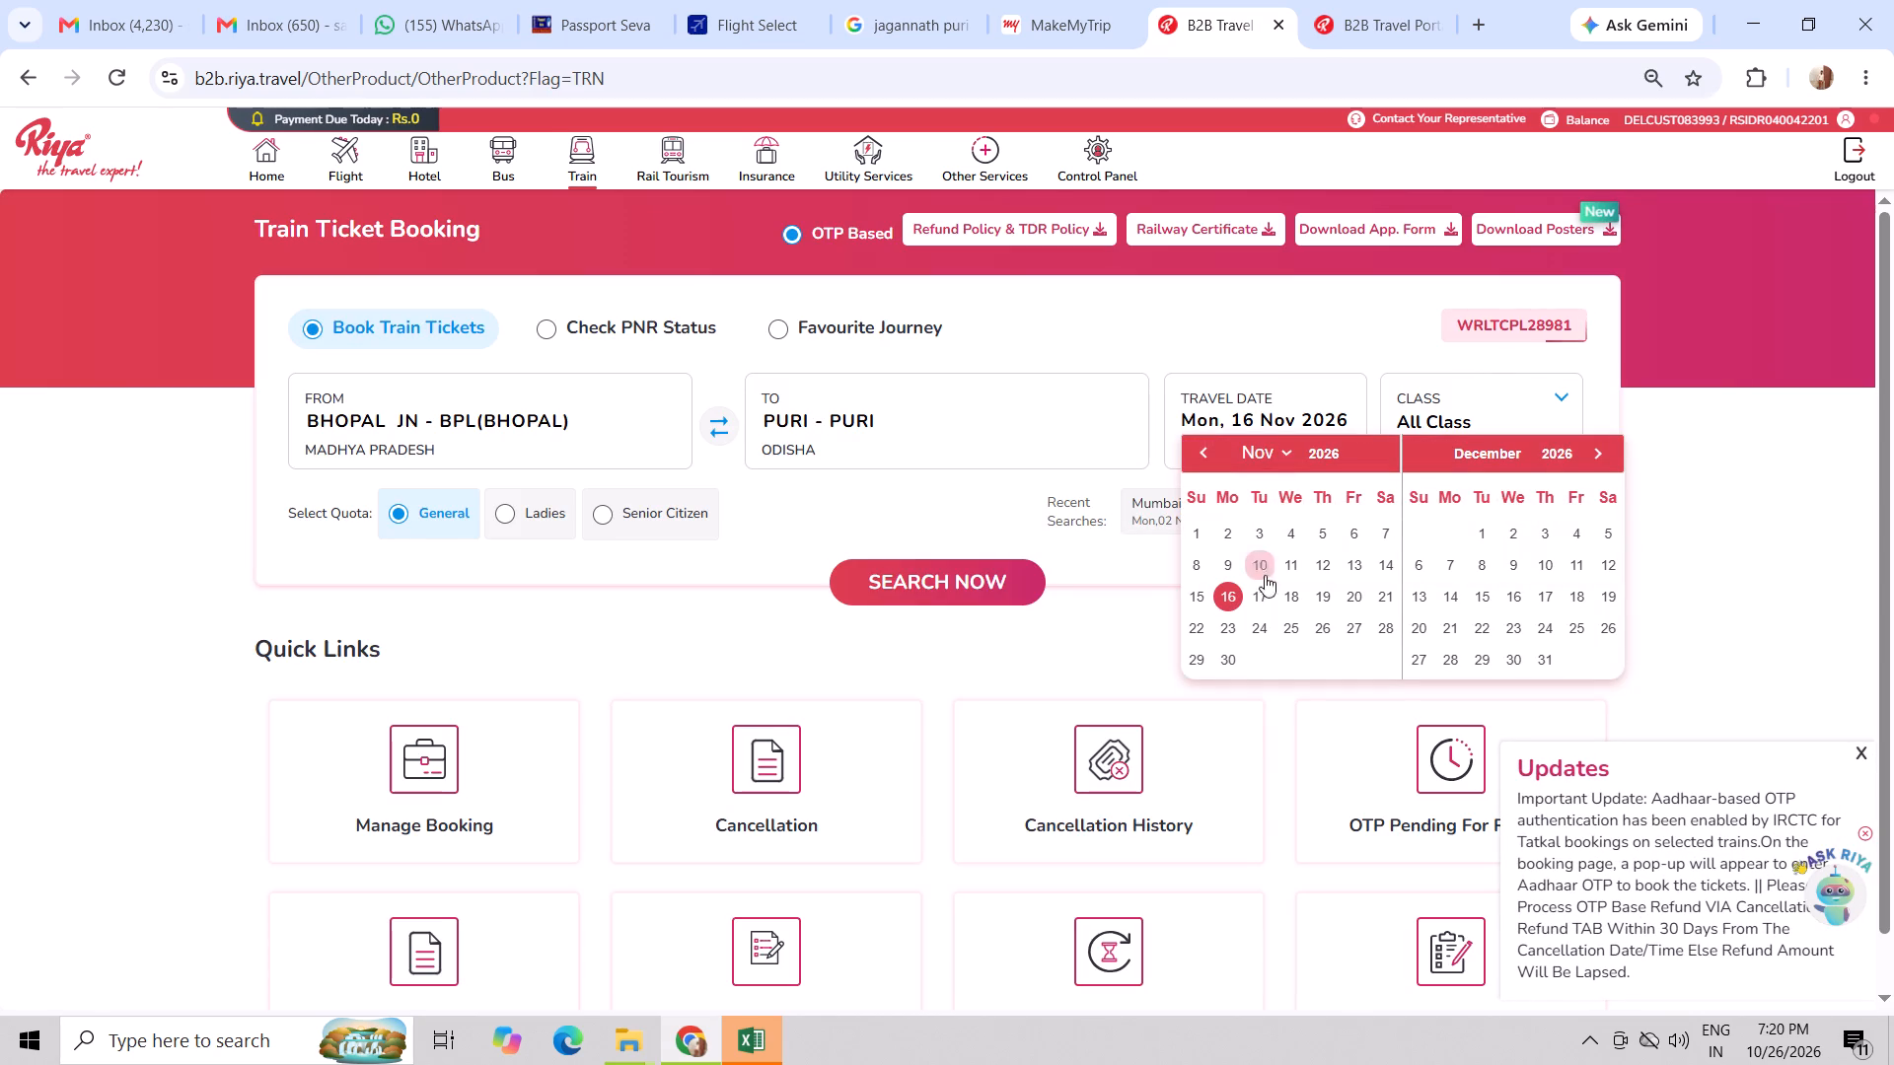
pyautogui.click(1261, 603)
pyautogui.click(956, 587)
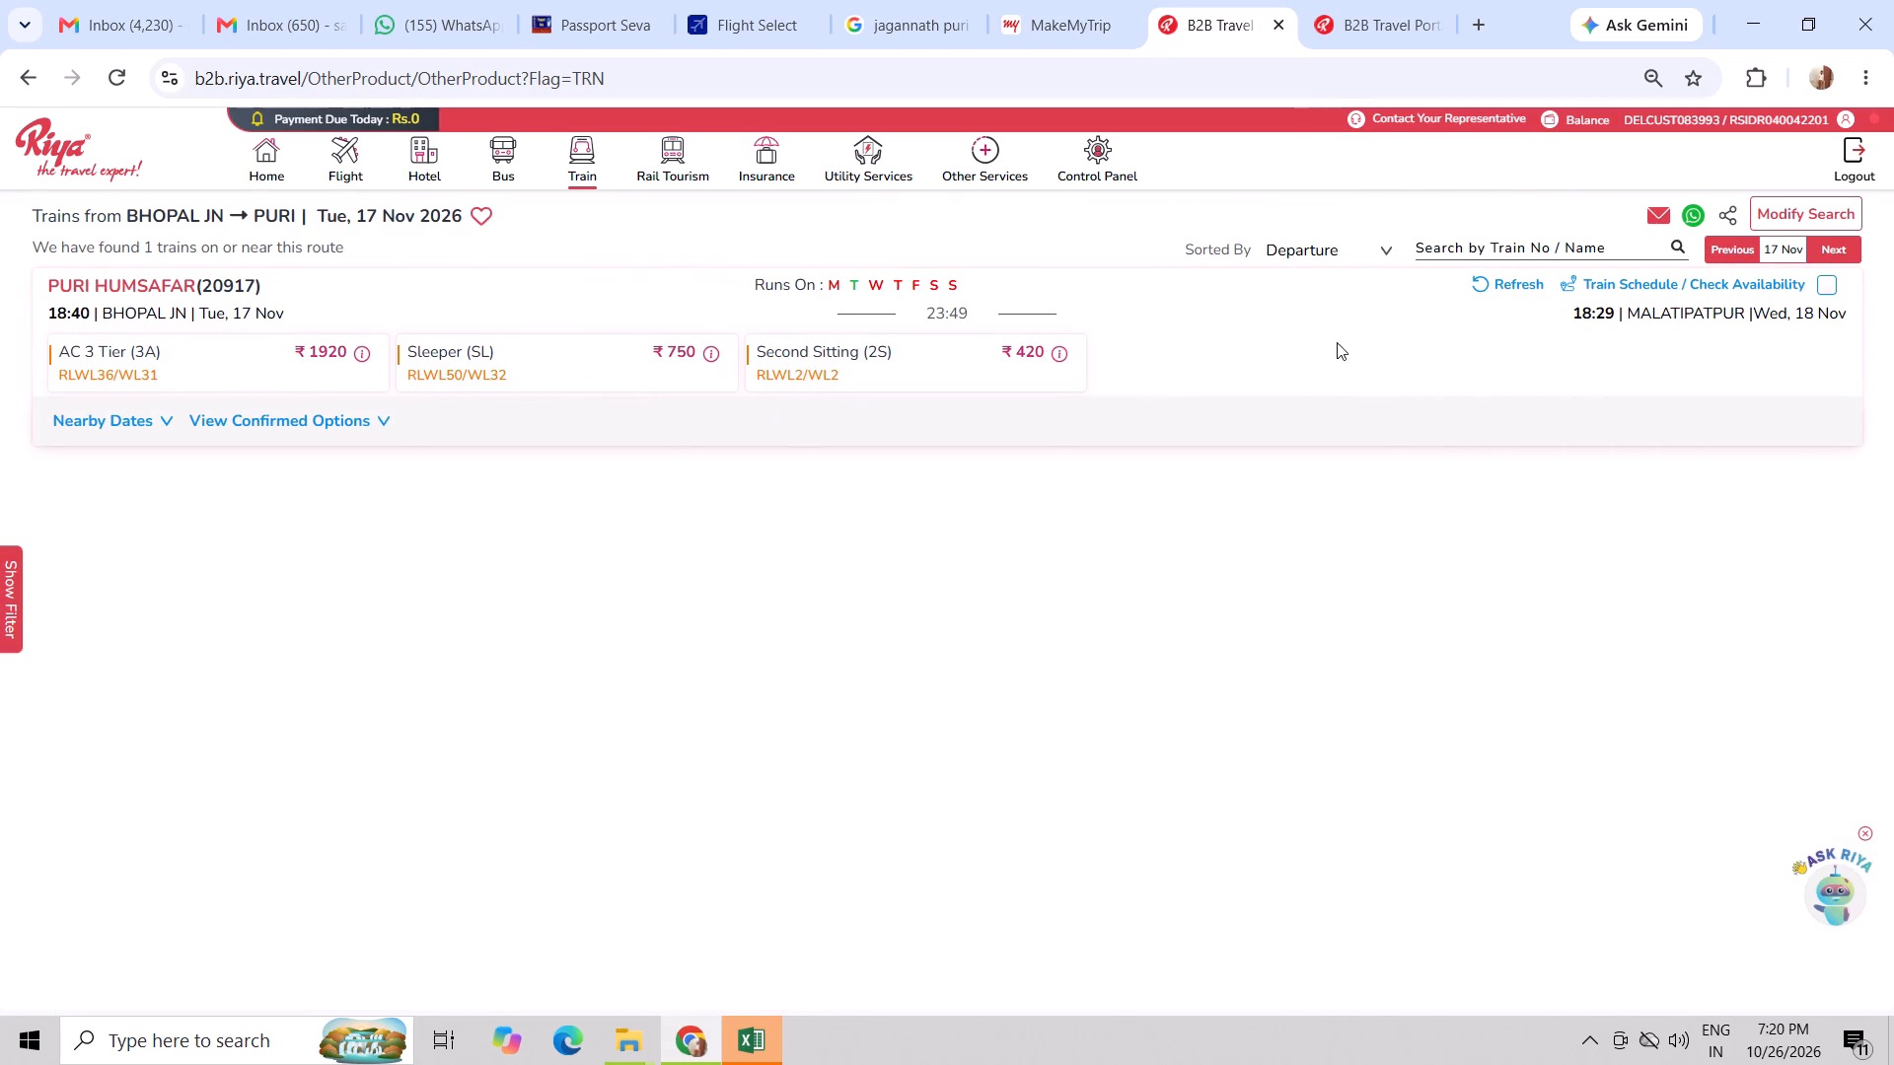
# Search the Bhopal to Puri trains for the following day, 18 Nov, and return to the search form.
pyautogui.click(1836, 249)
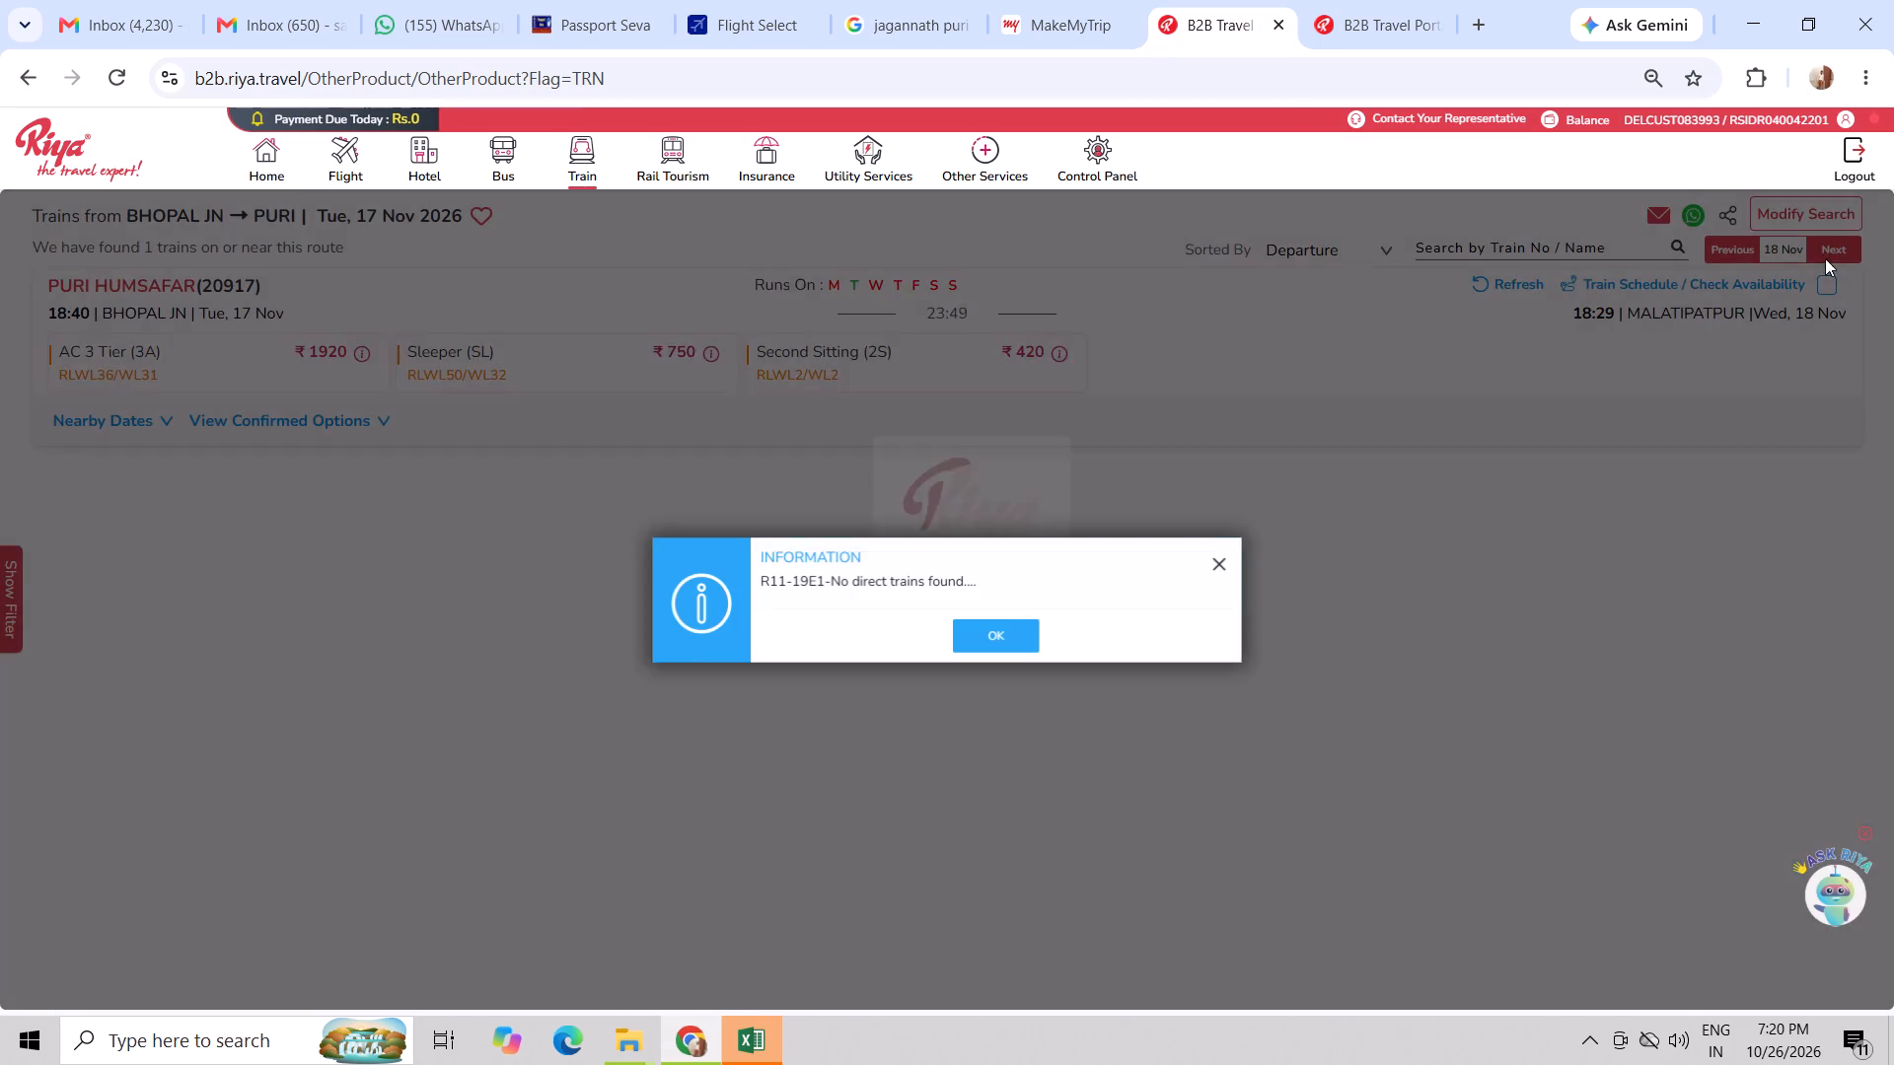
pyautogui.click(994, 638)
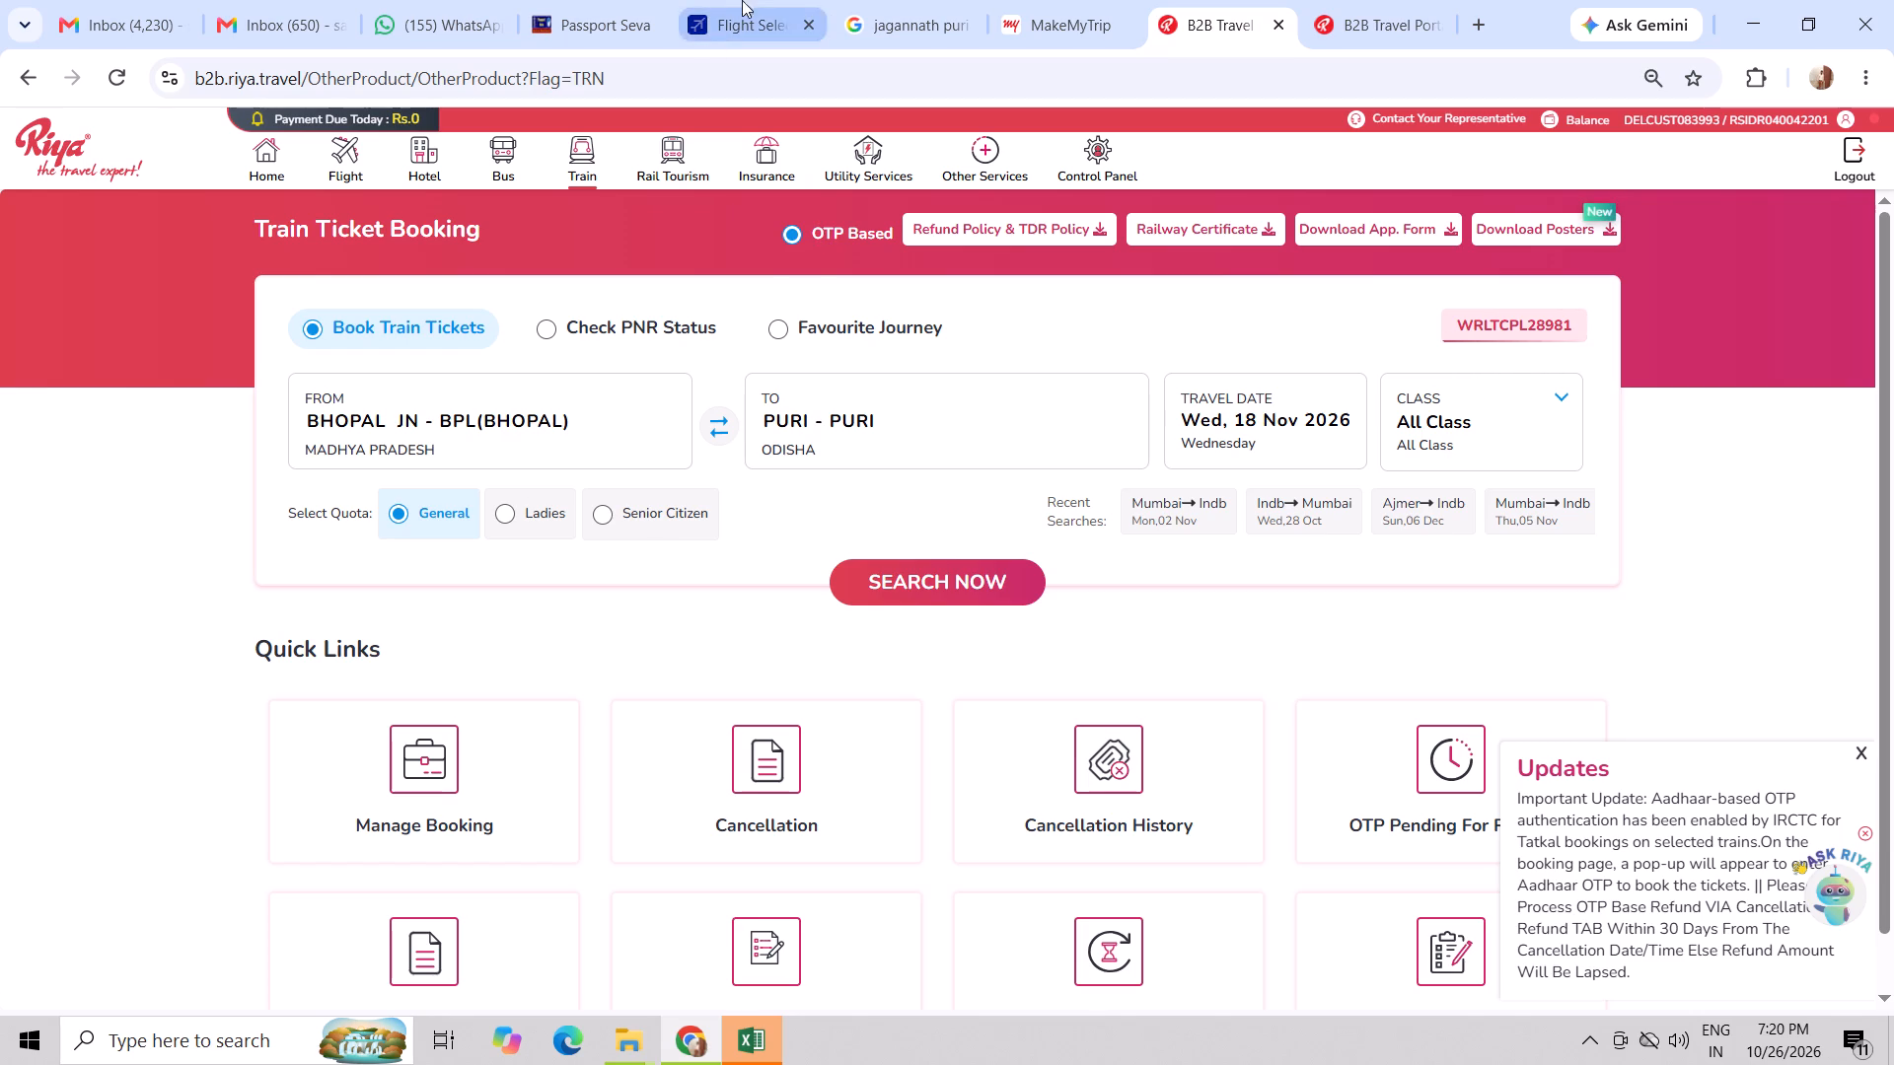
# Switch to the Google results for "jagannath puri train from BHOPAL" and examine the direct Bhopal to Puri trains and their running days.
pyautogui.click(875, 23)
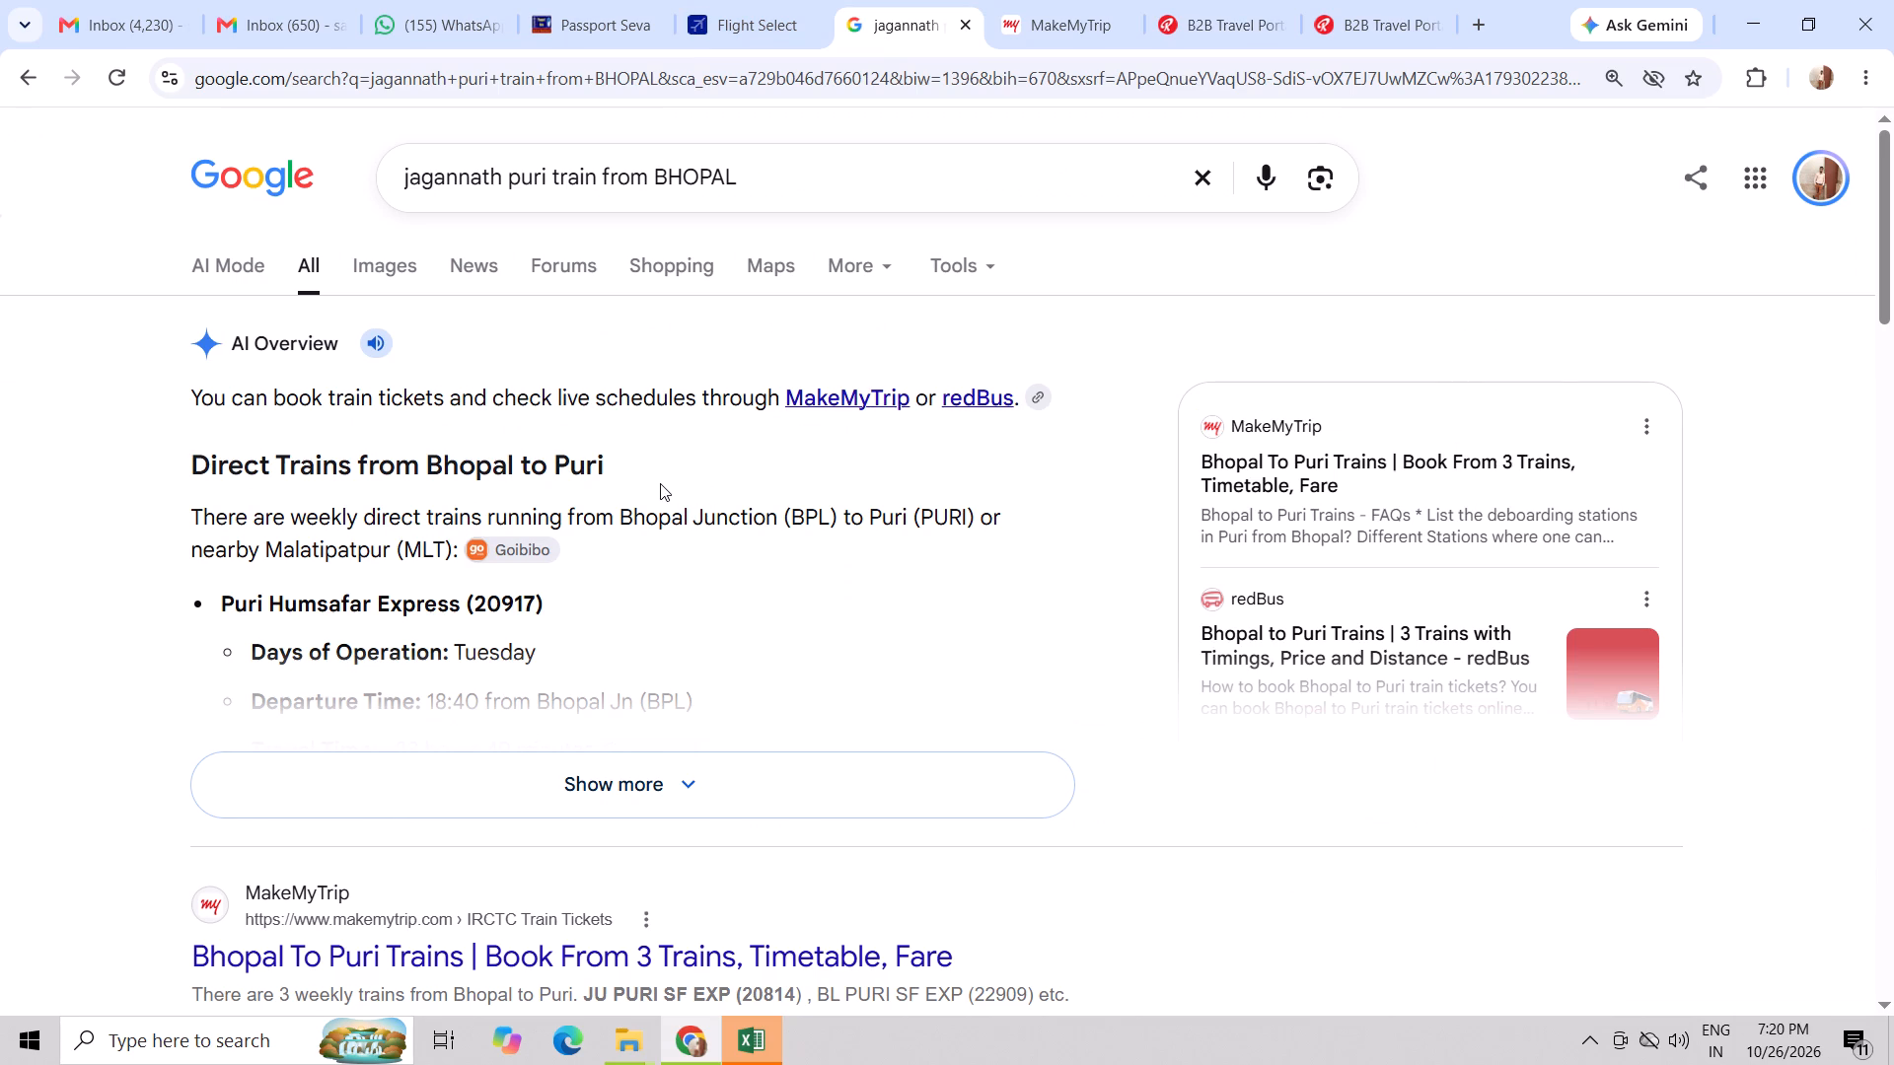
pyautogui.scroll(-2, 660, 485)
pyautogui.scroll(1, 663, 491)
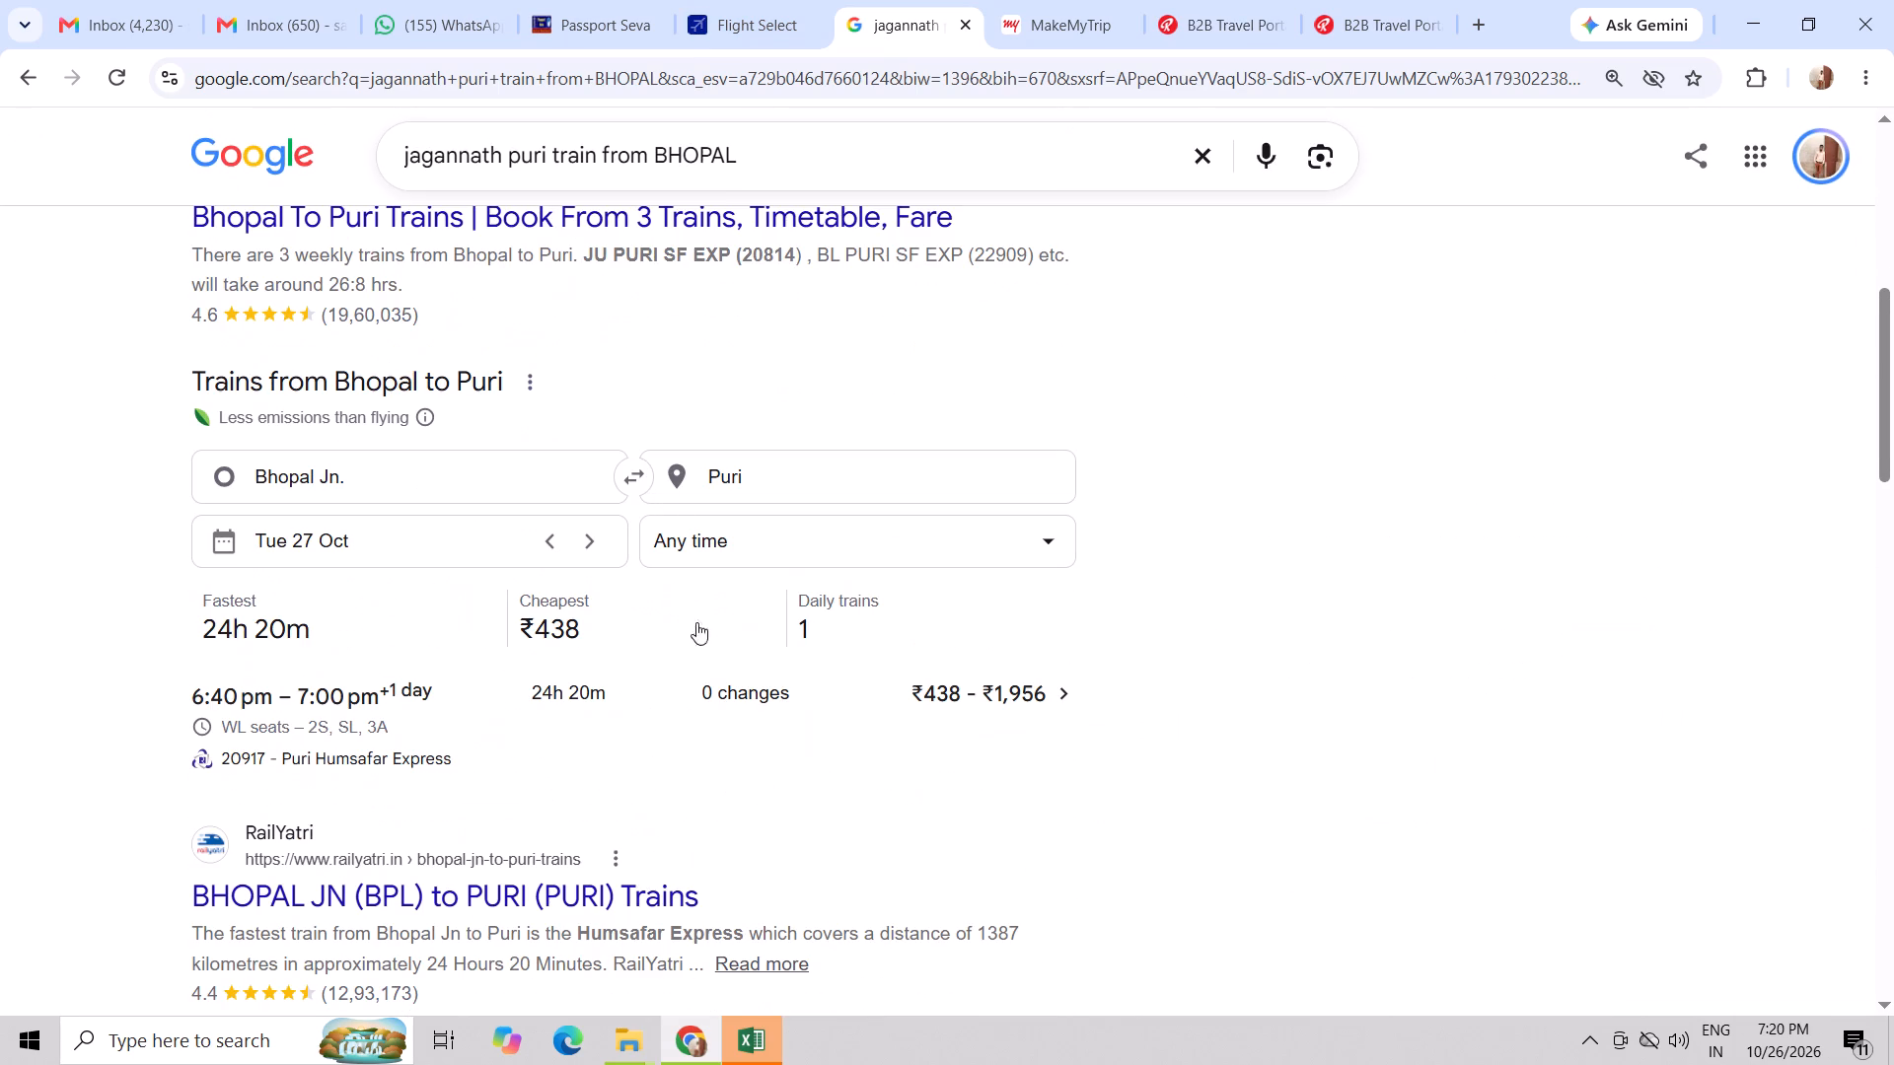
pyautogui.scroll(5, 699, 654)
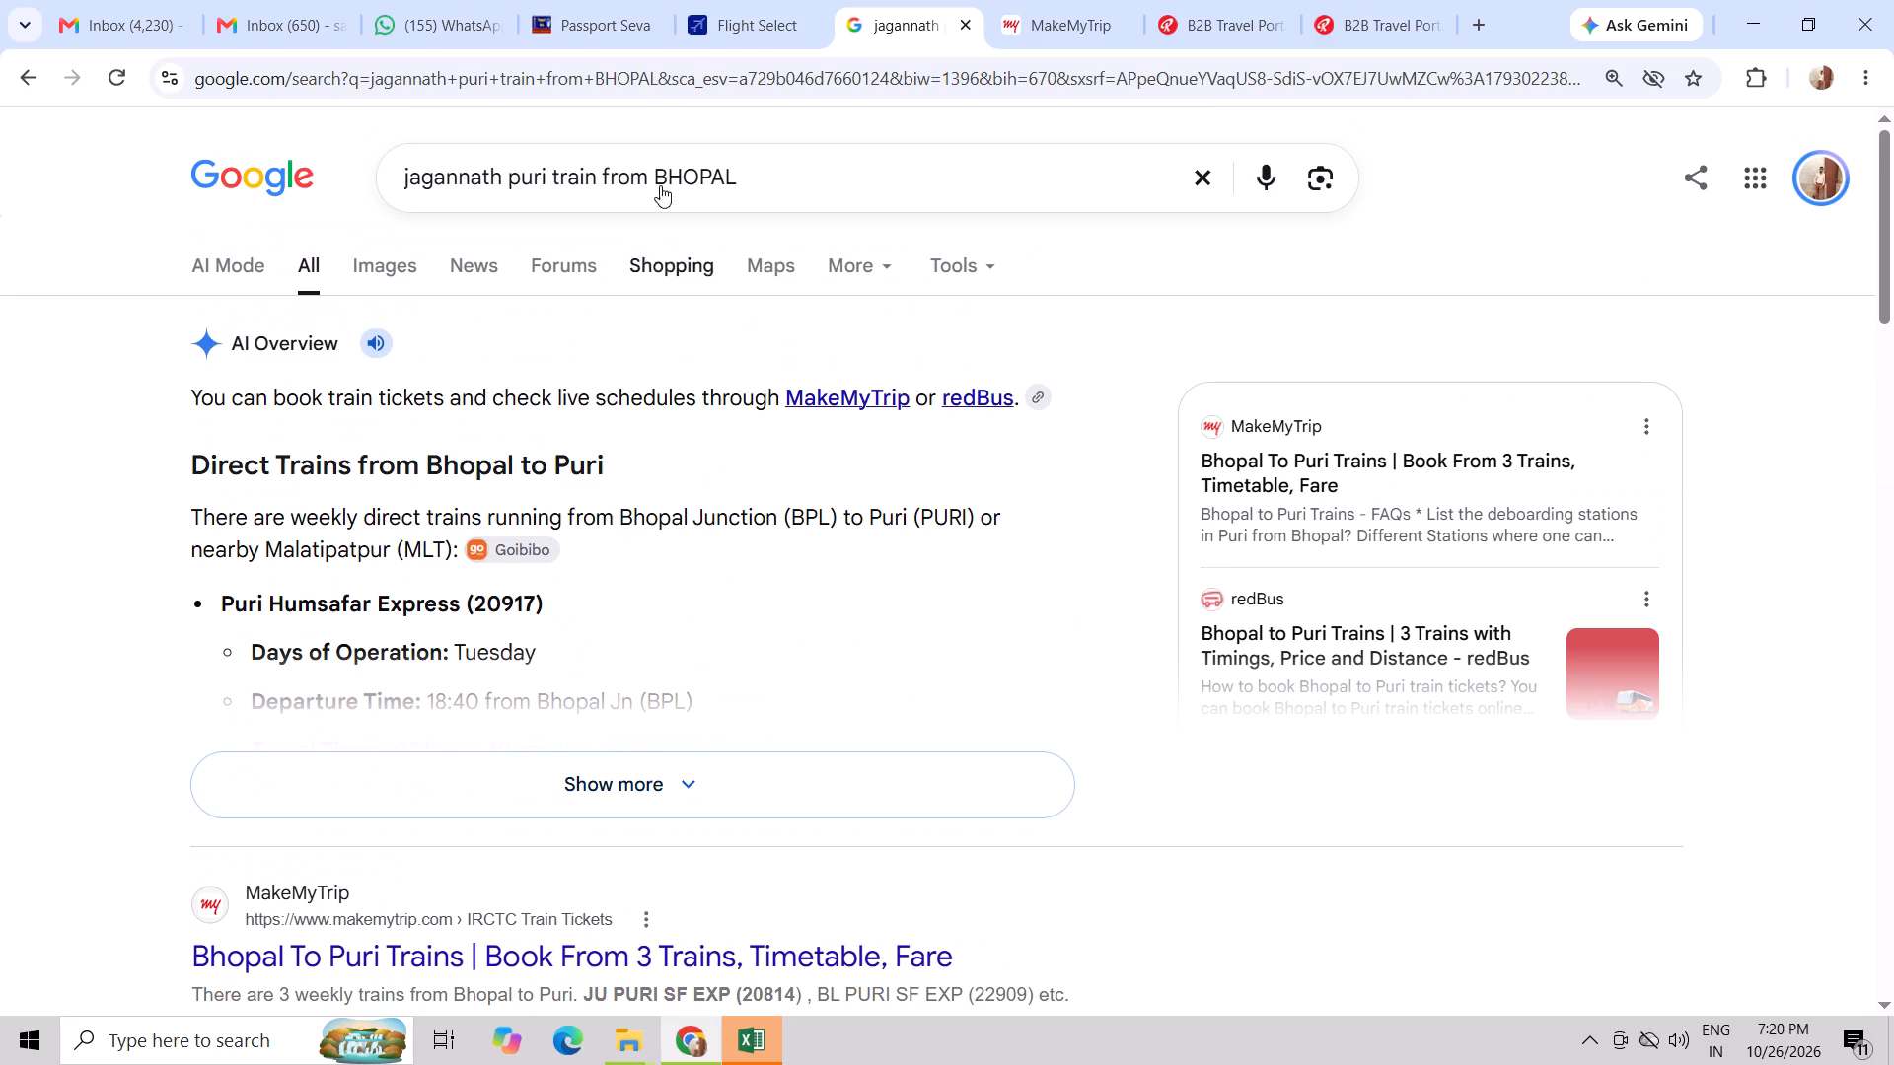